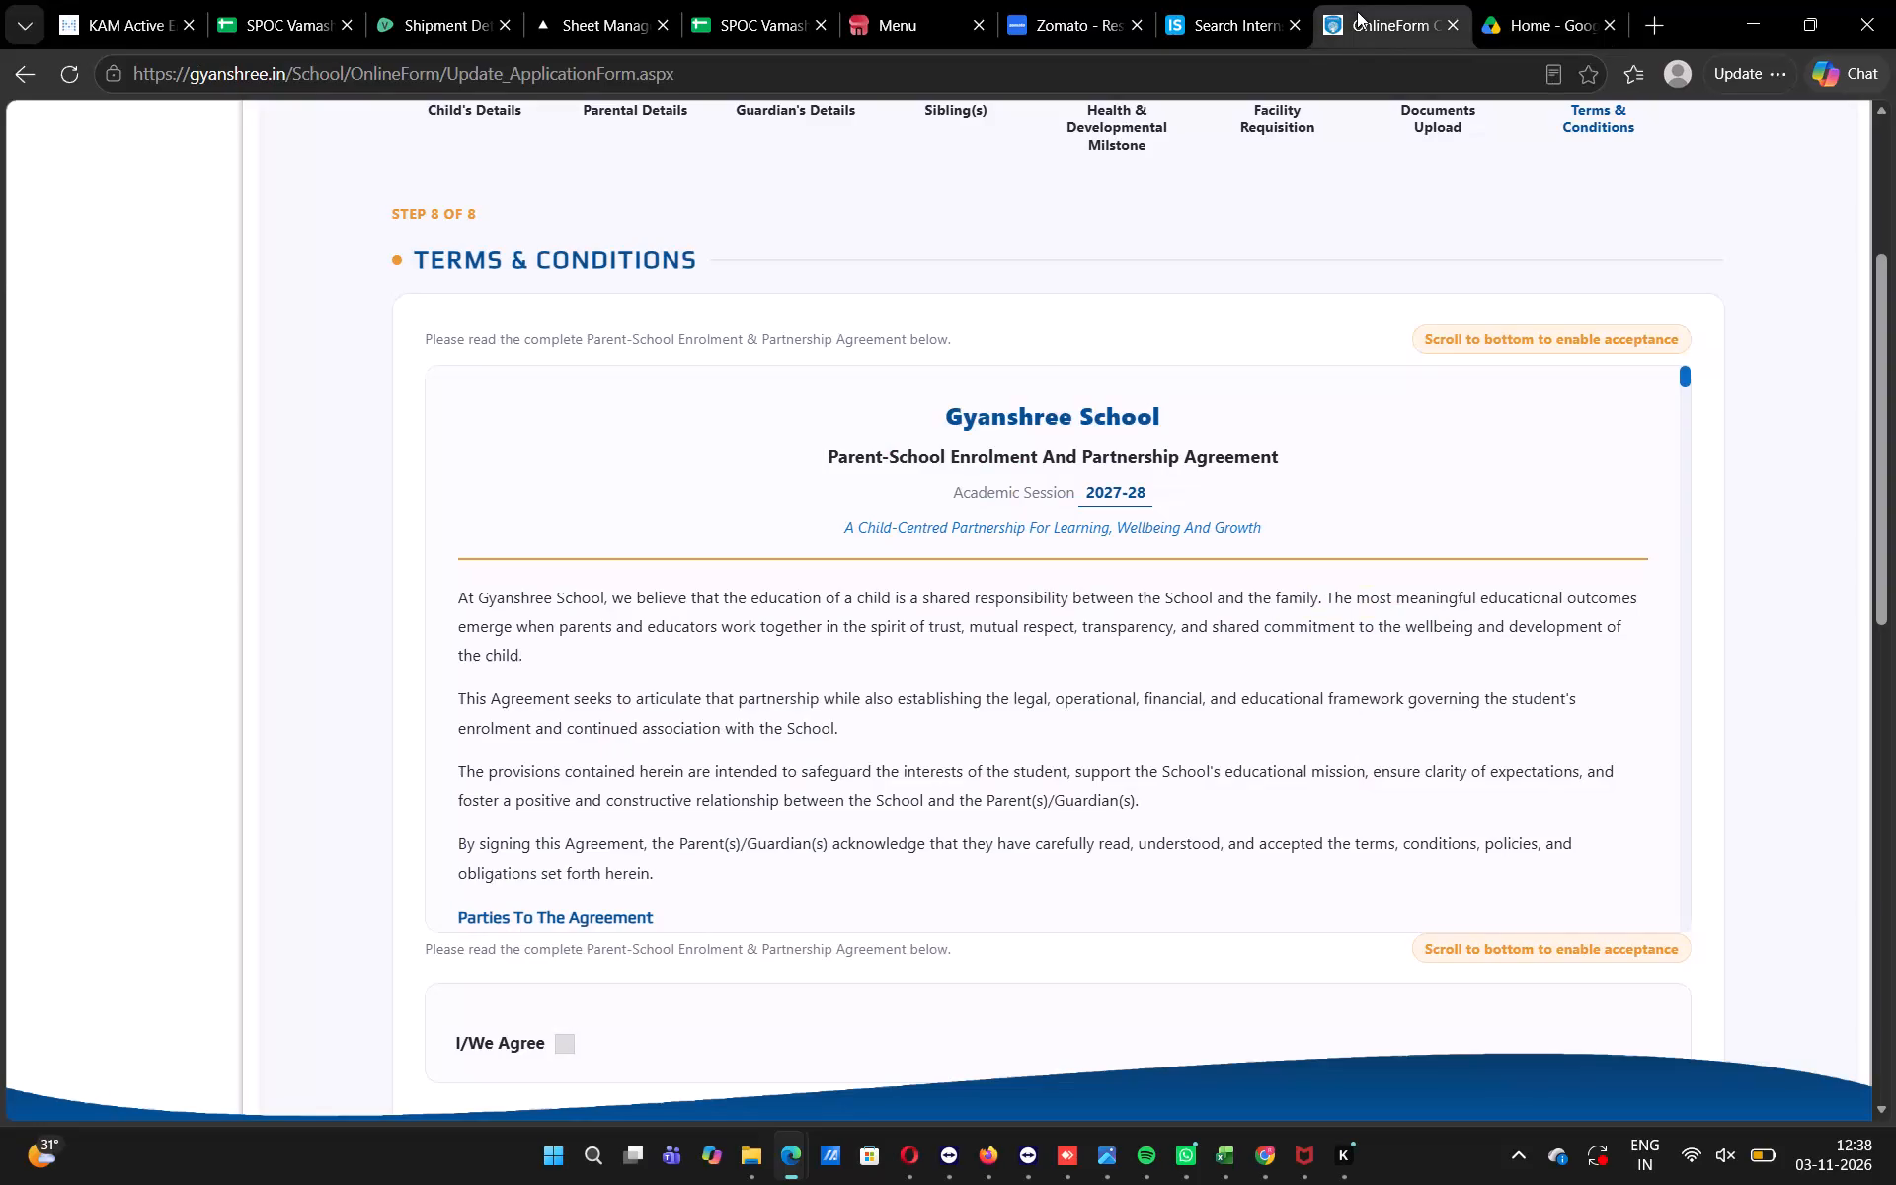
Switch to Google Drive, close the open image preview, and start a new file upload.
left_click(1598, 0)
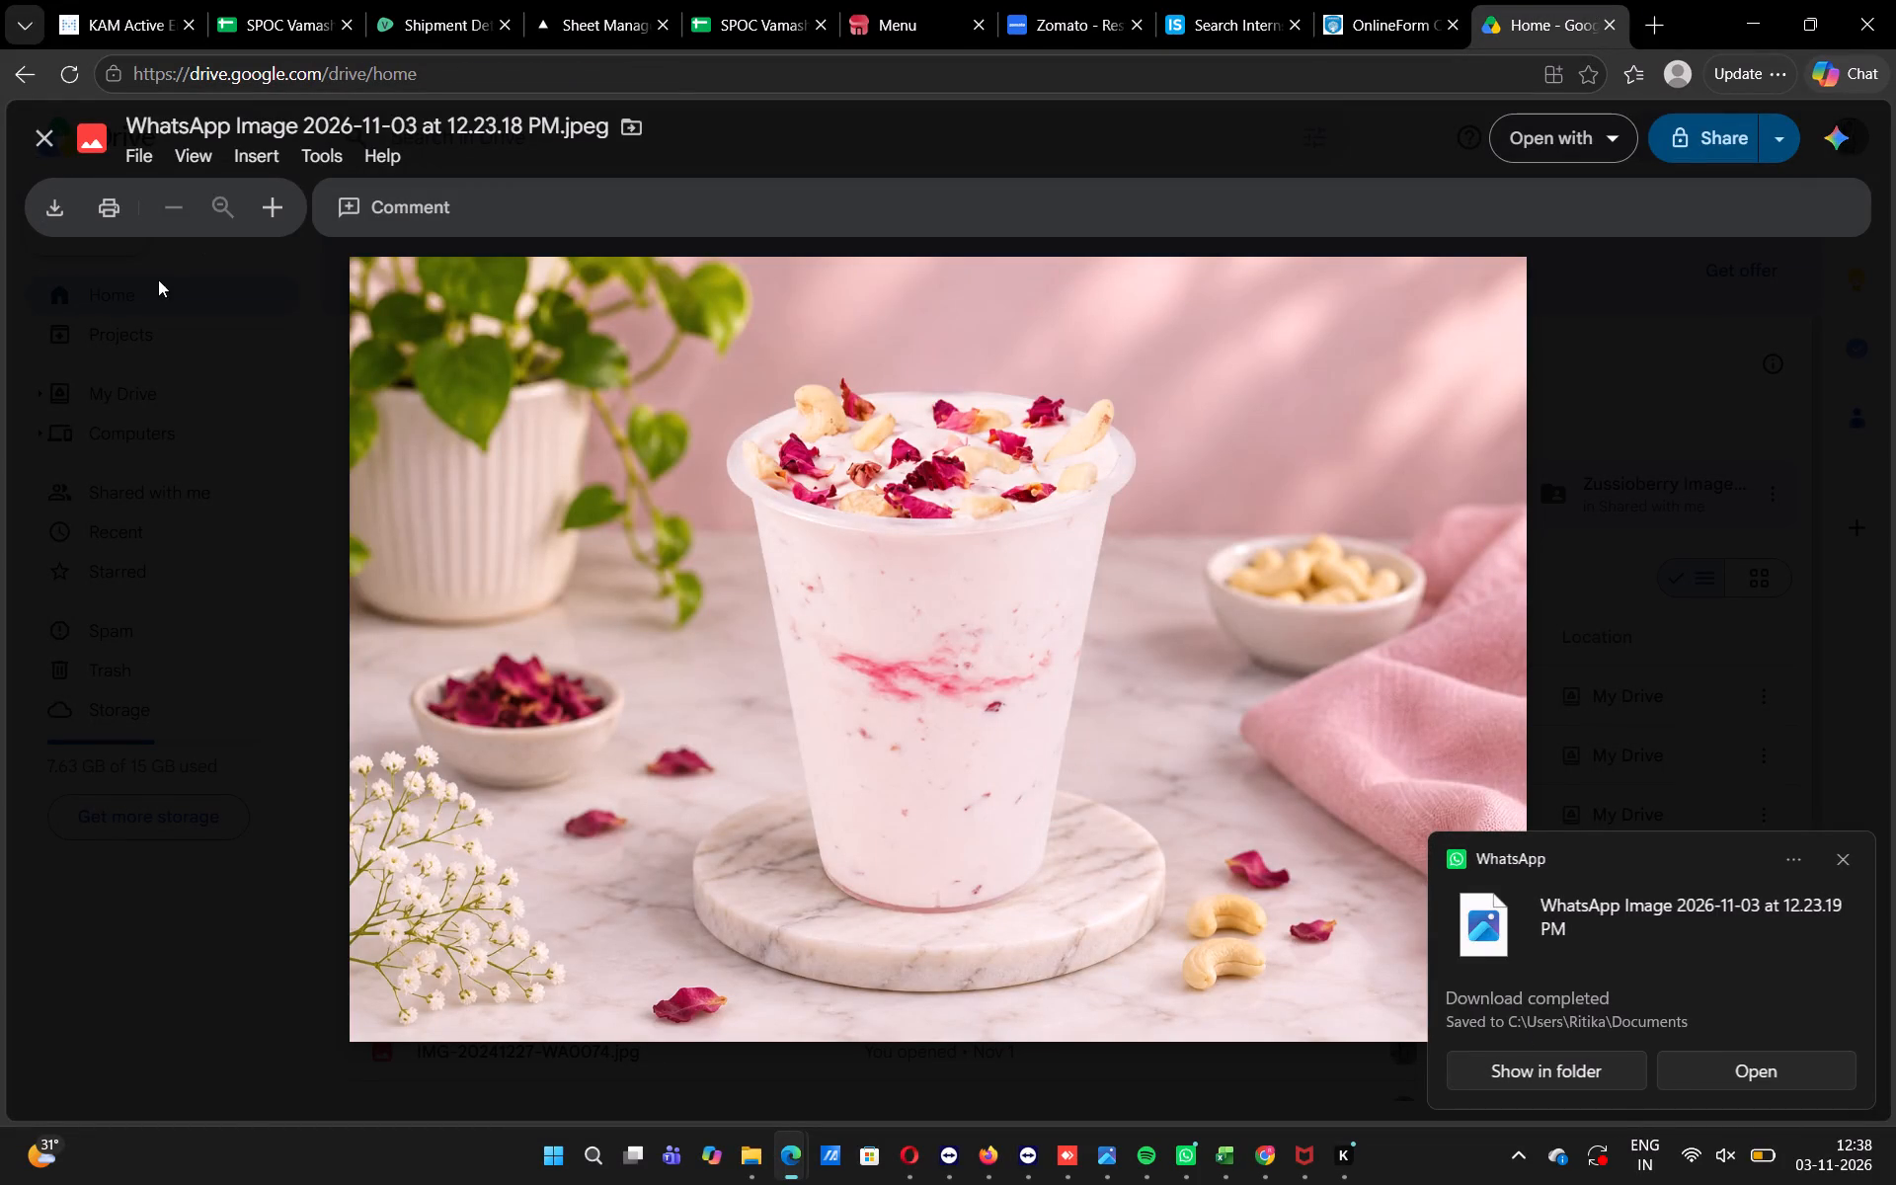
left_click(43, 141)
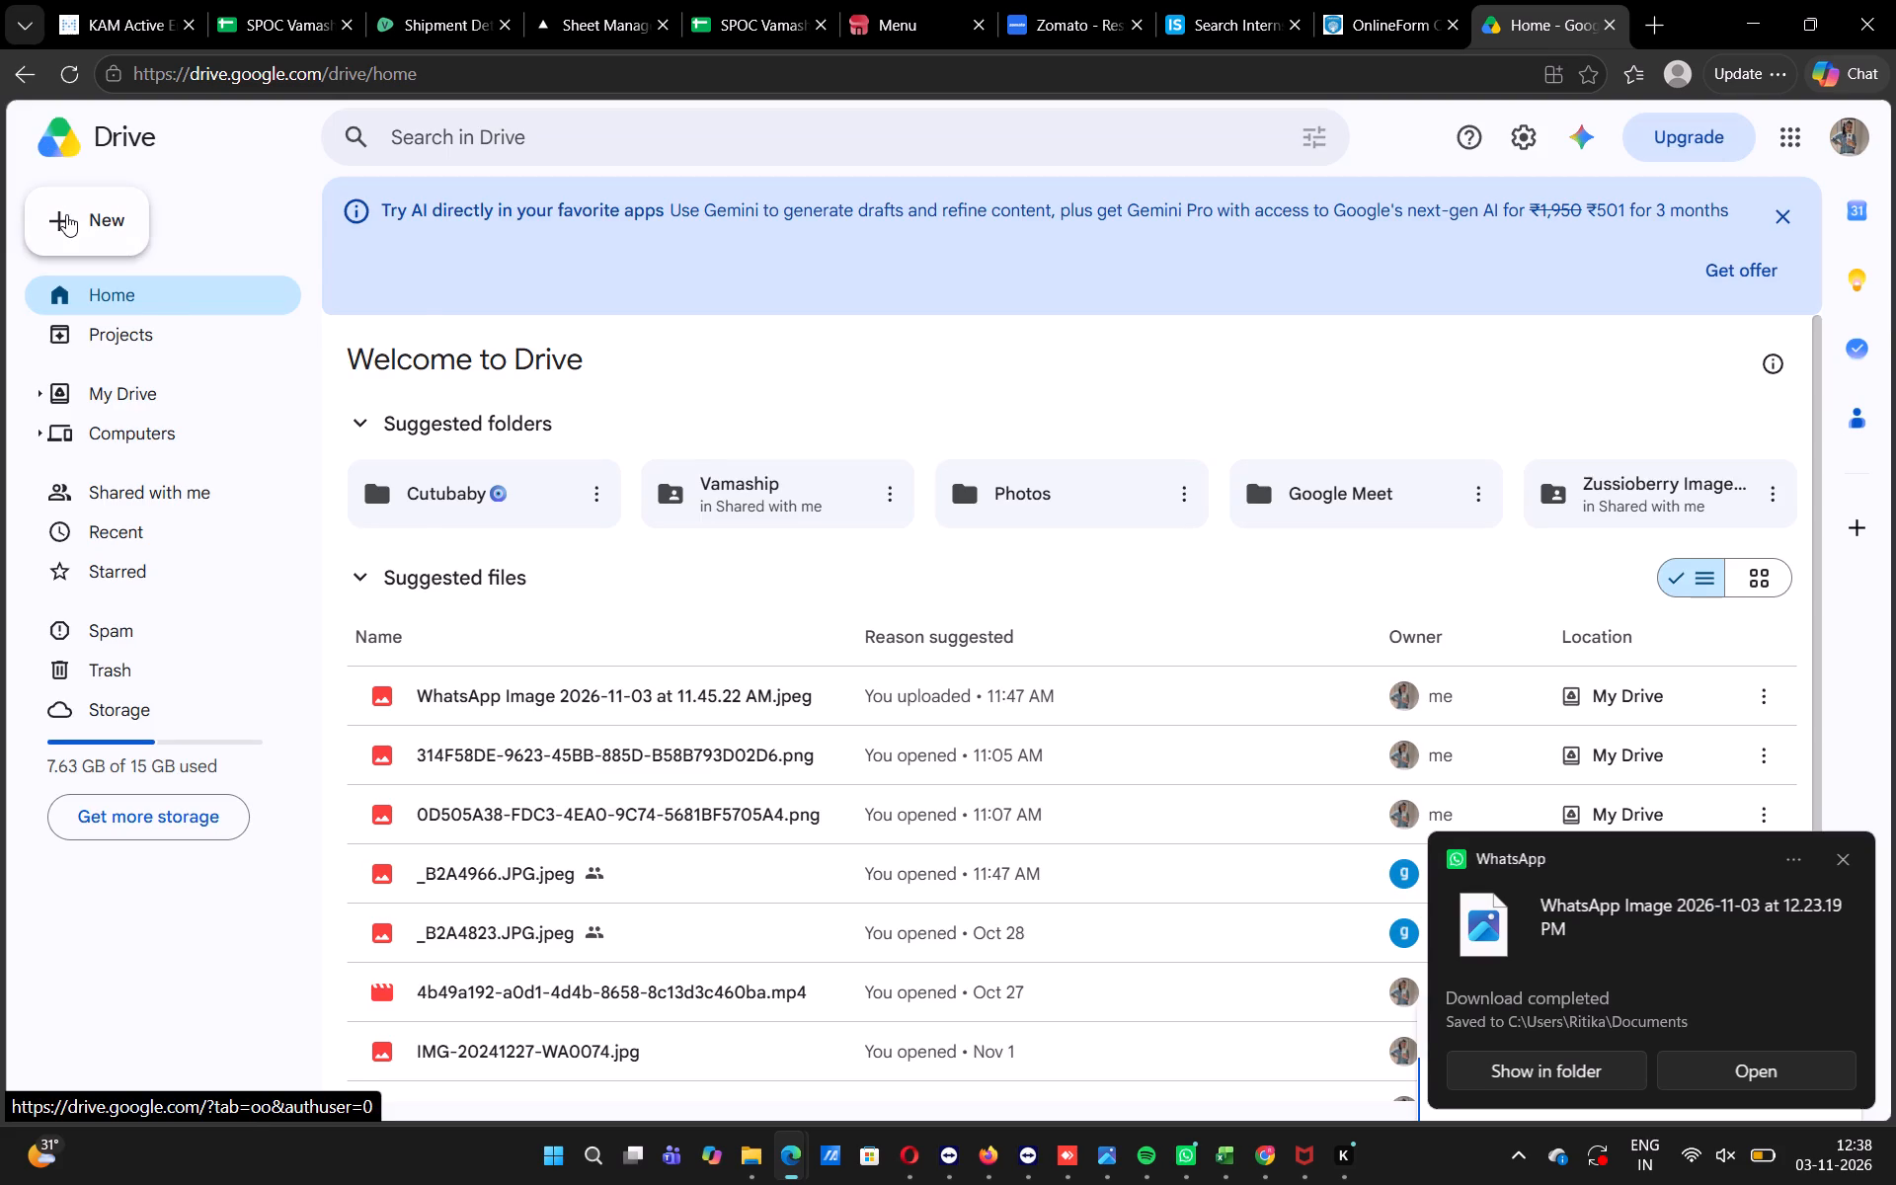
left_click(70, 218)
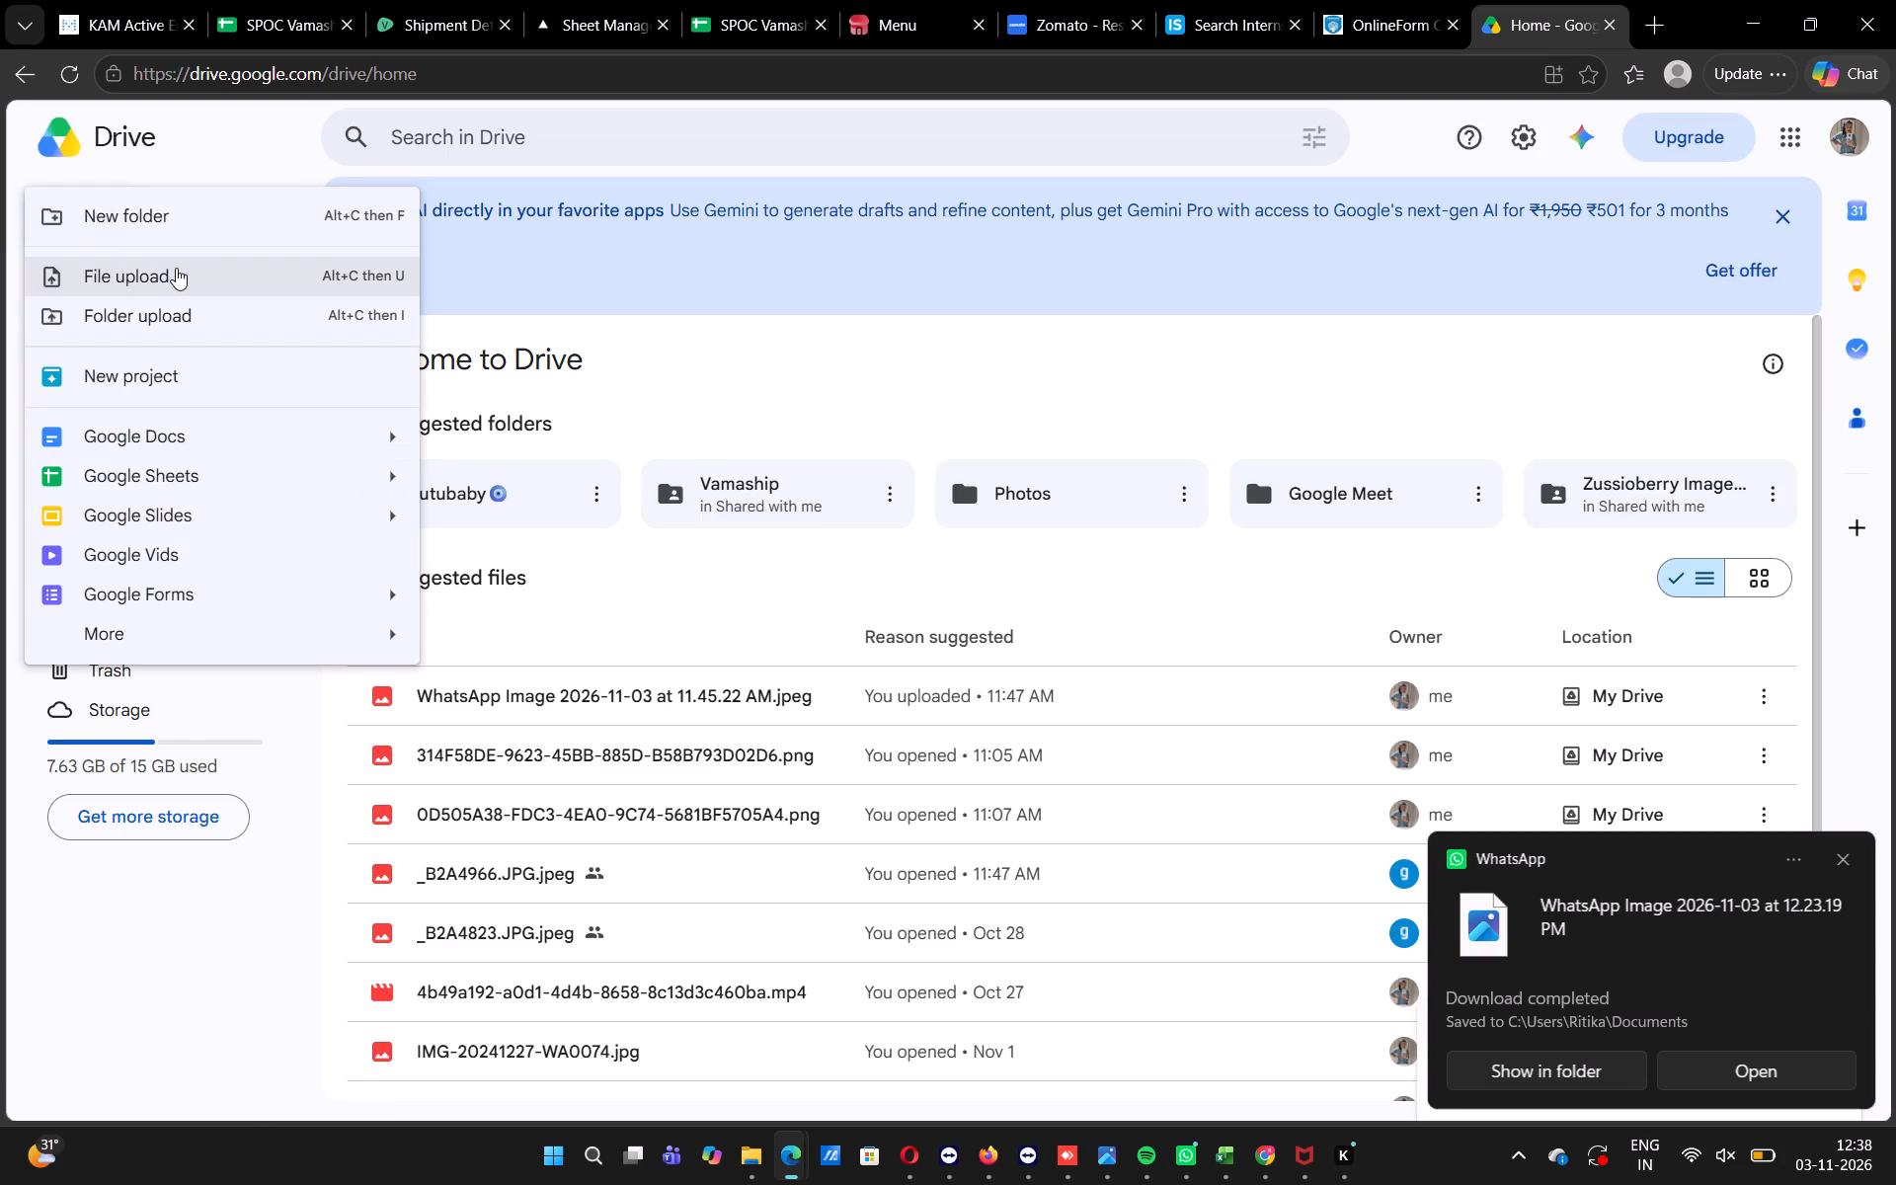
Upload "WhatsApp Image 2026-11-03 at 12.23.19 PM" to Drive from the computer's recent files.
left_click(172, 270)
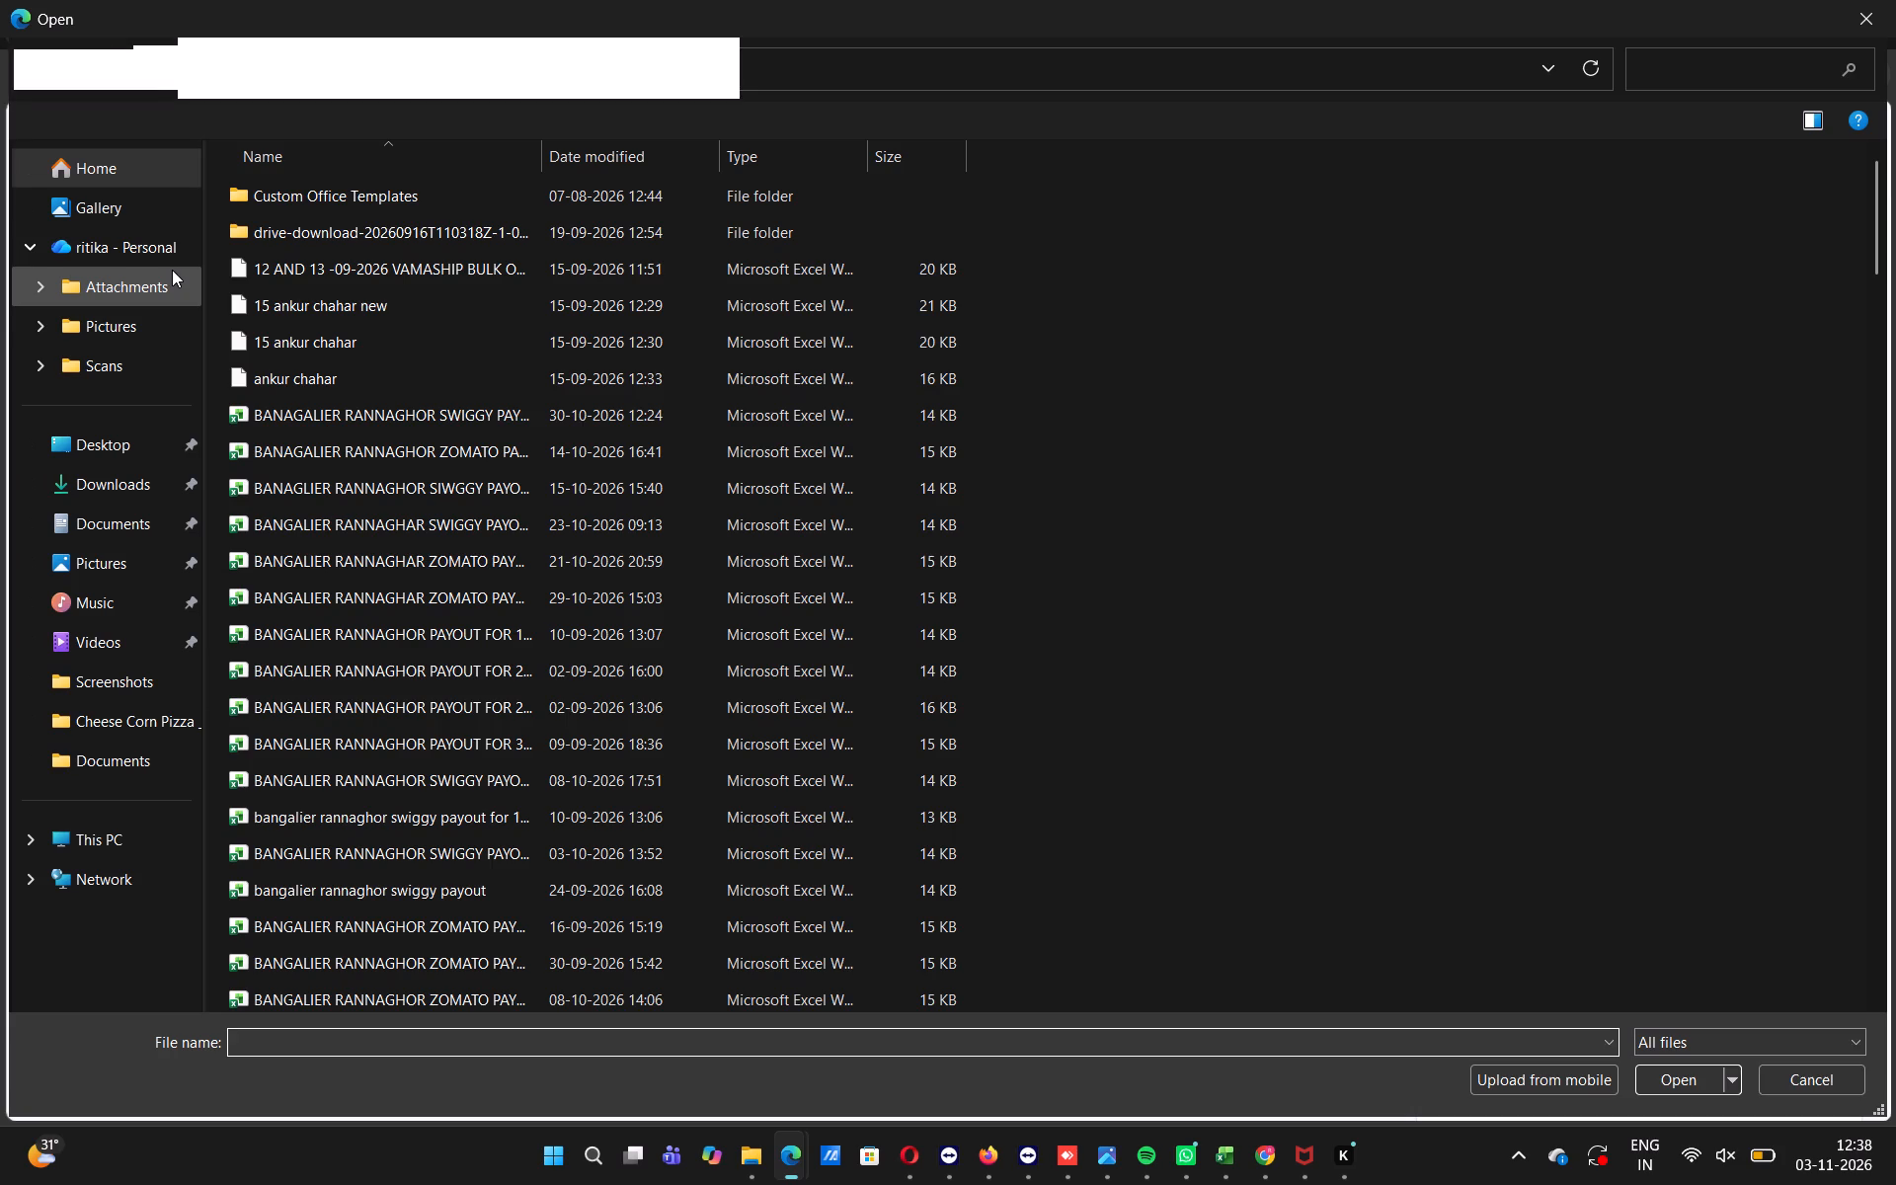
double_click(146, 175)
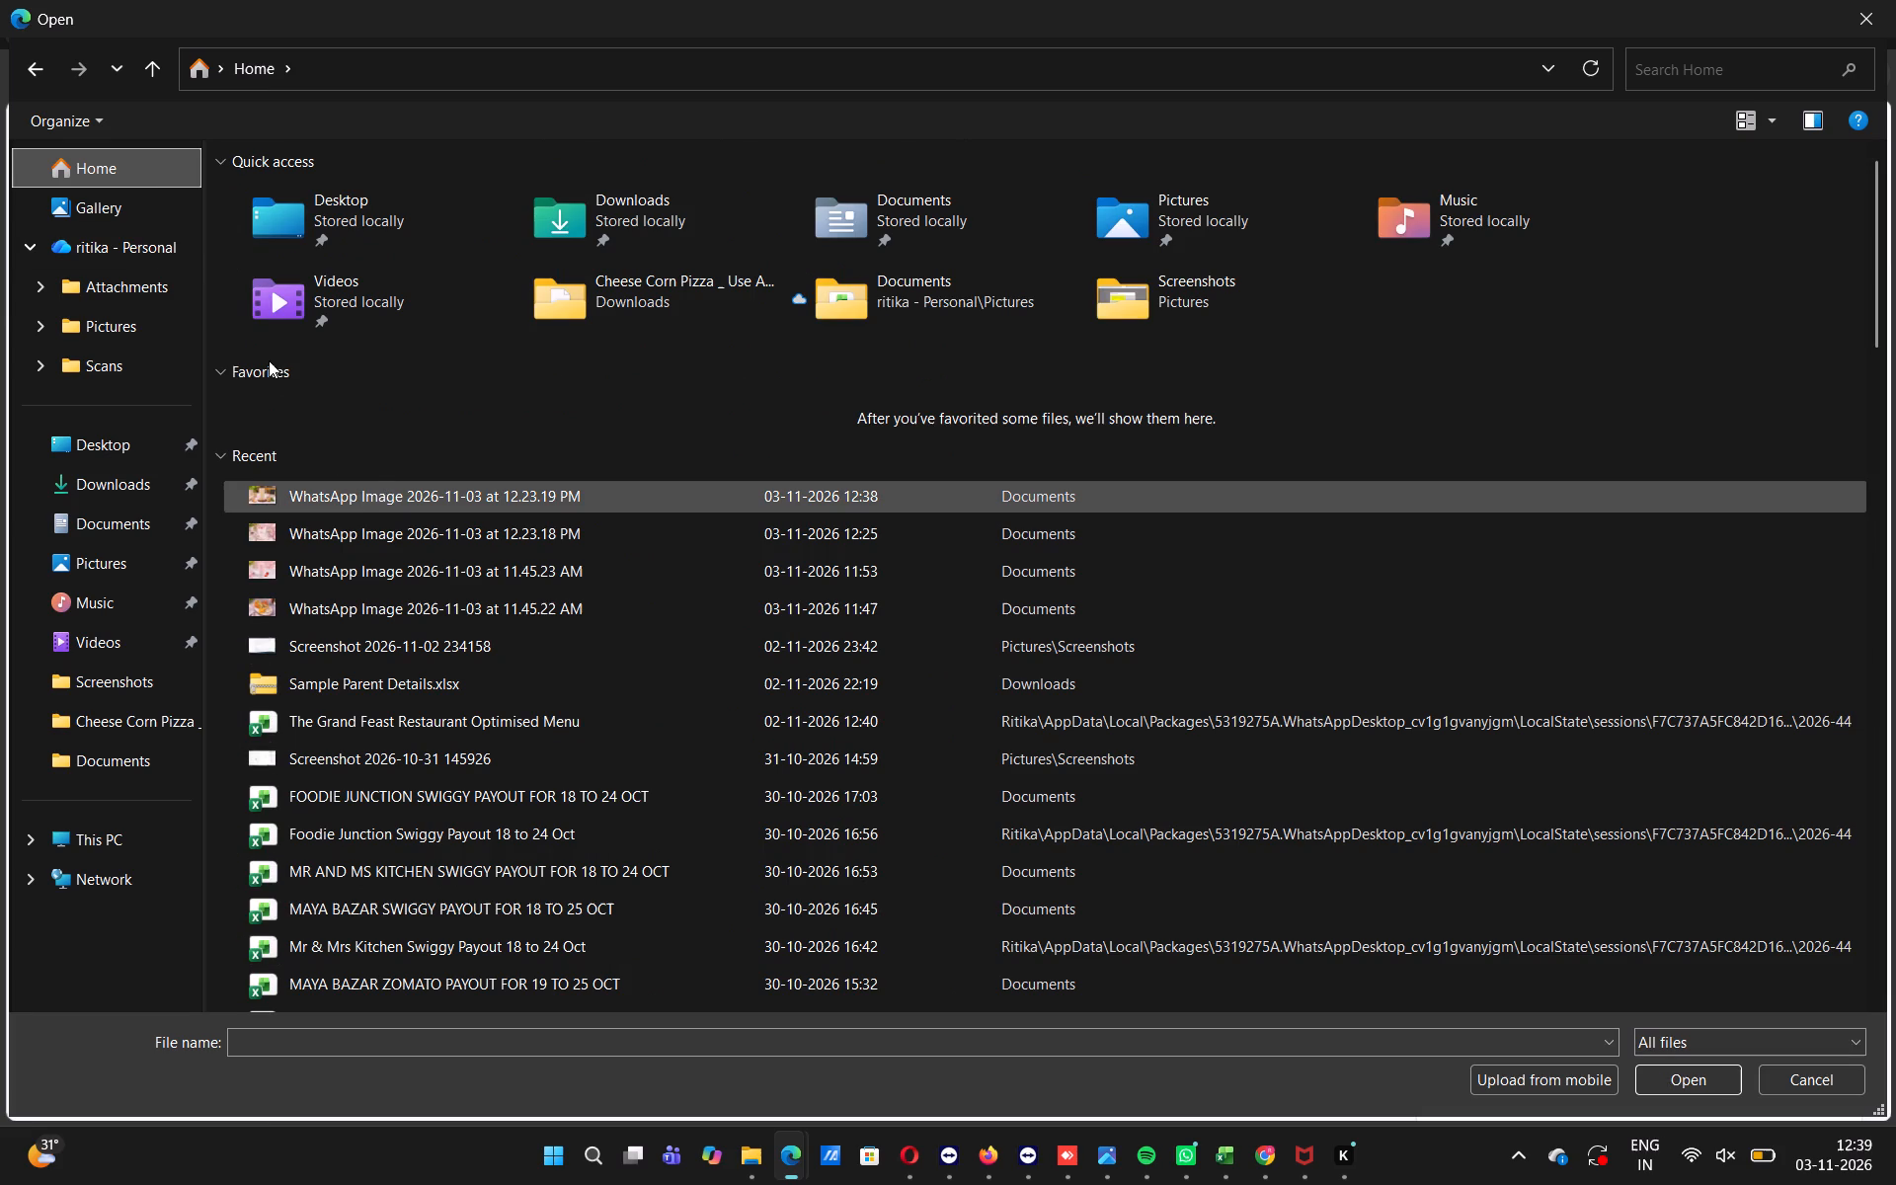
double_click(98, 199)
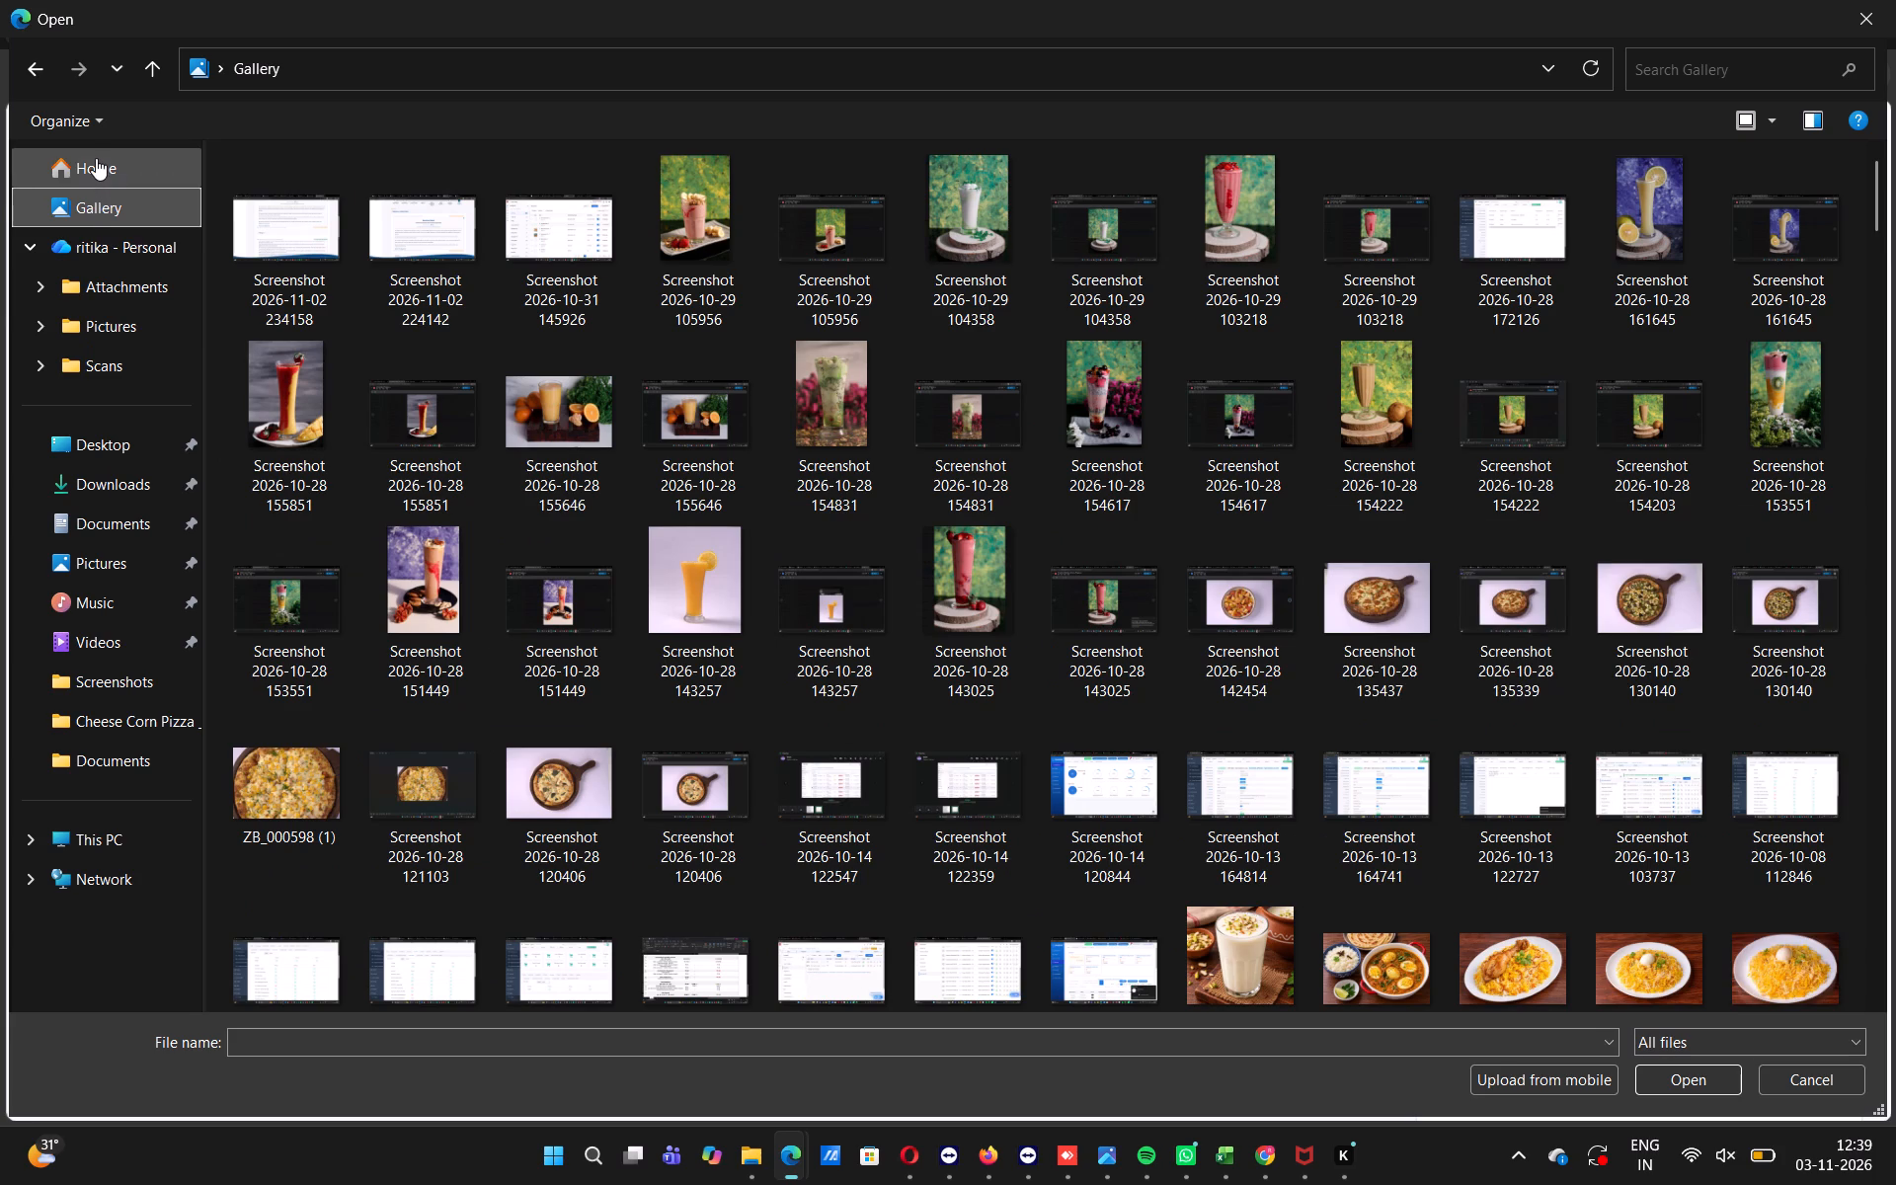
double_click(96, 158)
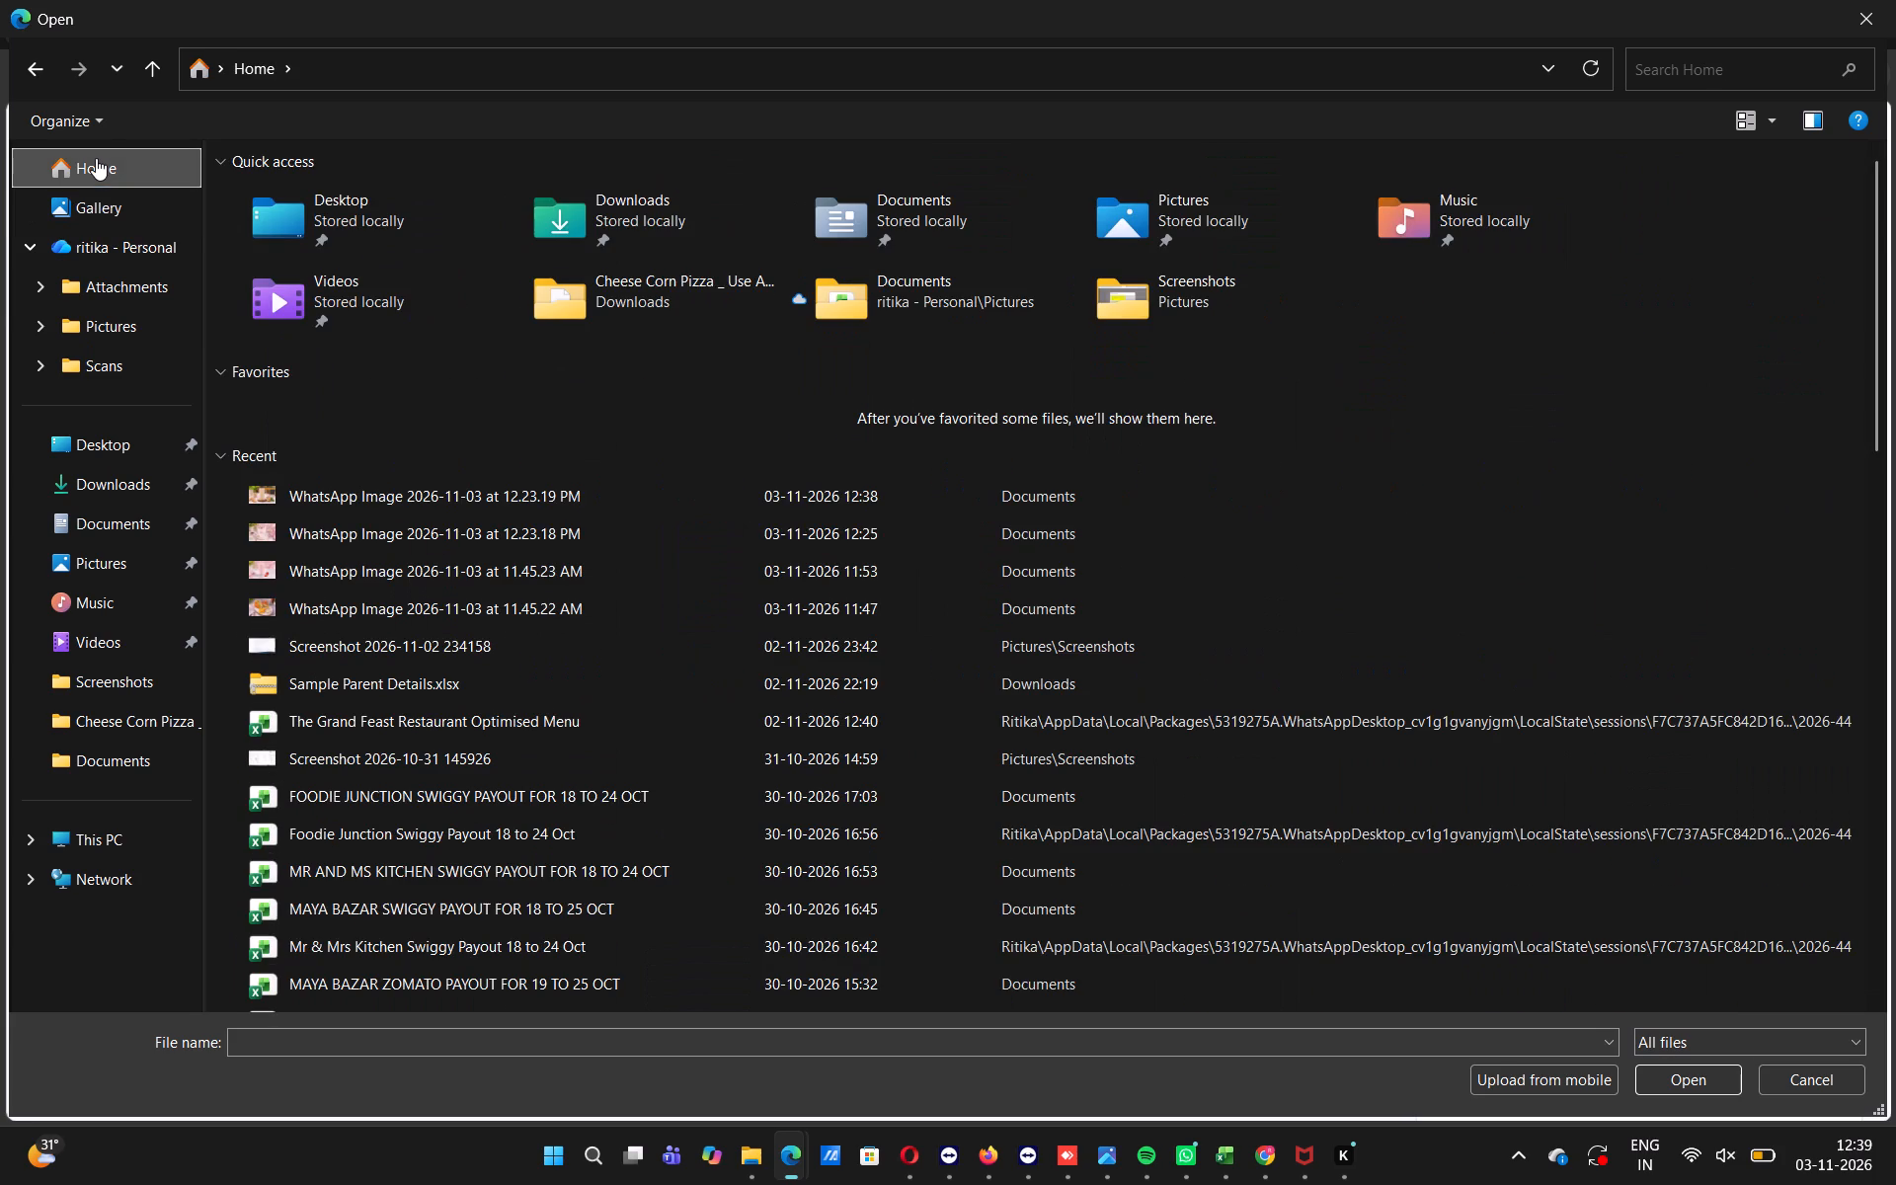
double_click(460, 499)
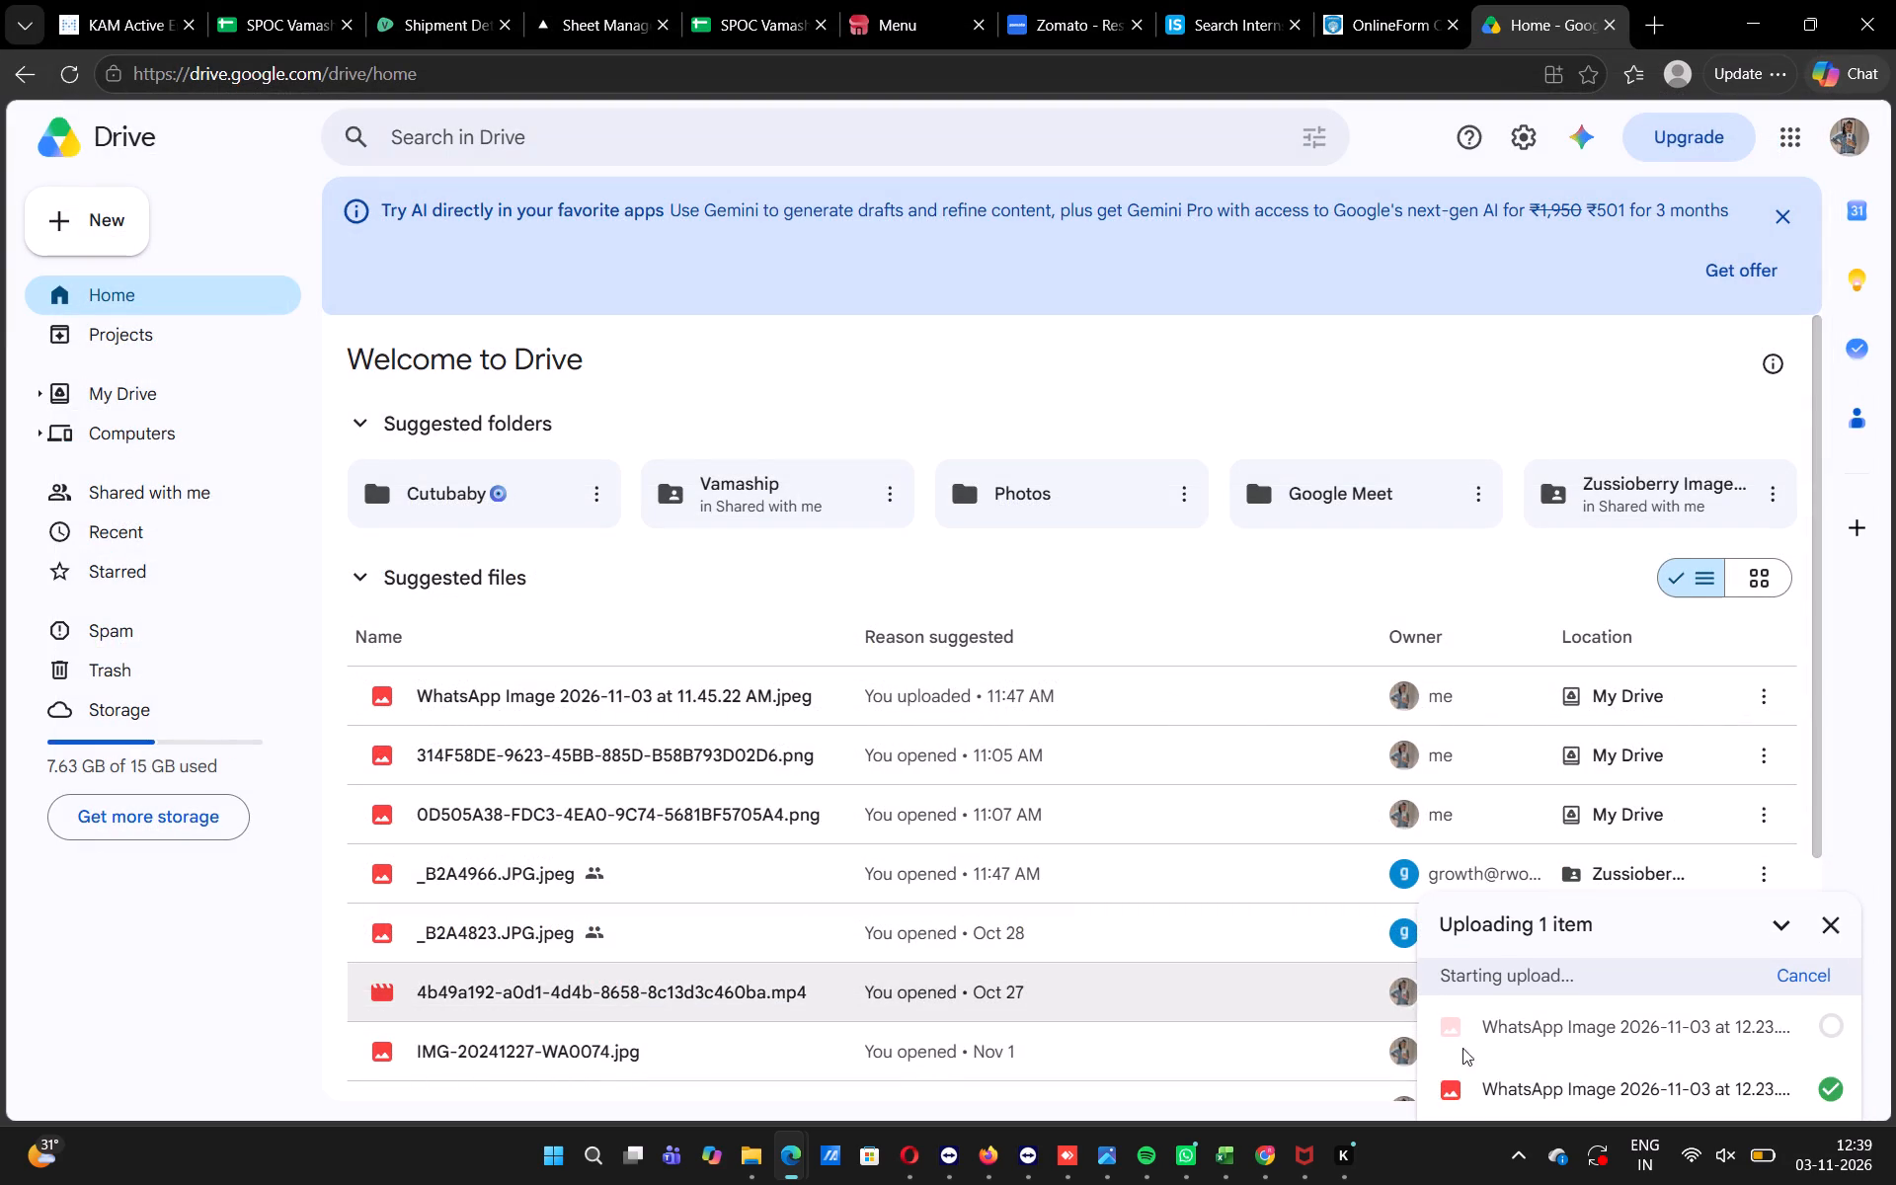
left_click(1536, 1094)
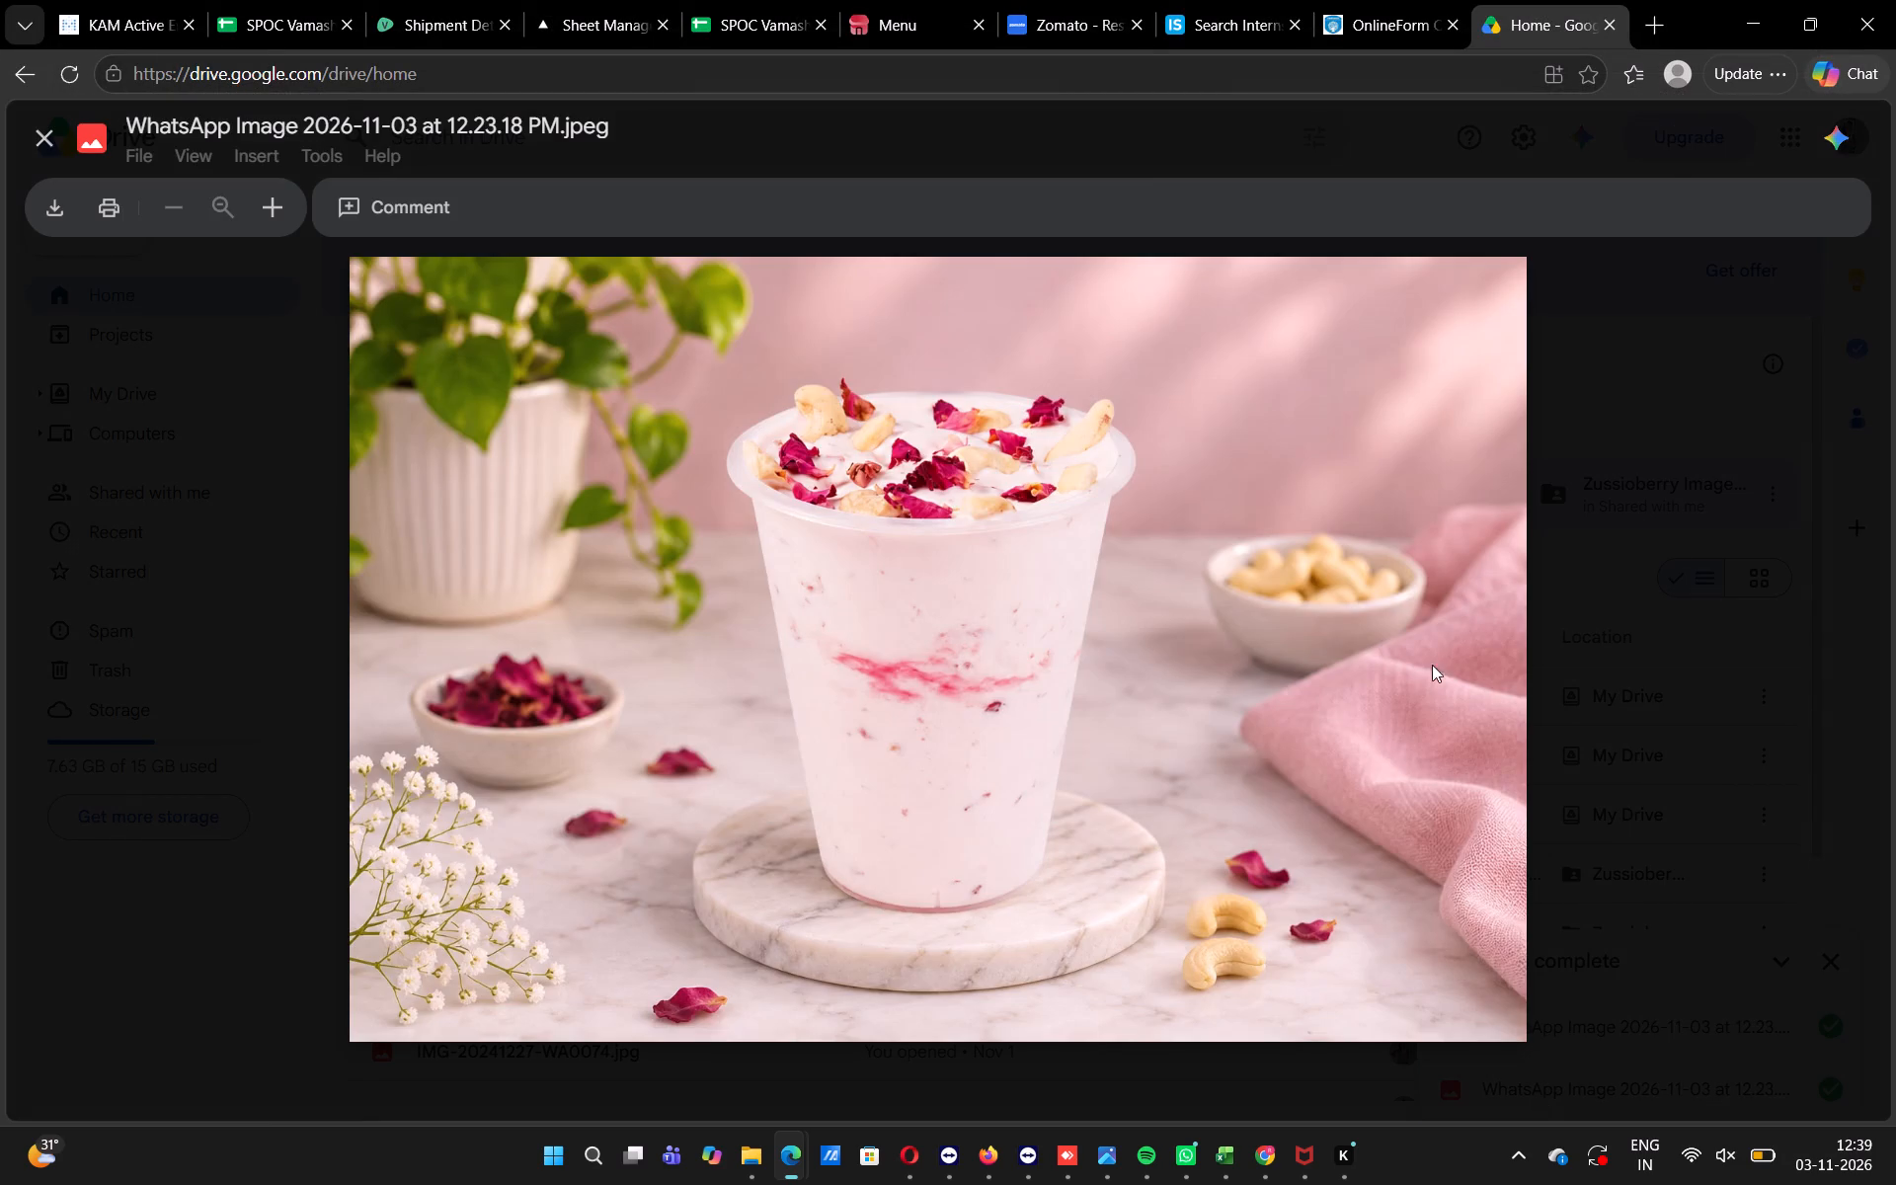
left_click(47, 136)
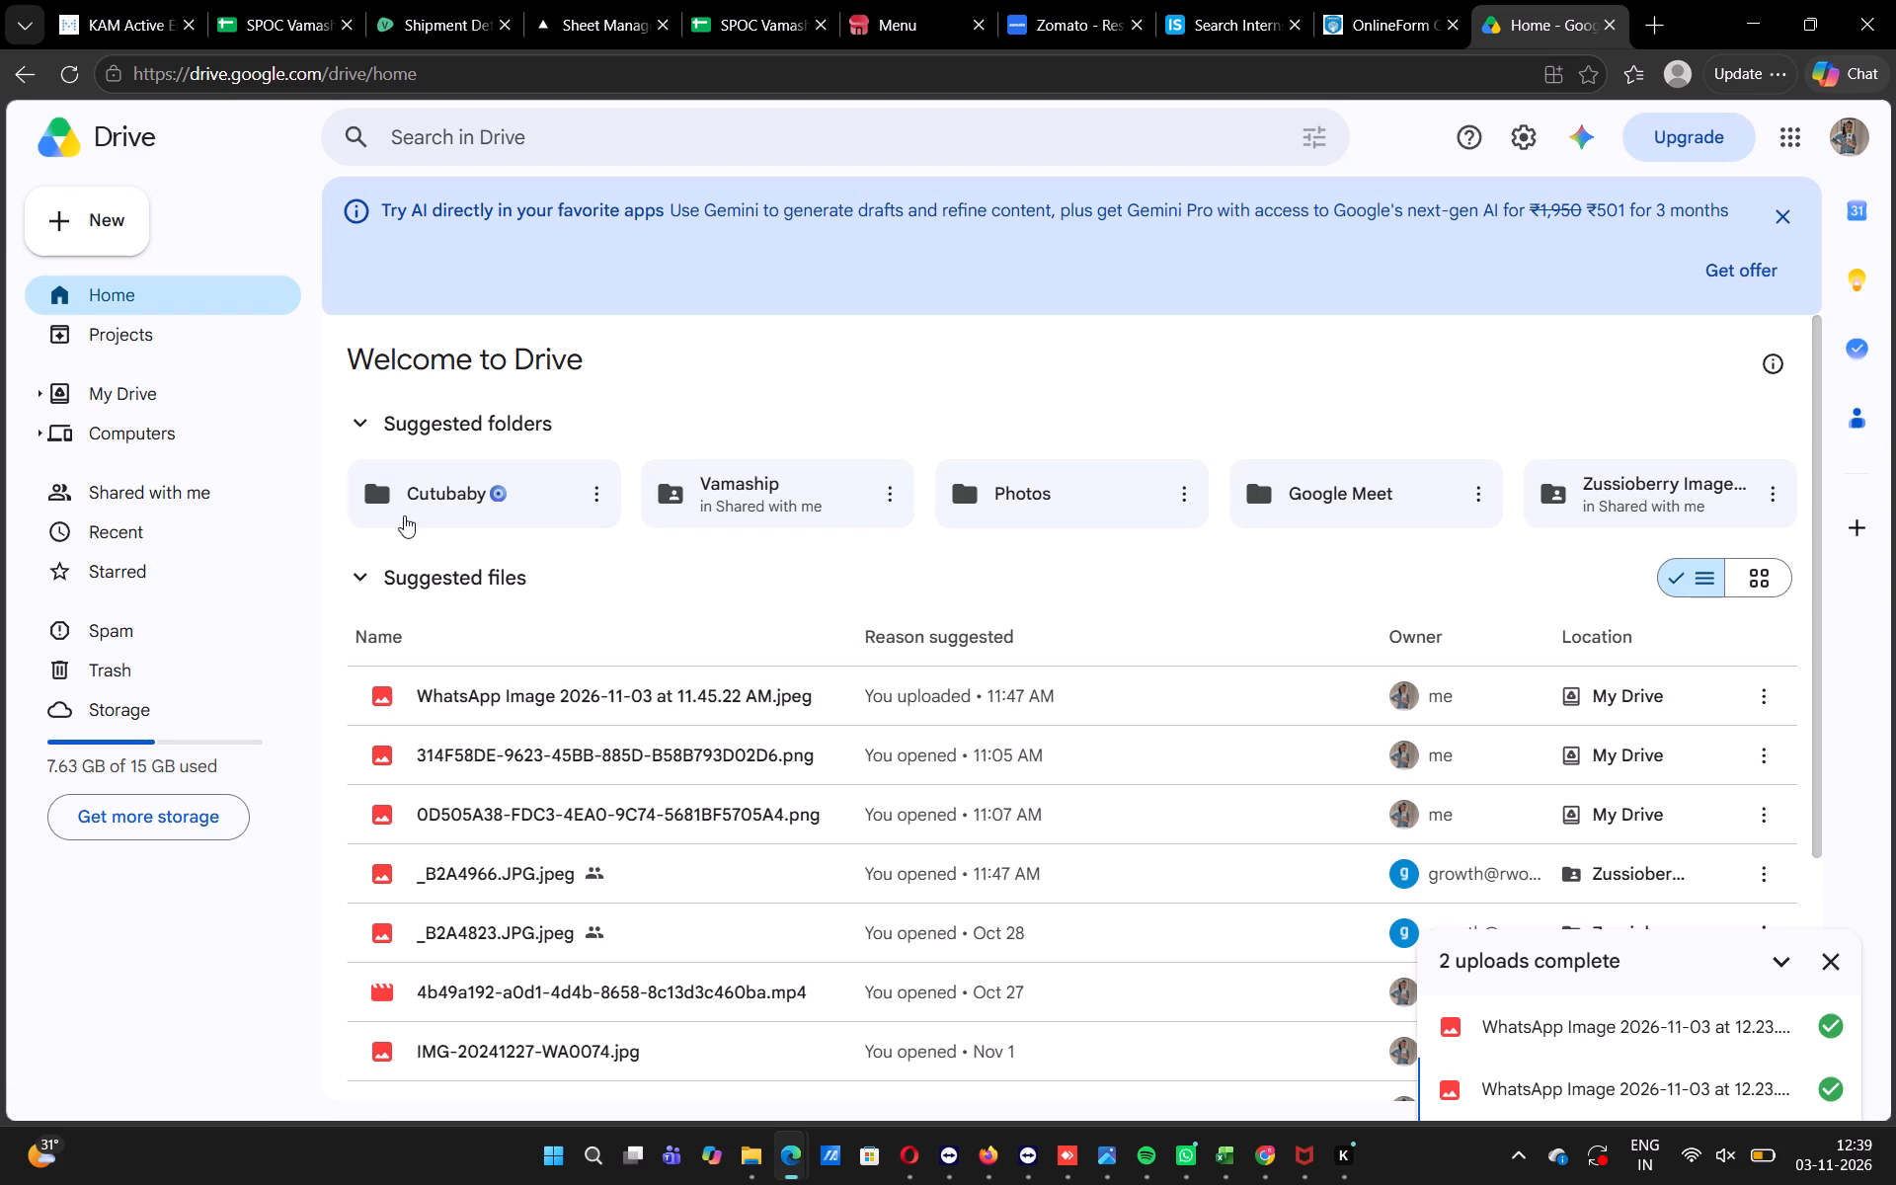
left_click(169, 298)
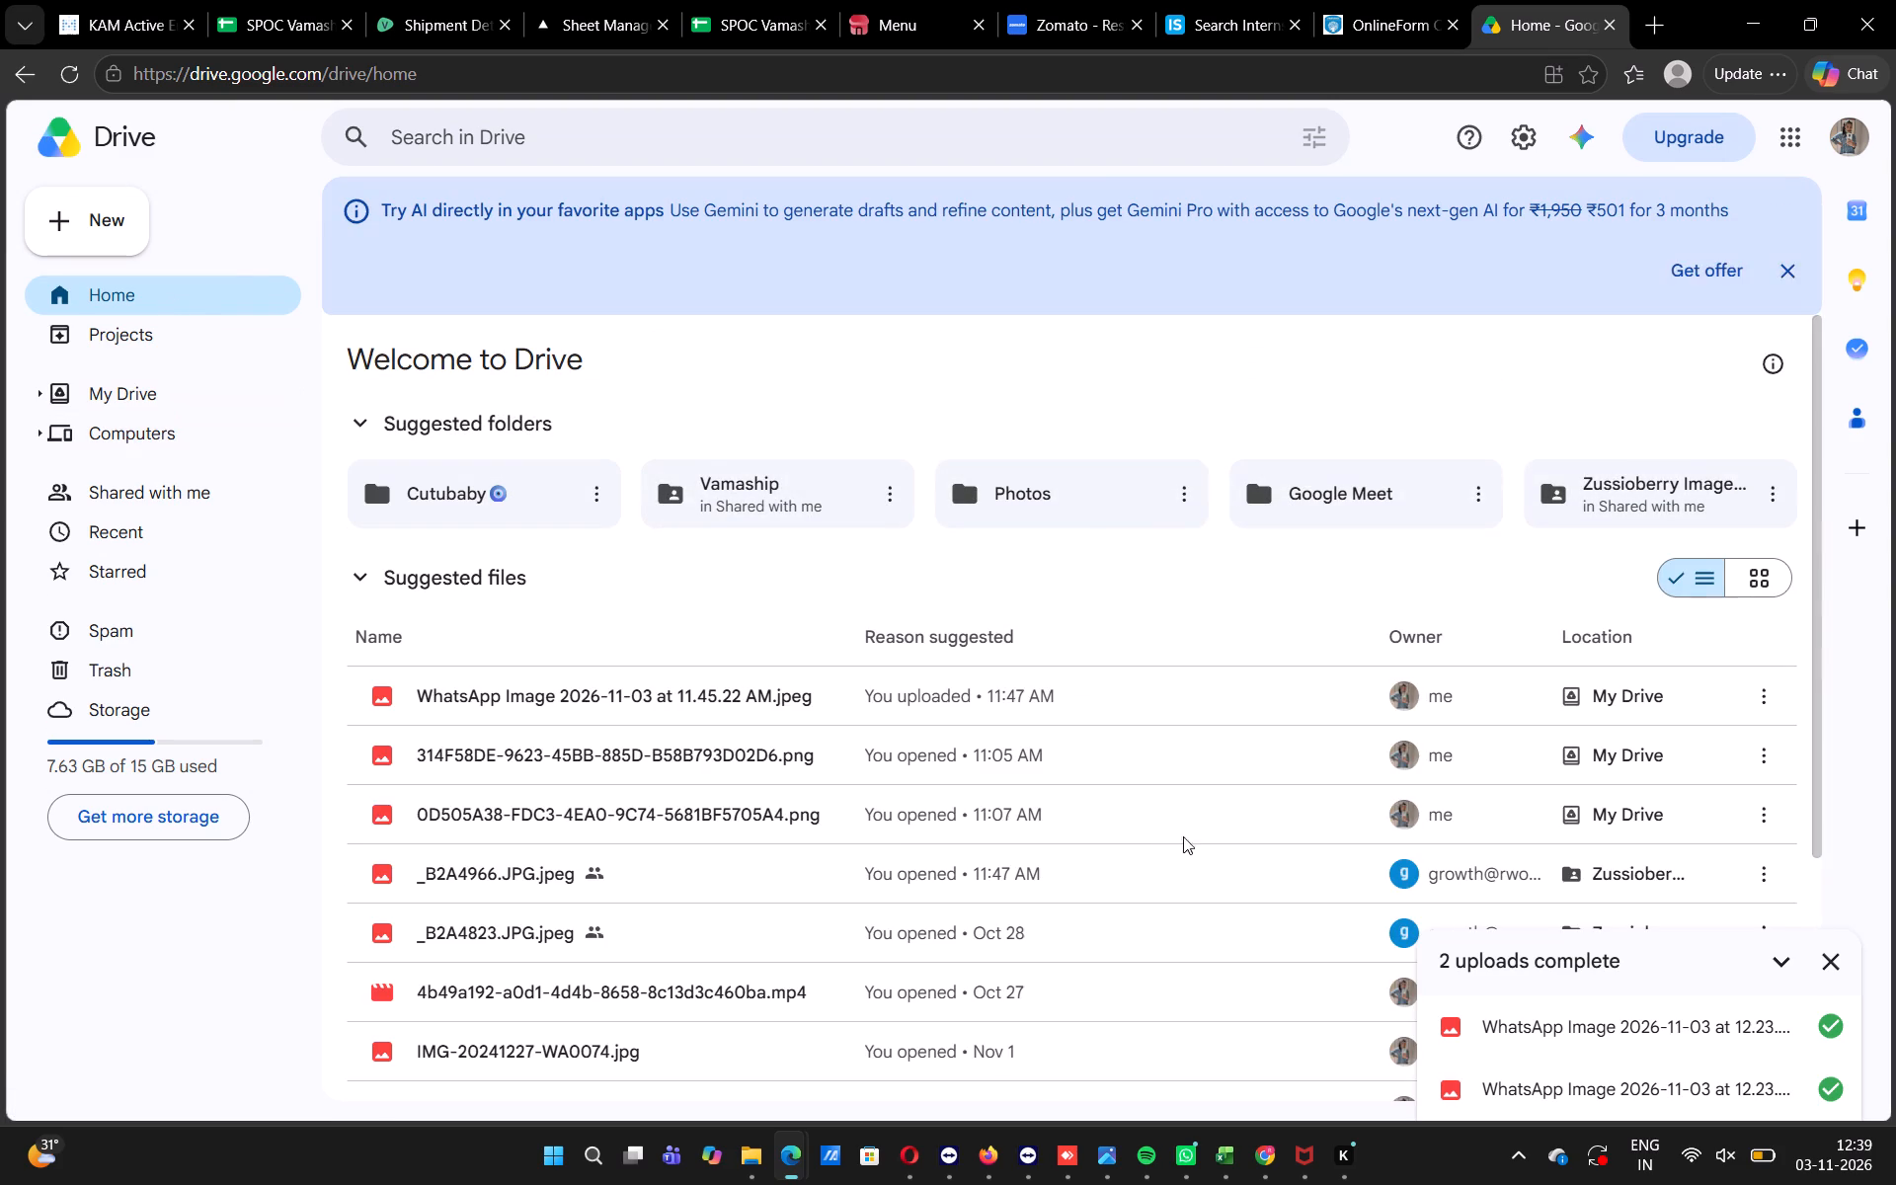
Open the newly uploaded "WhatsApp Image 2026-11-03 at 12.23.19 PM.jpeg" and copy its sharing link.
double_click(1563, 1019)
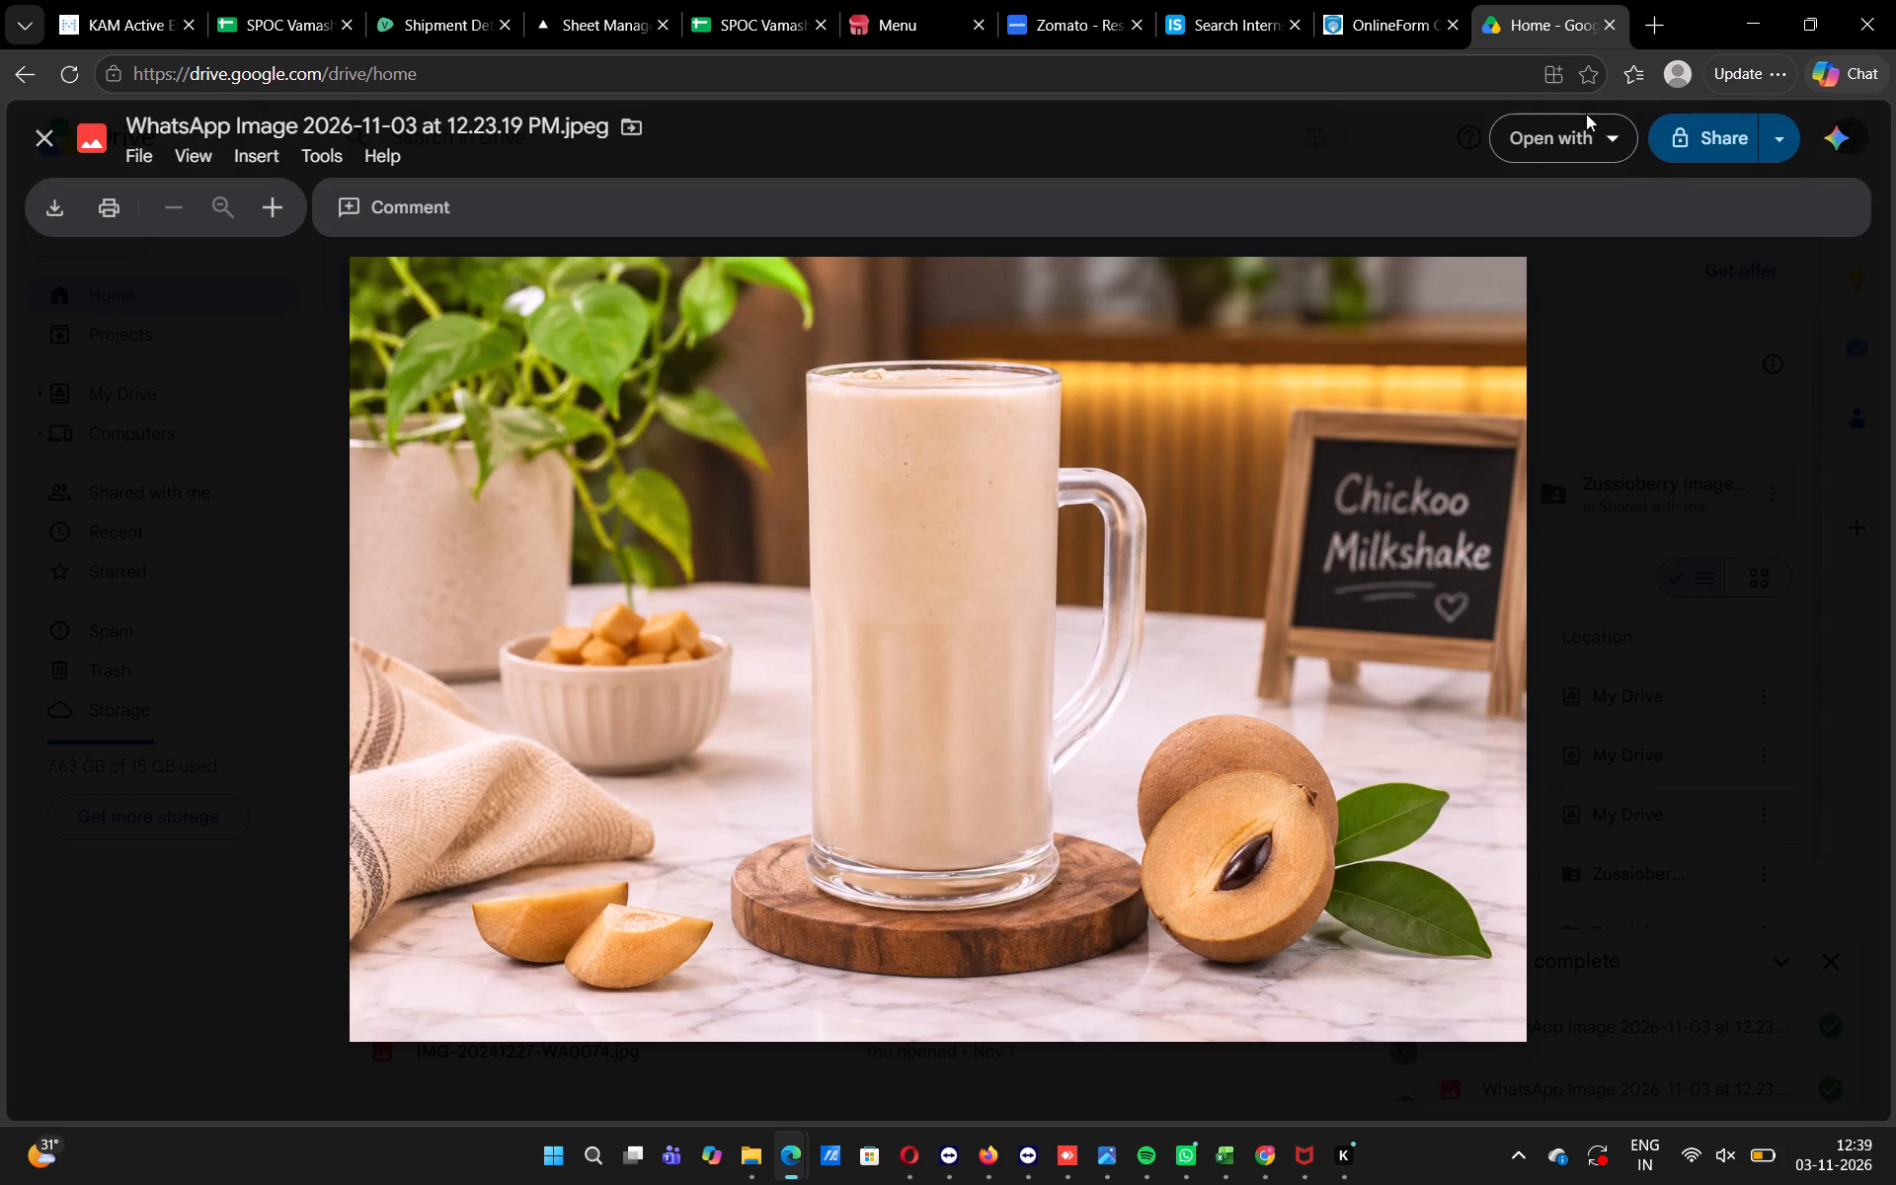
left_click(1613, 136)
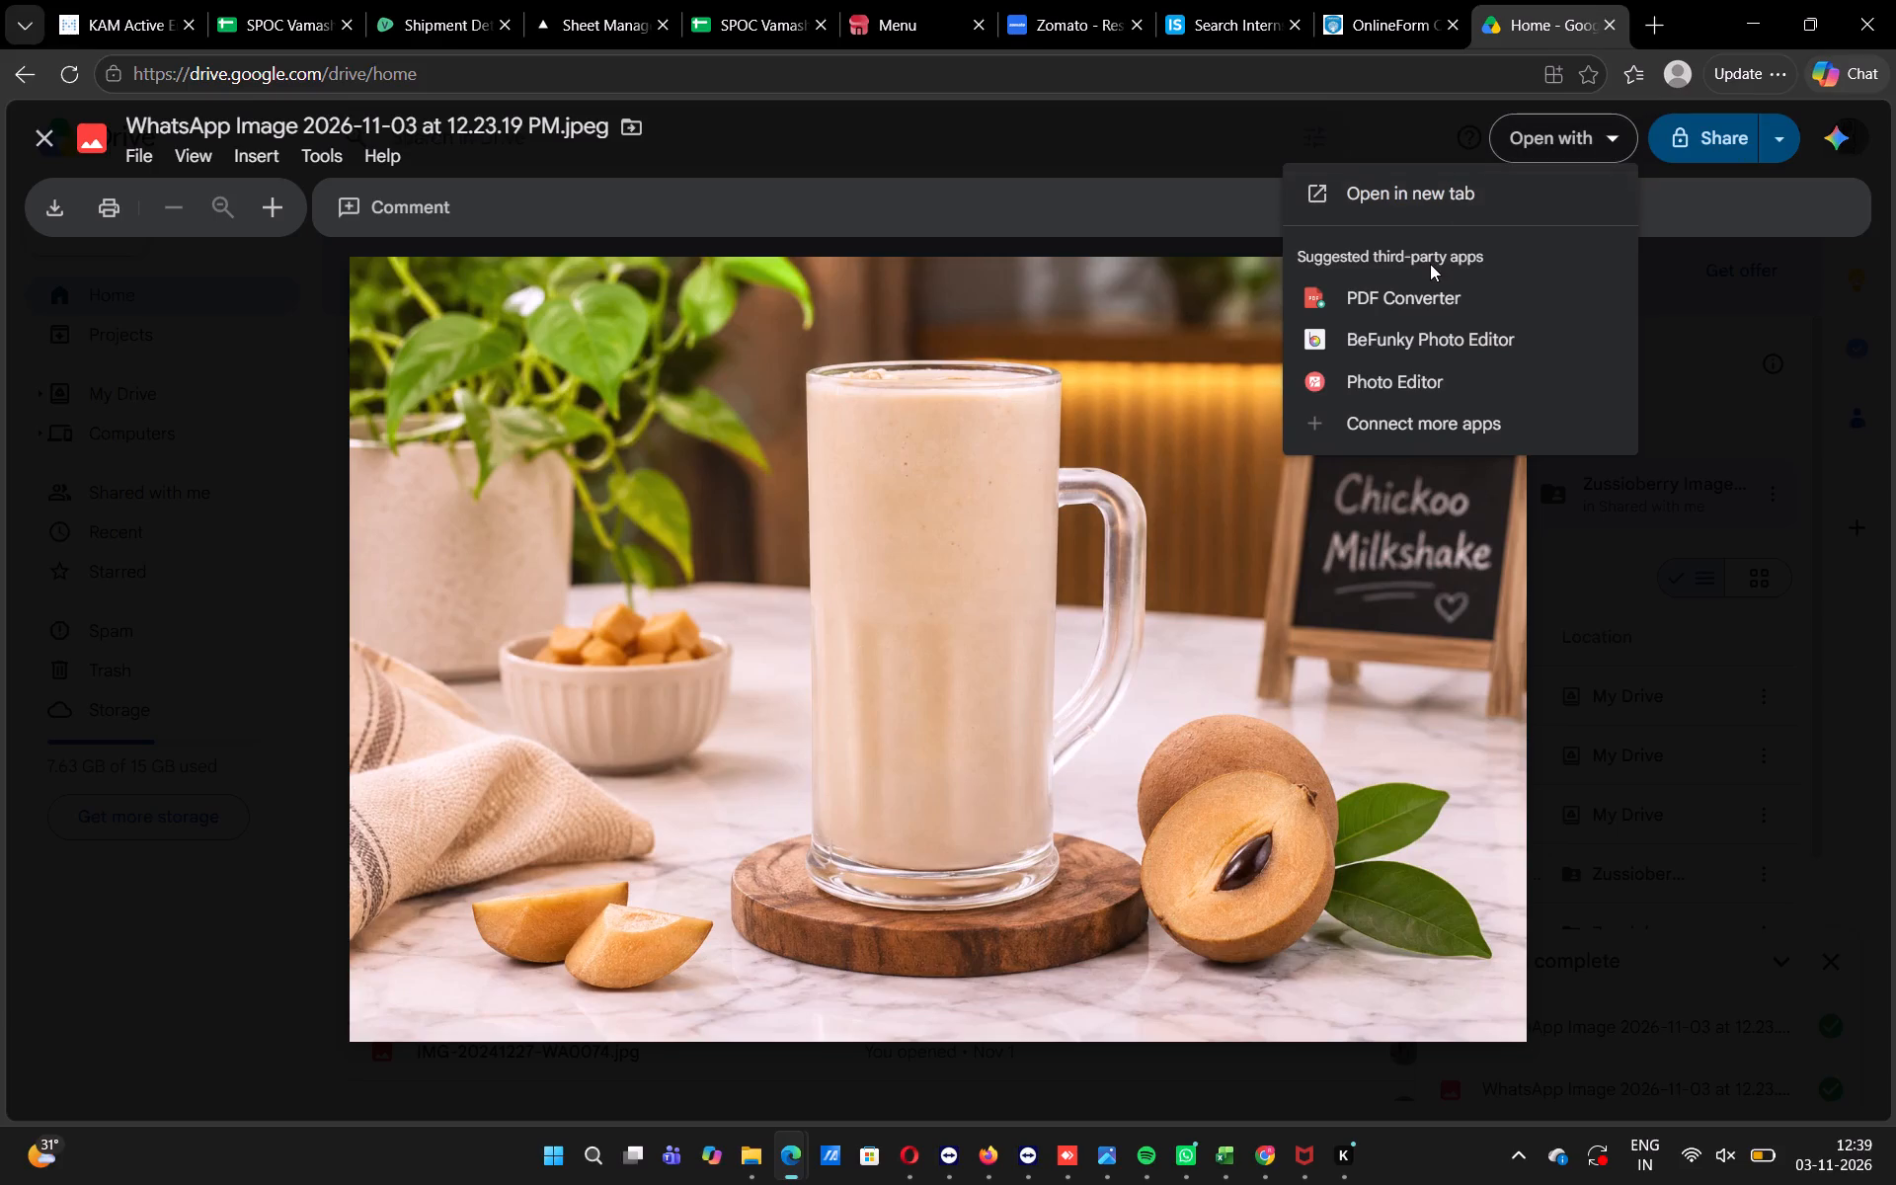
left_click(1786, 131)
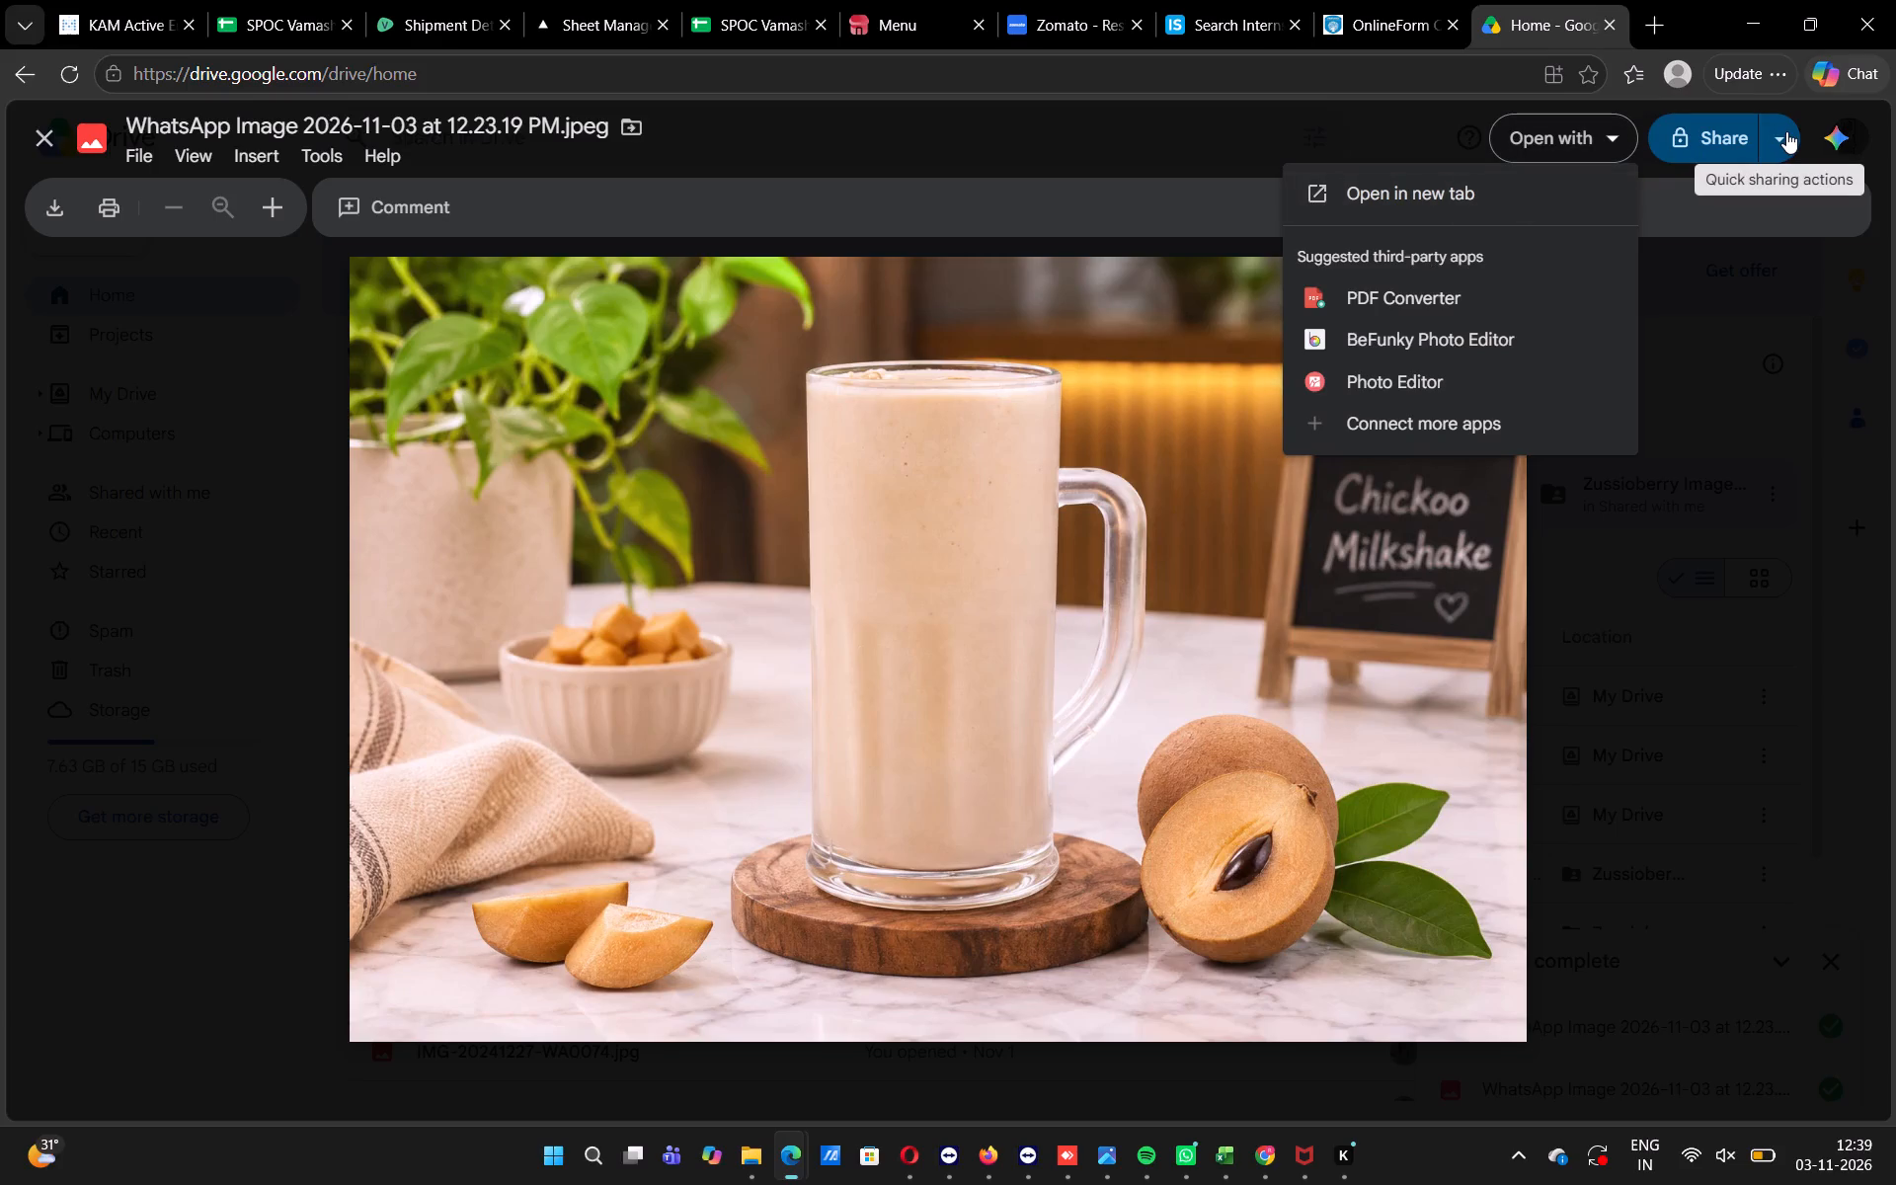
left_click(1537, 191)
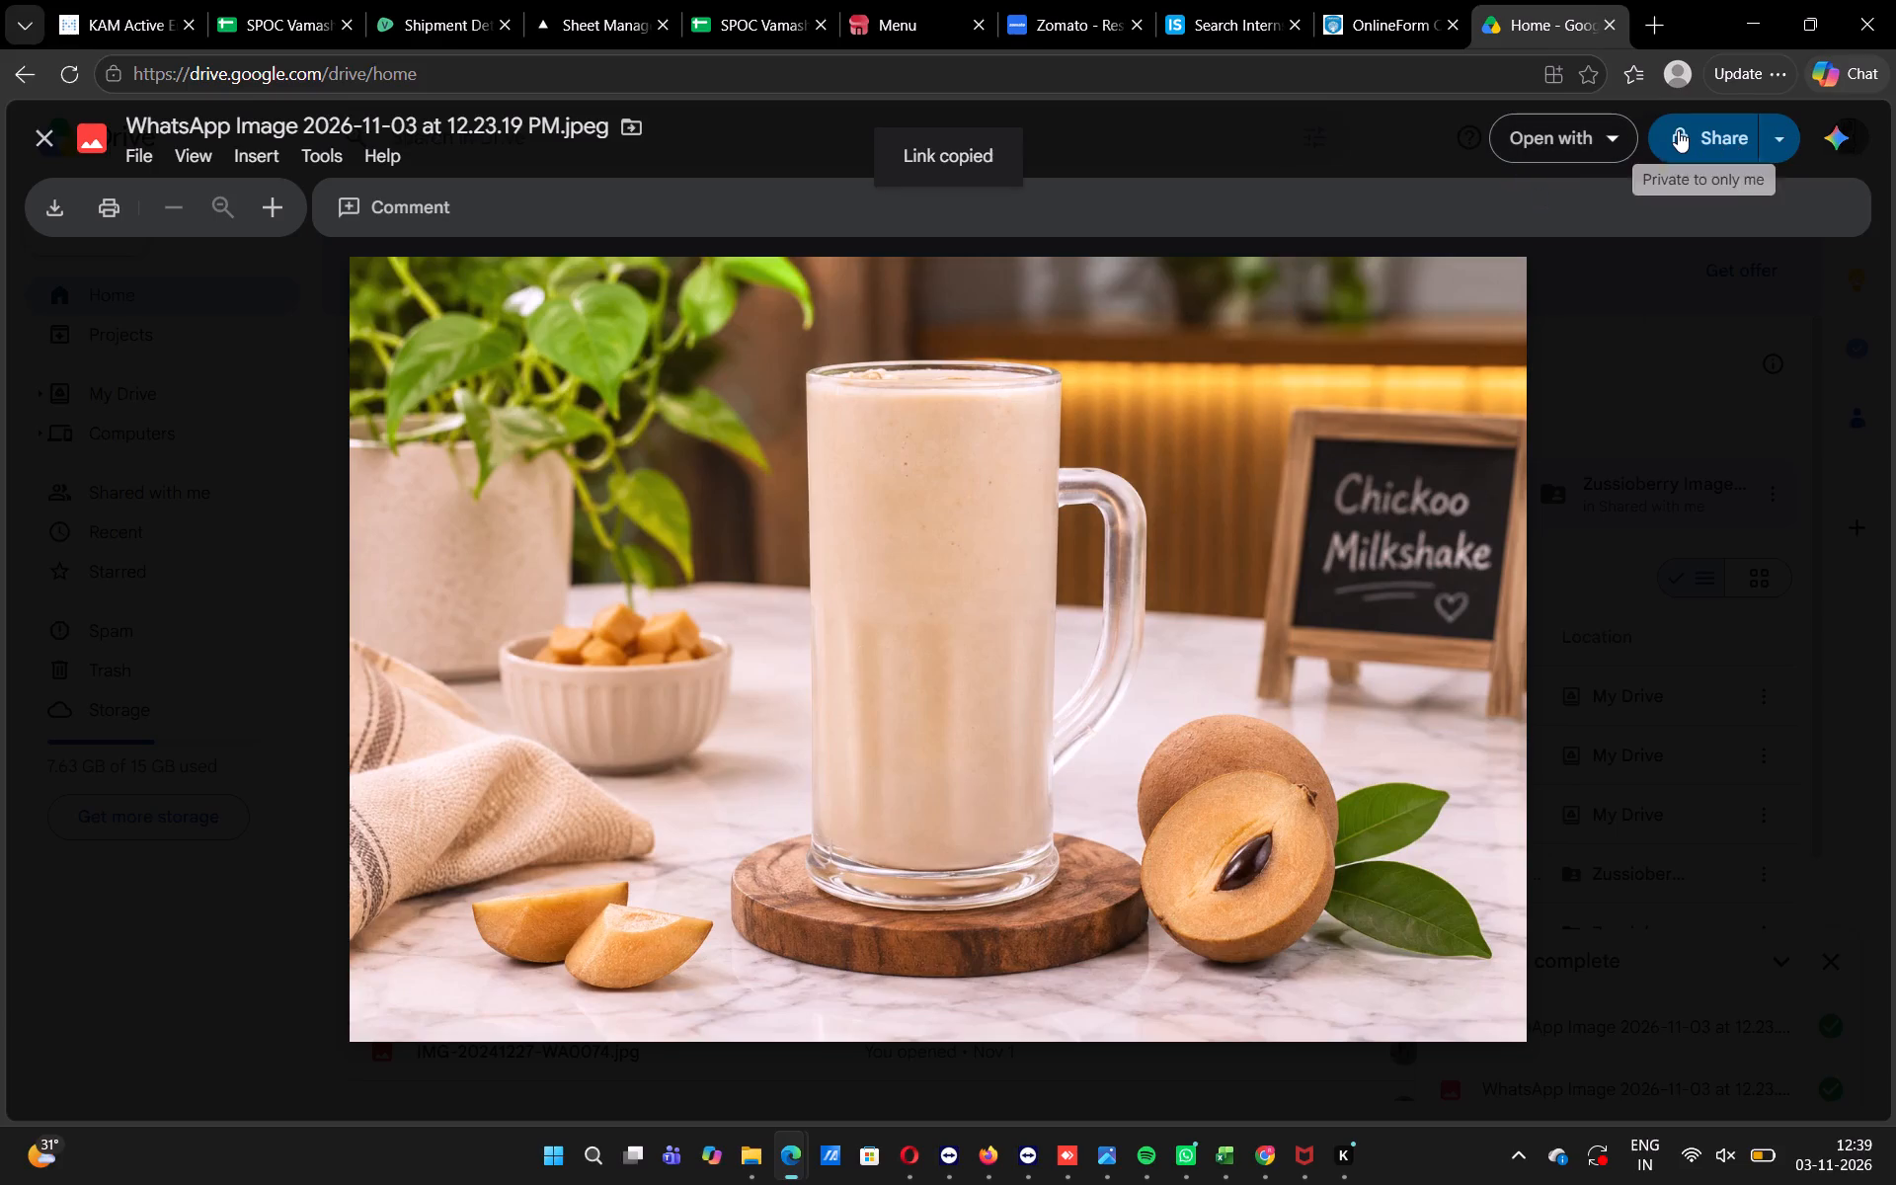
Open the image's sharing settings and try to change its general access.
left_click(1677, 130)
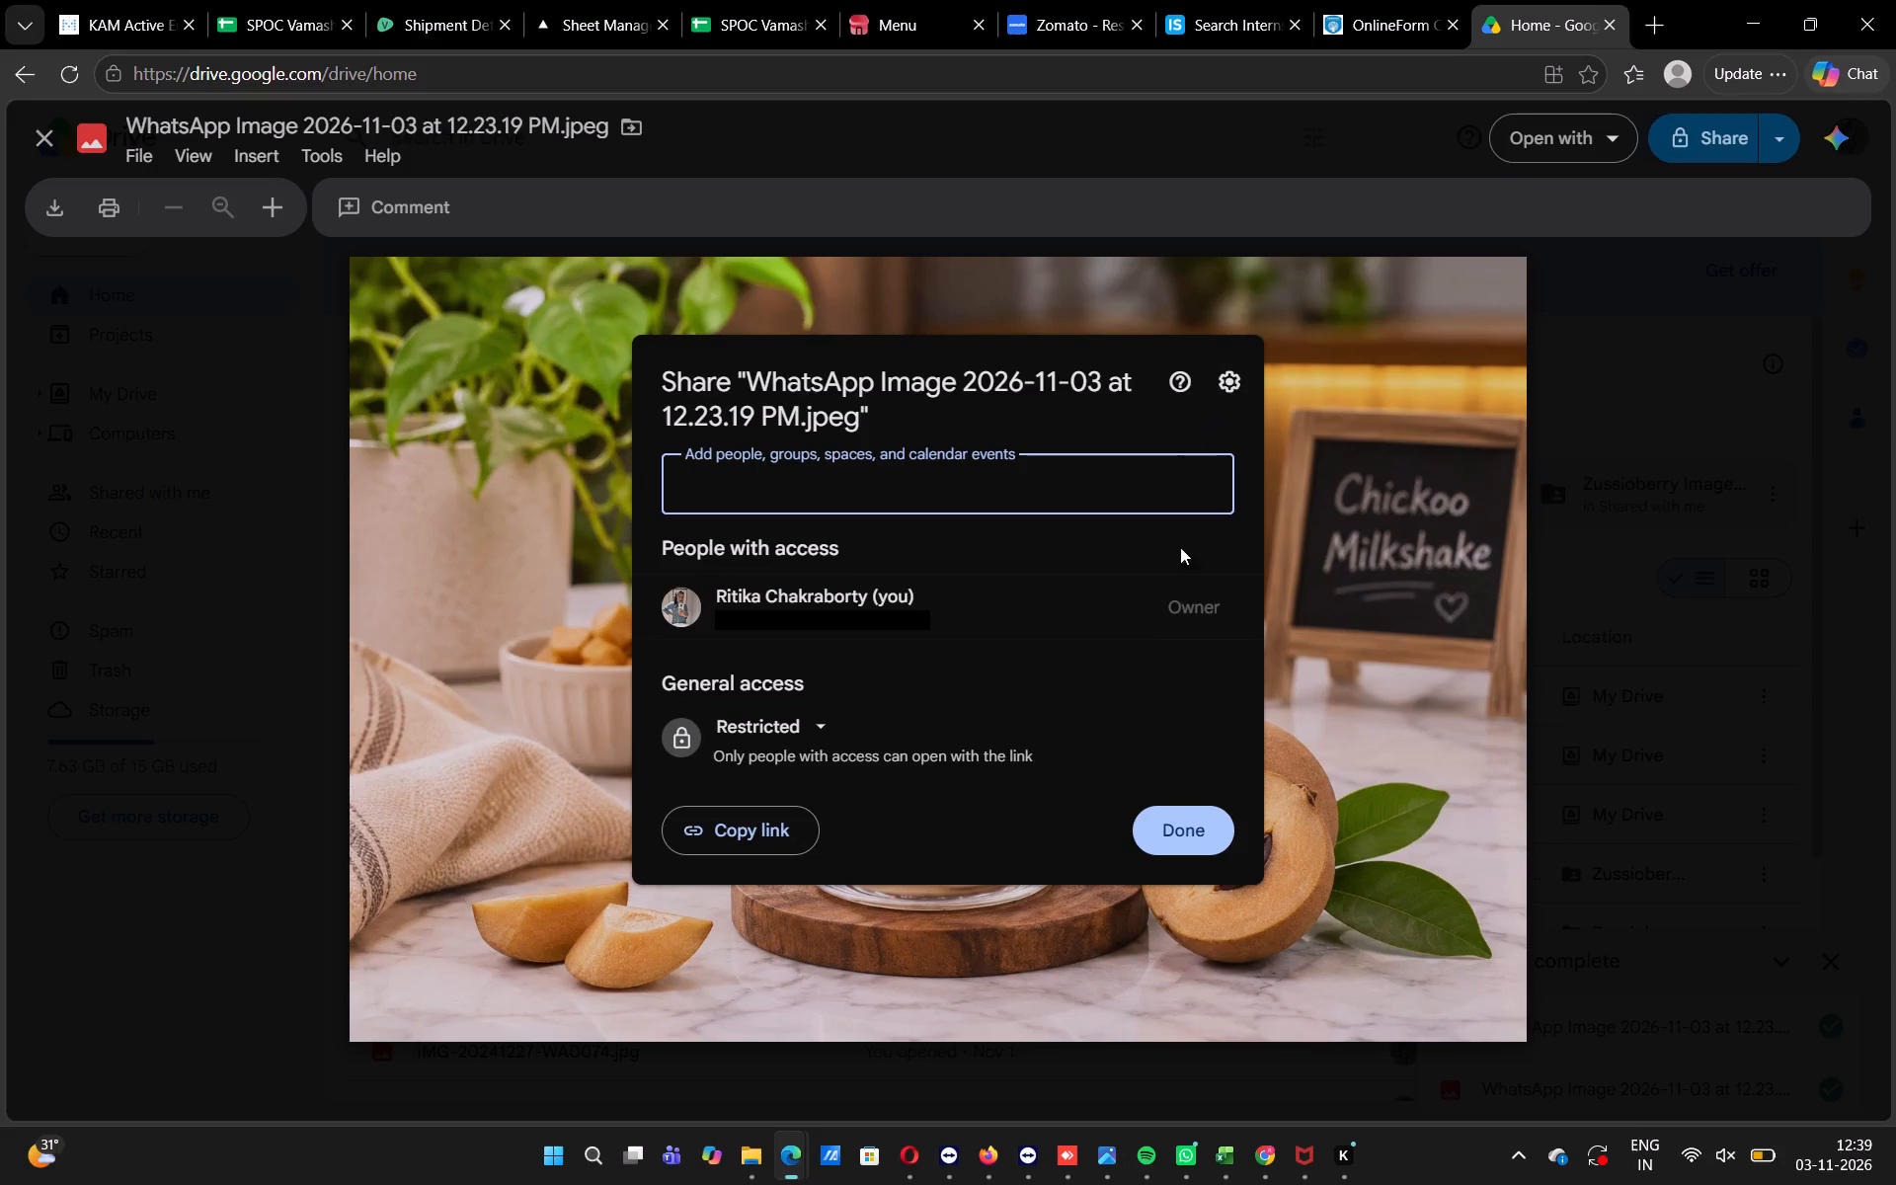
left_click(992, 735)
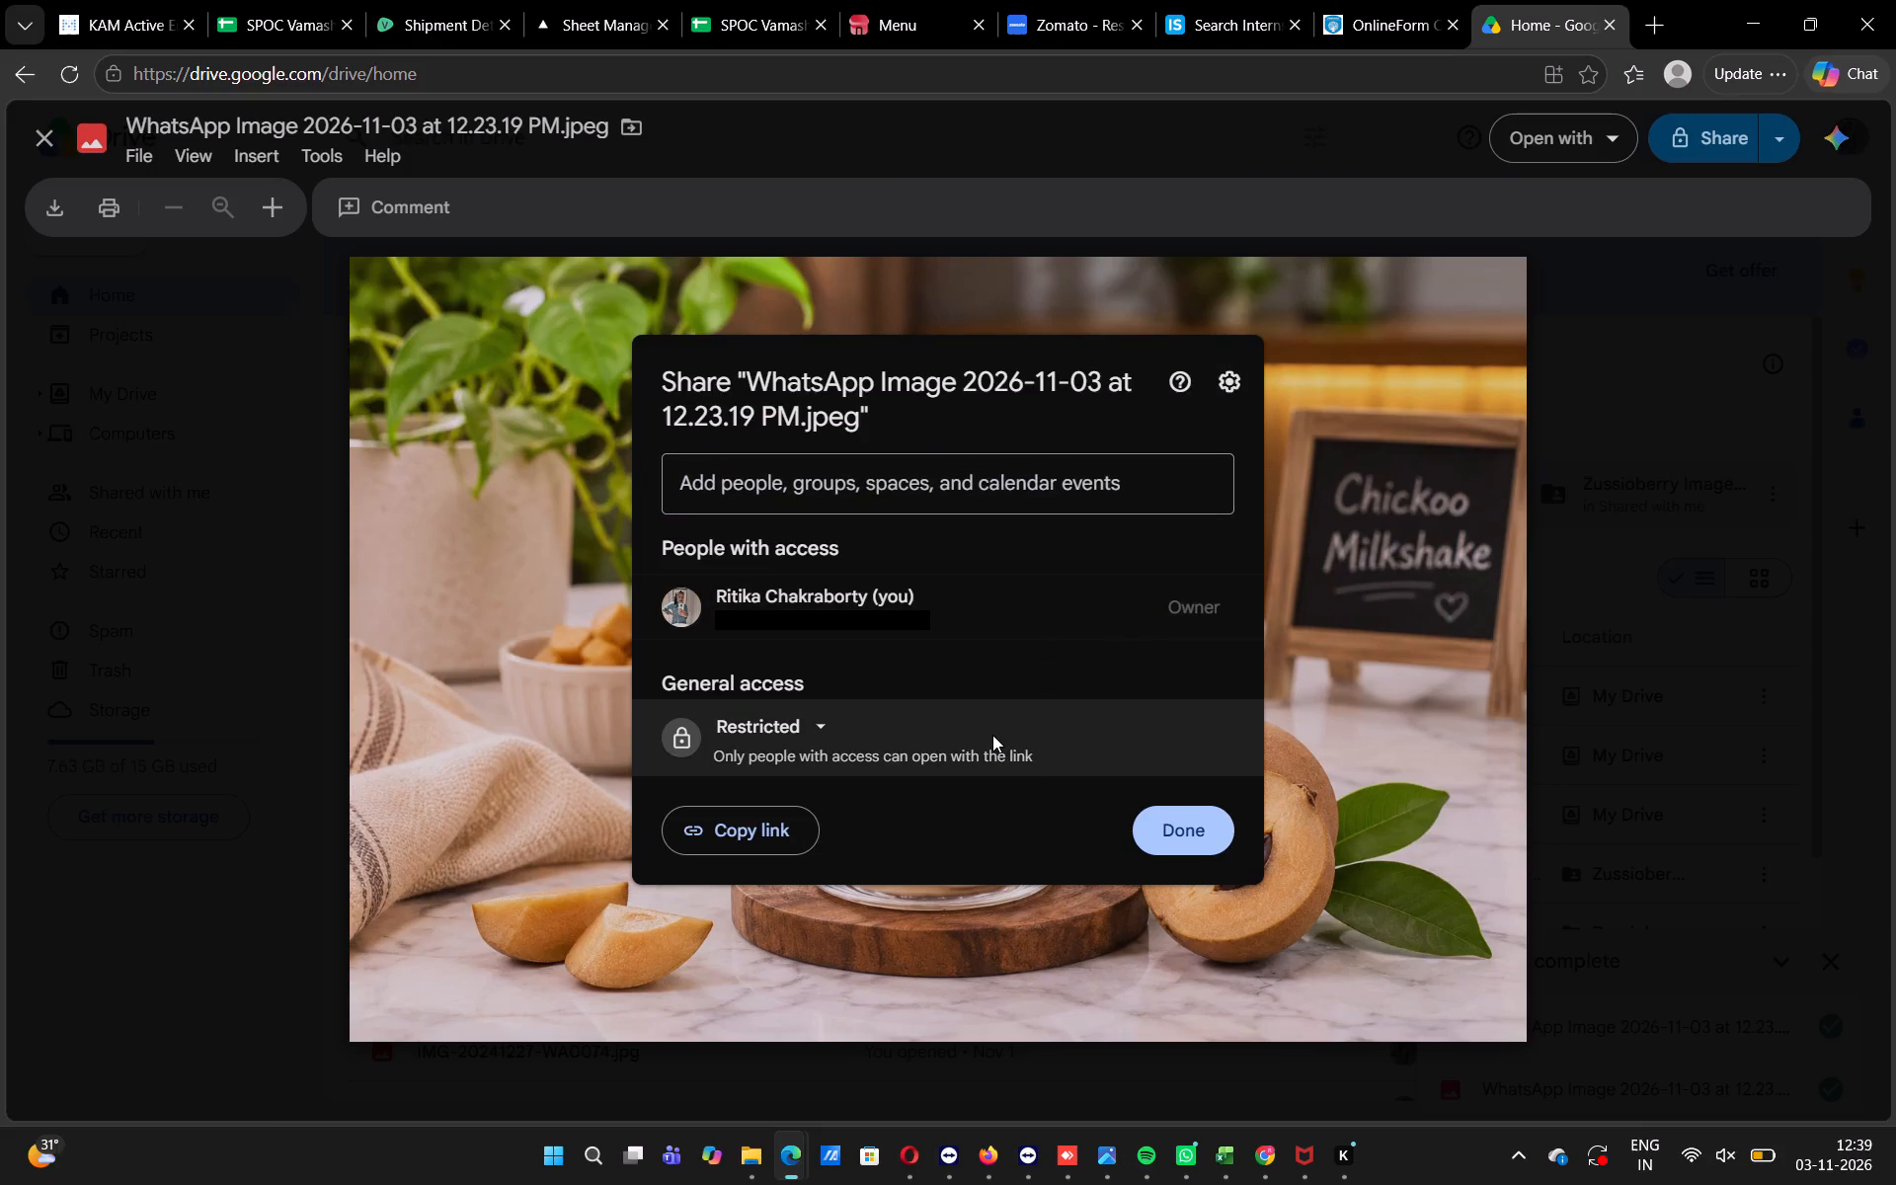
left_click(927, 731)
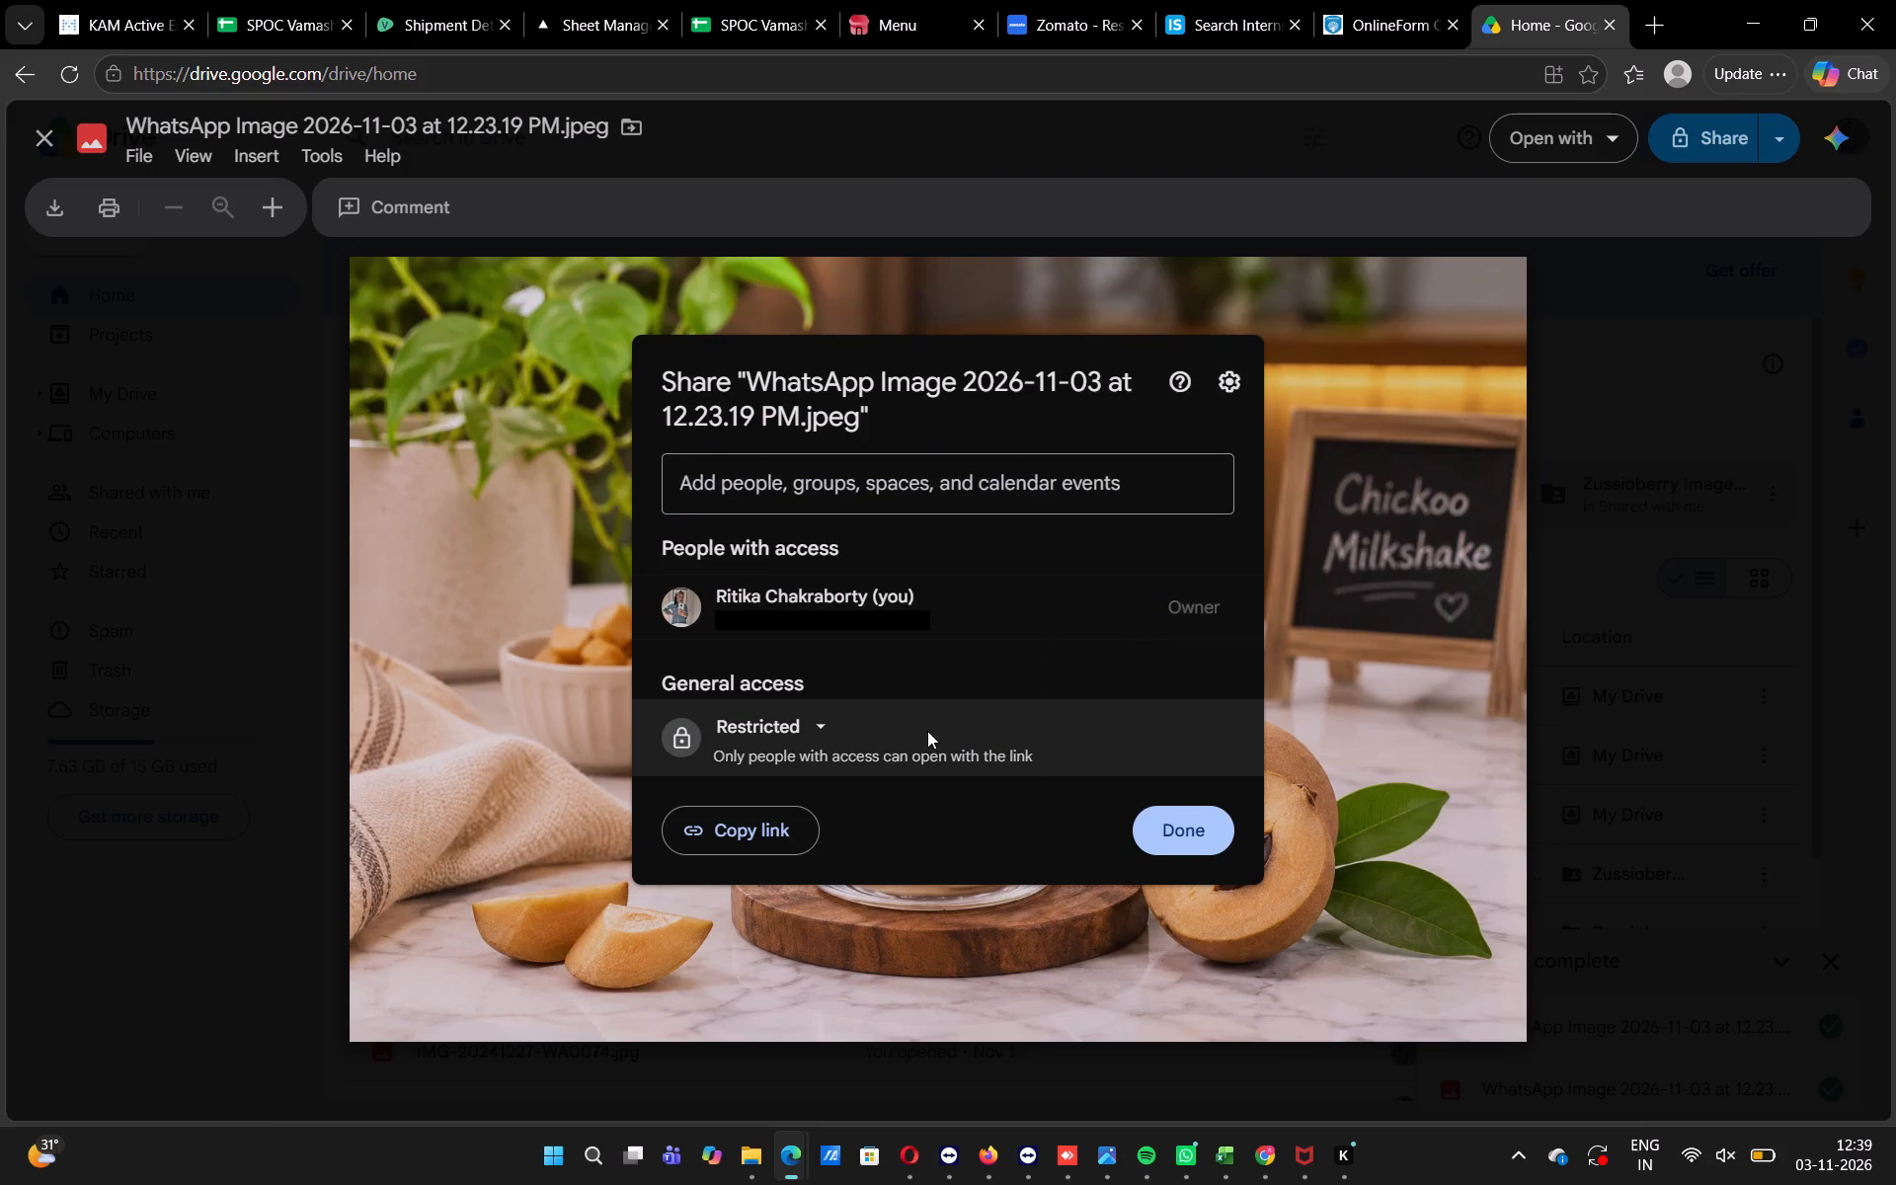
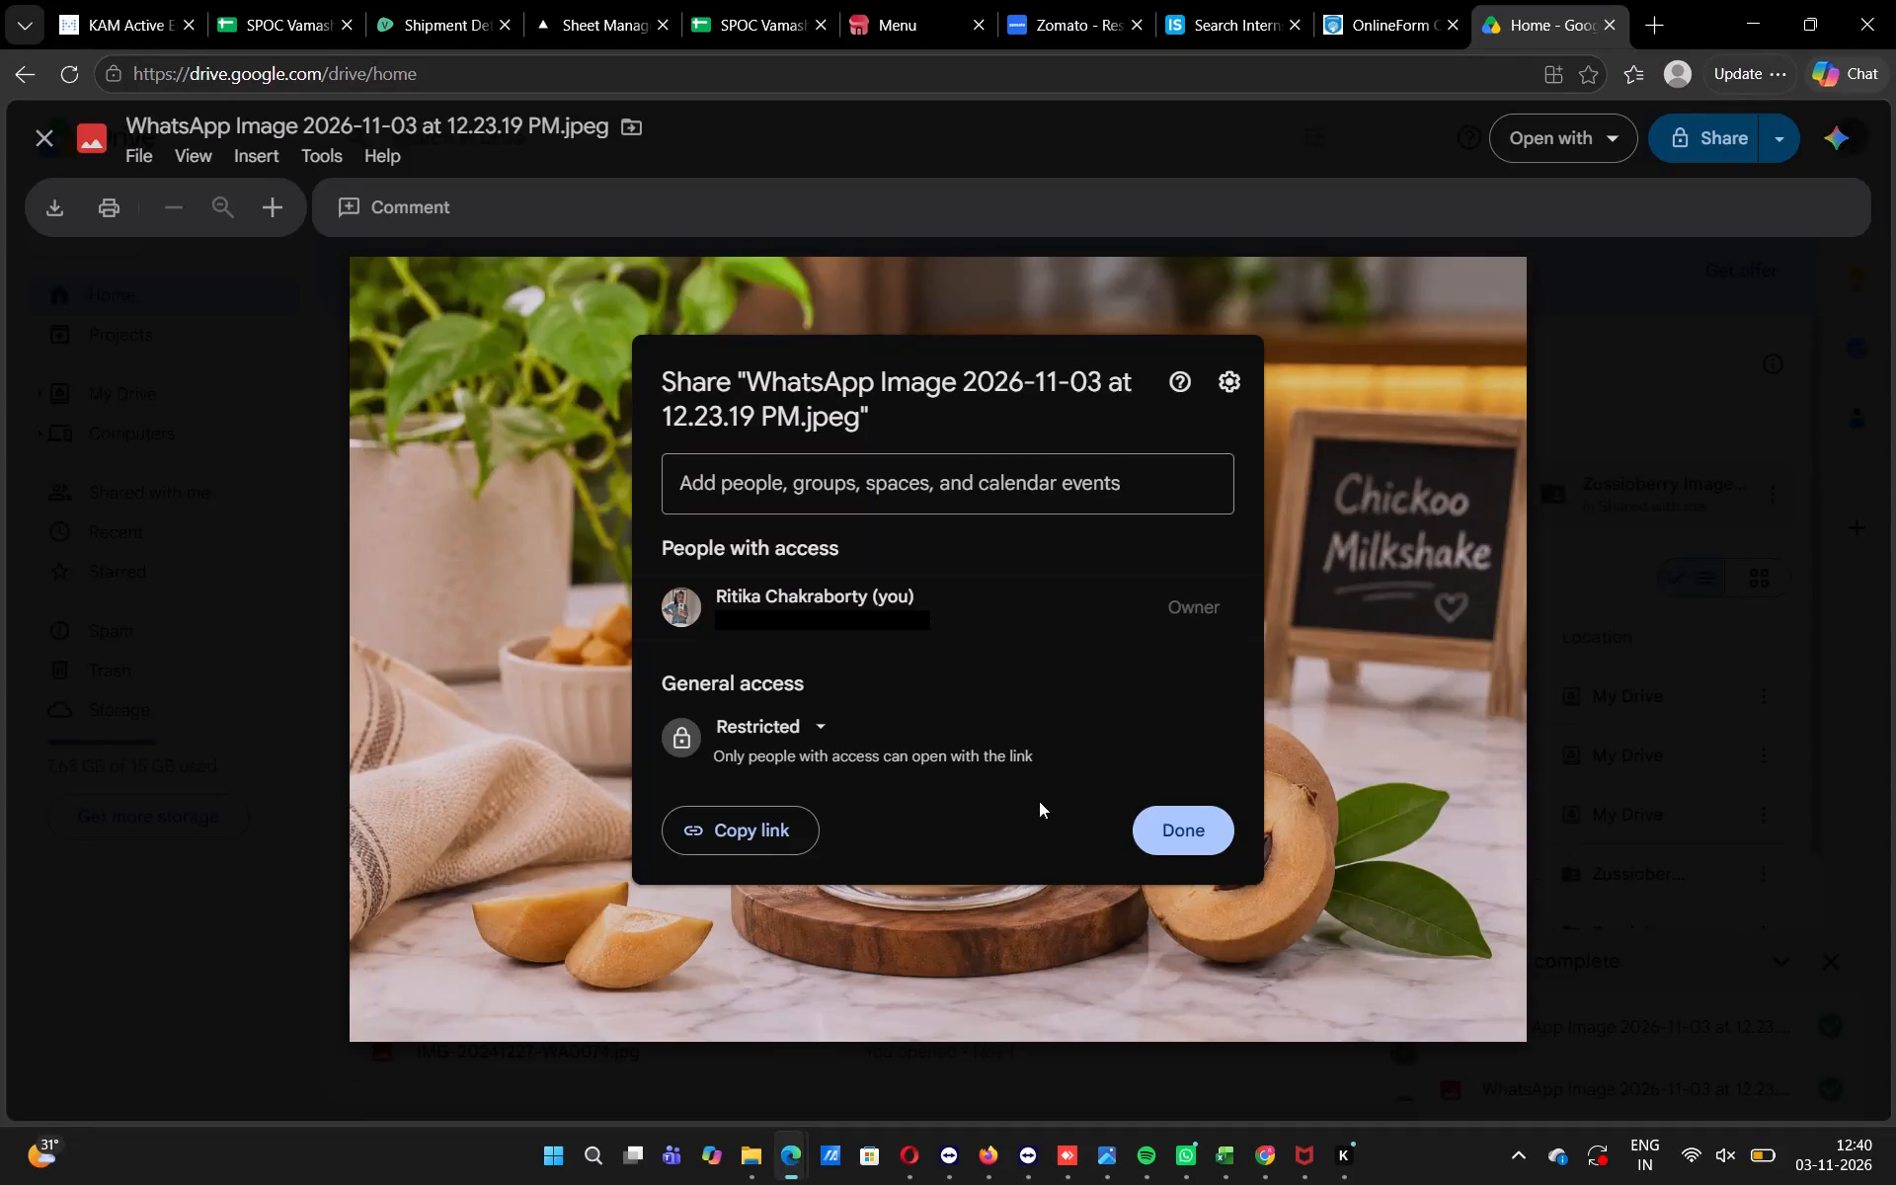
Set the chickoo milkshake image's general access to Anyone with the link as Viewer and copy its sharing link.
left_click(838, 725)
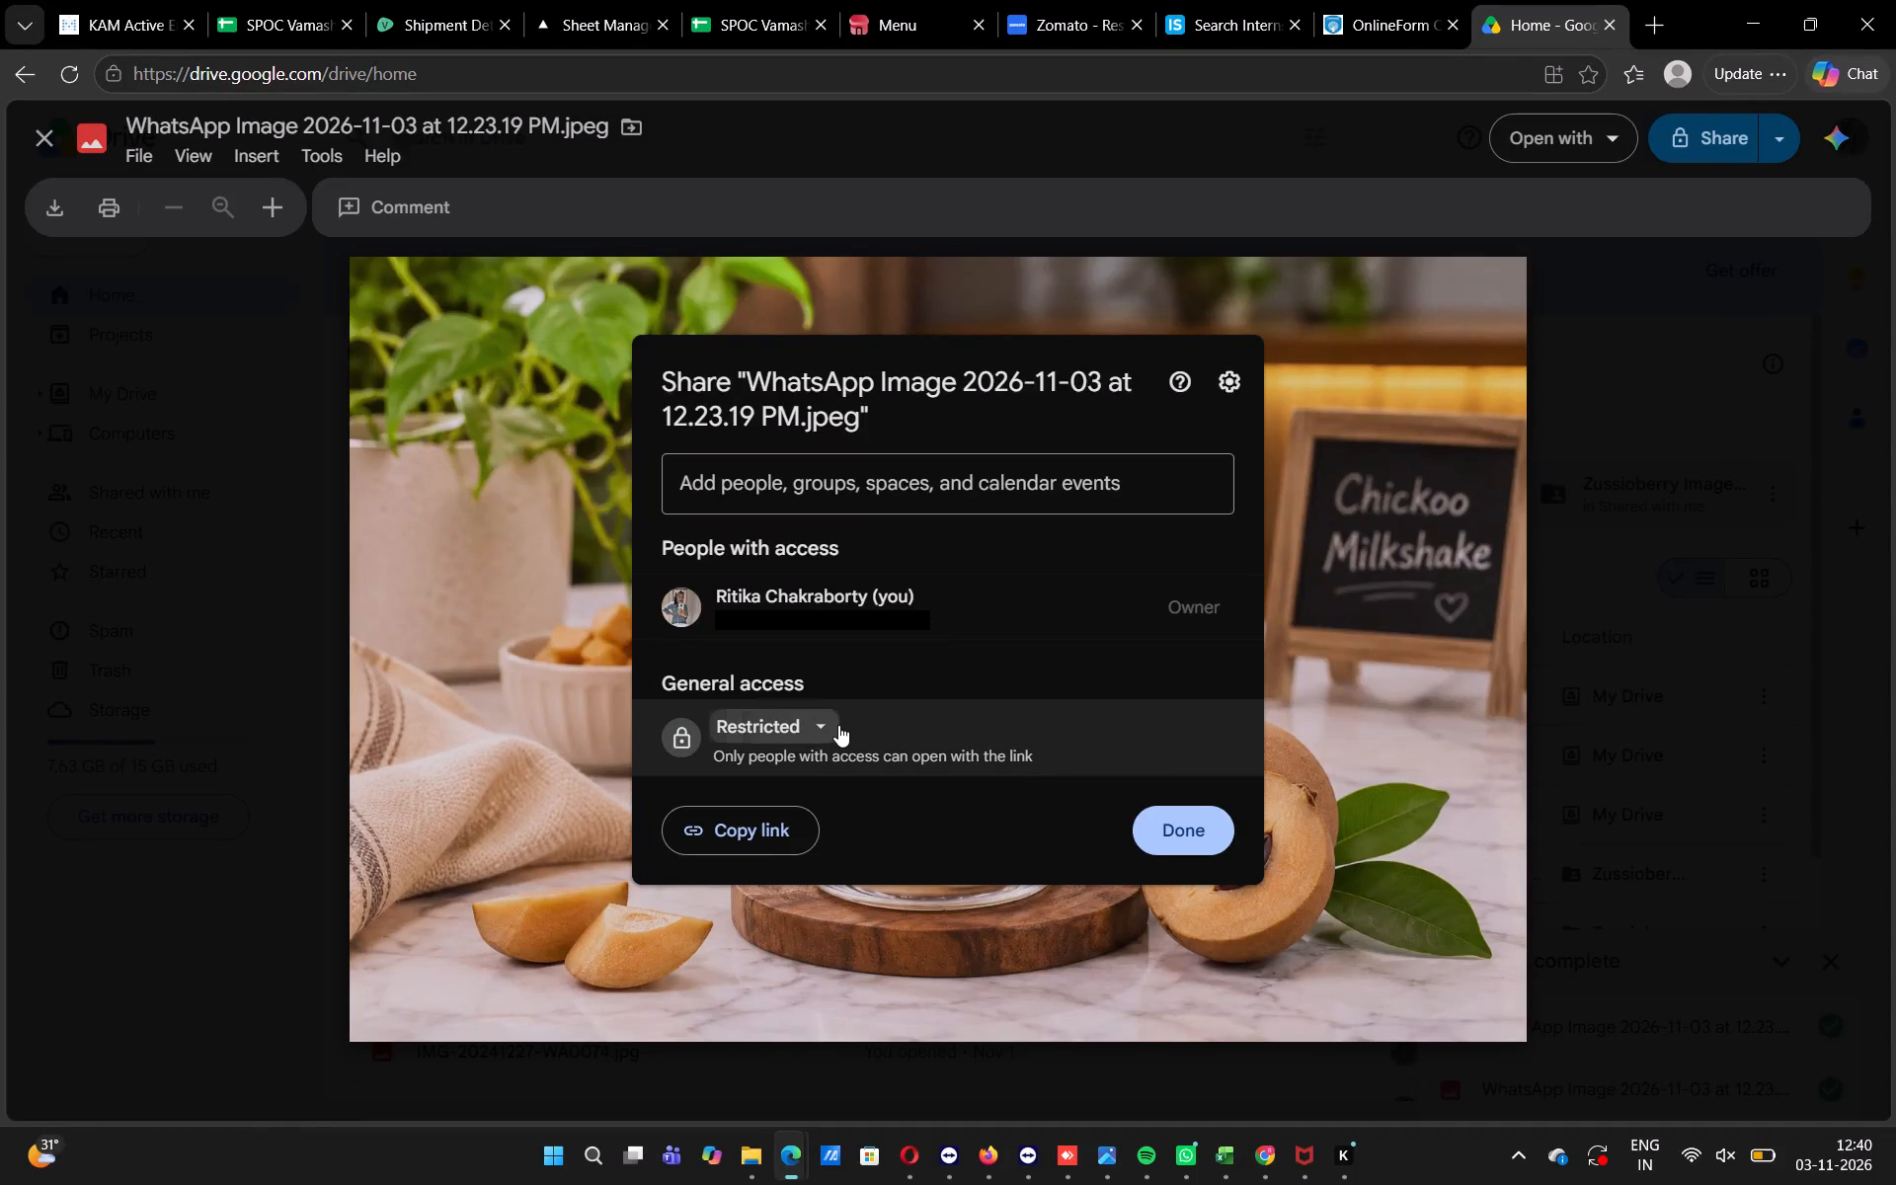
left_click(835, 848)
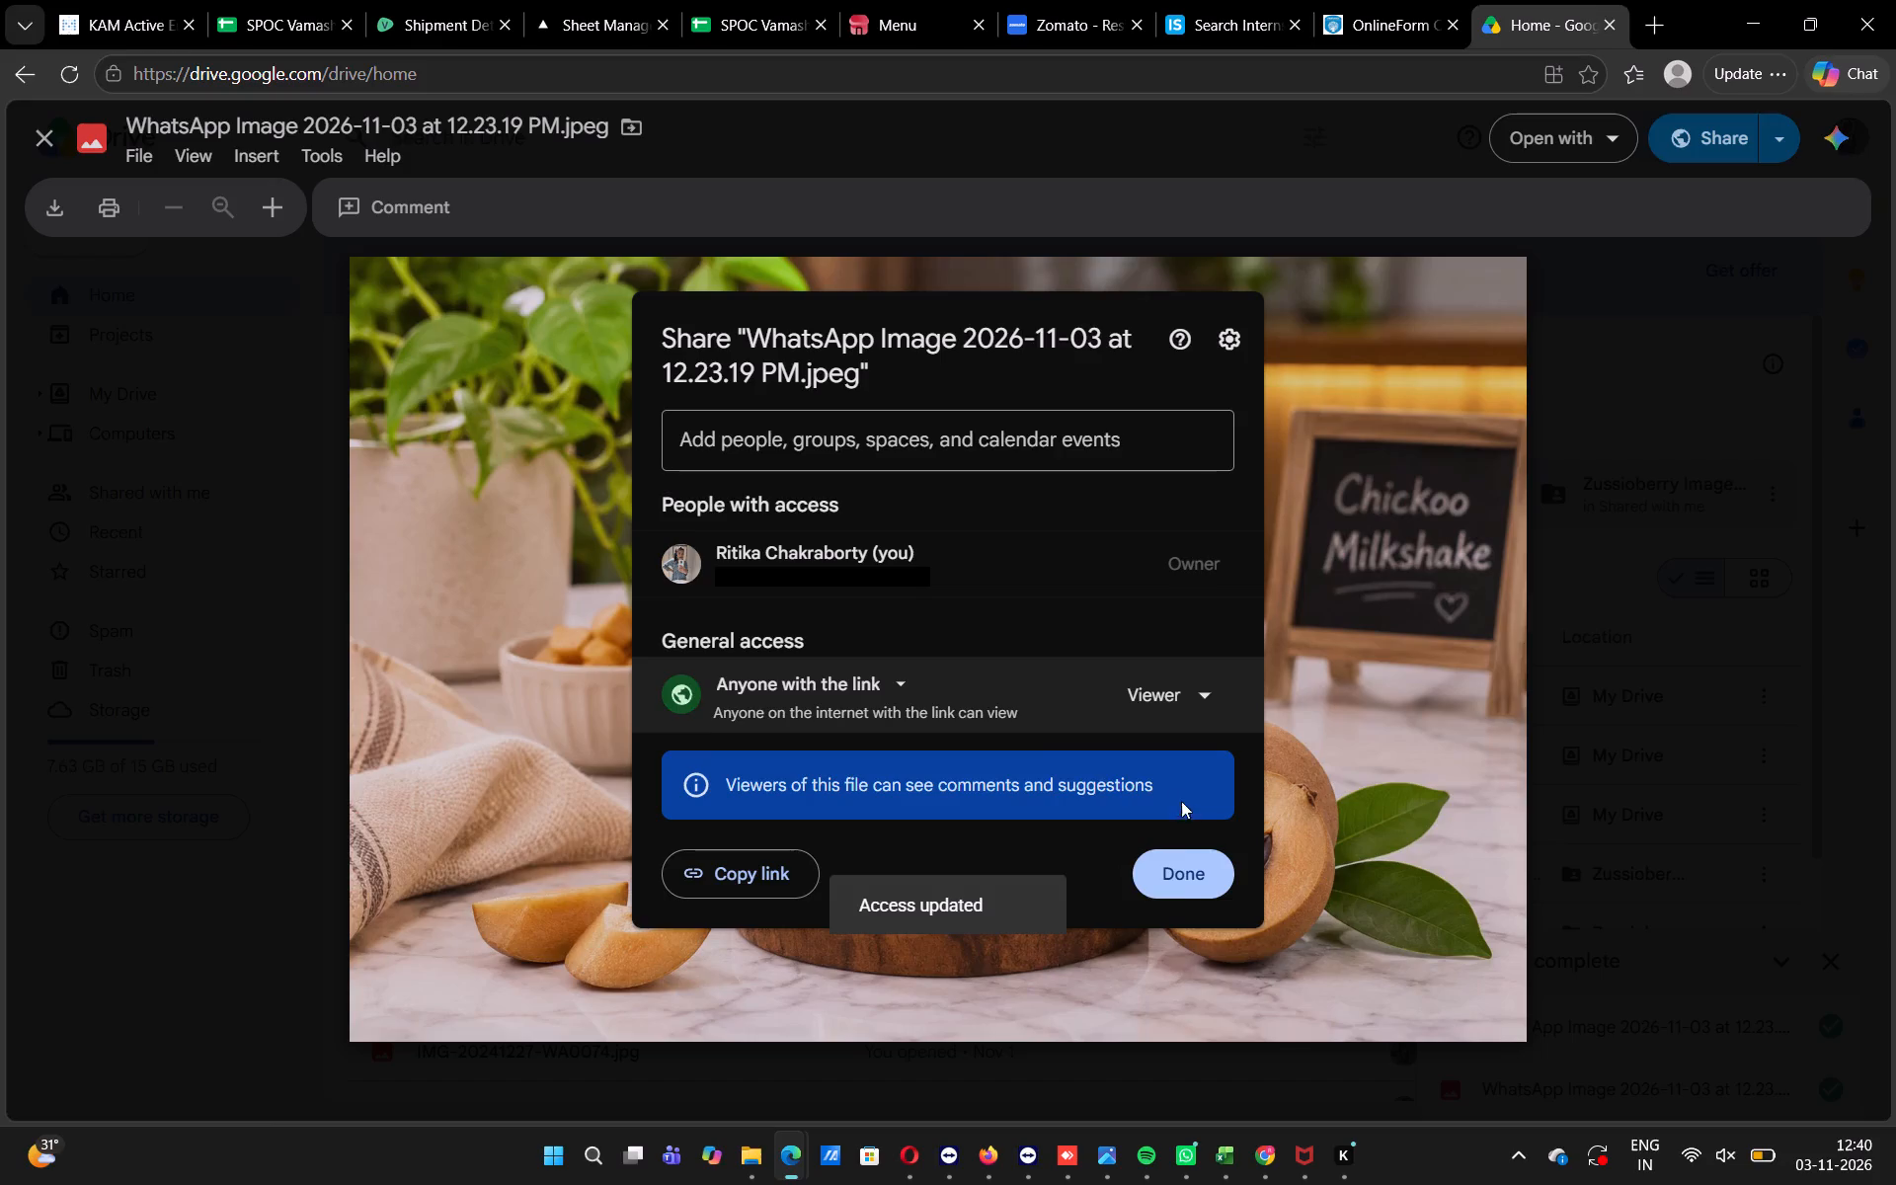
left_click(1178, 873)
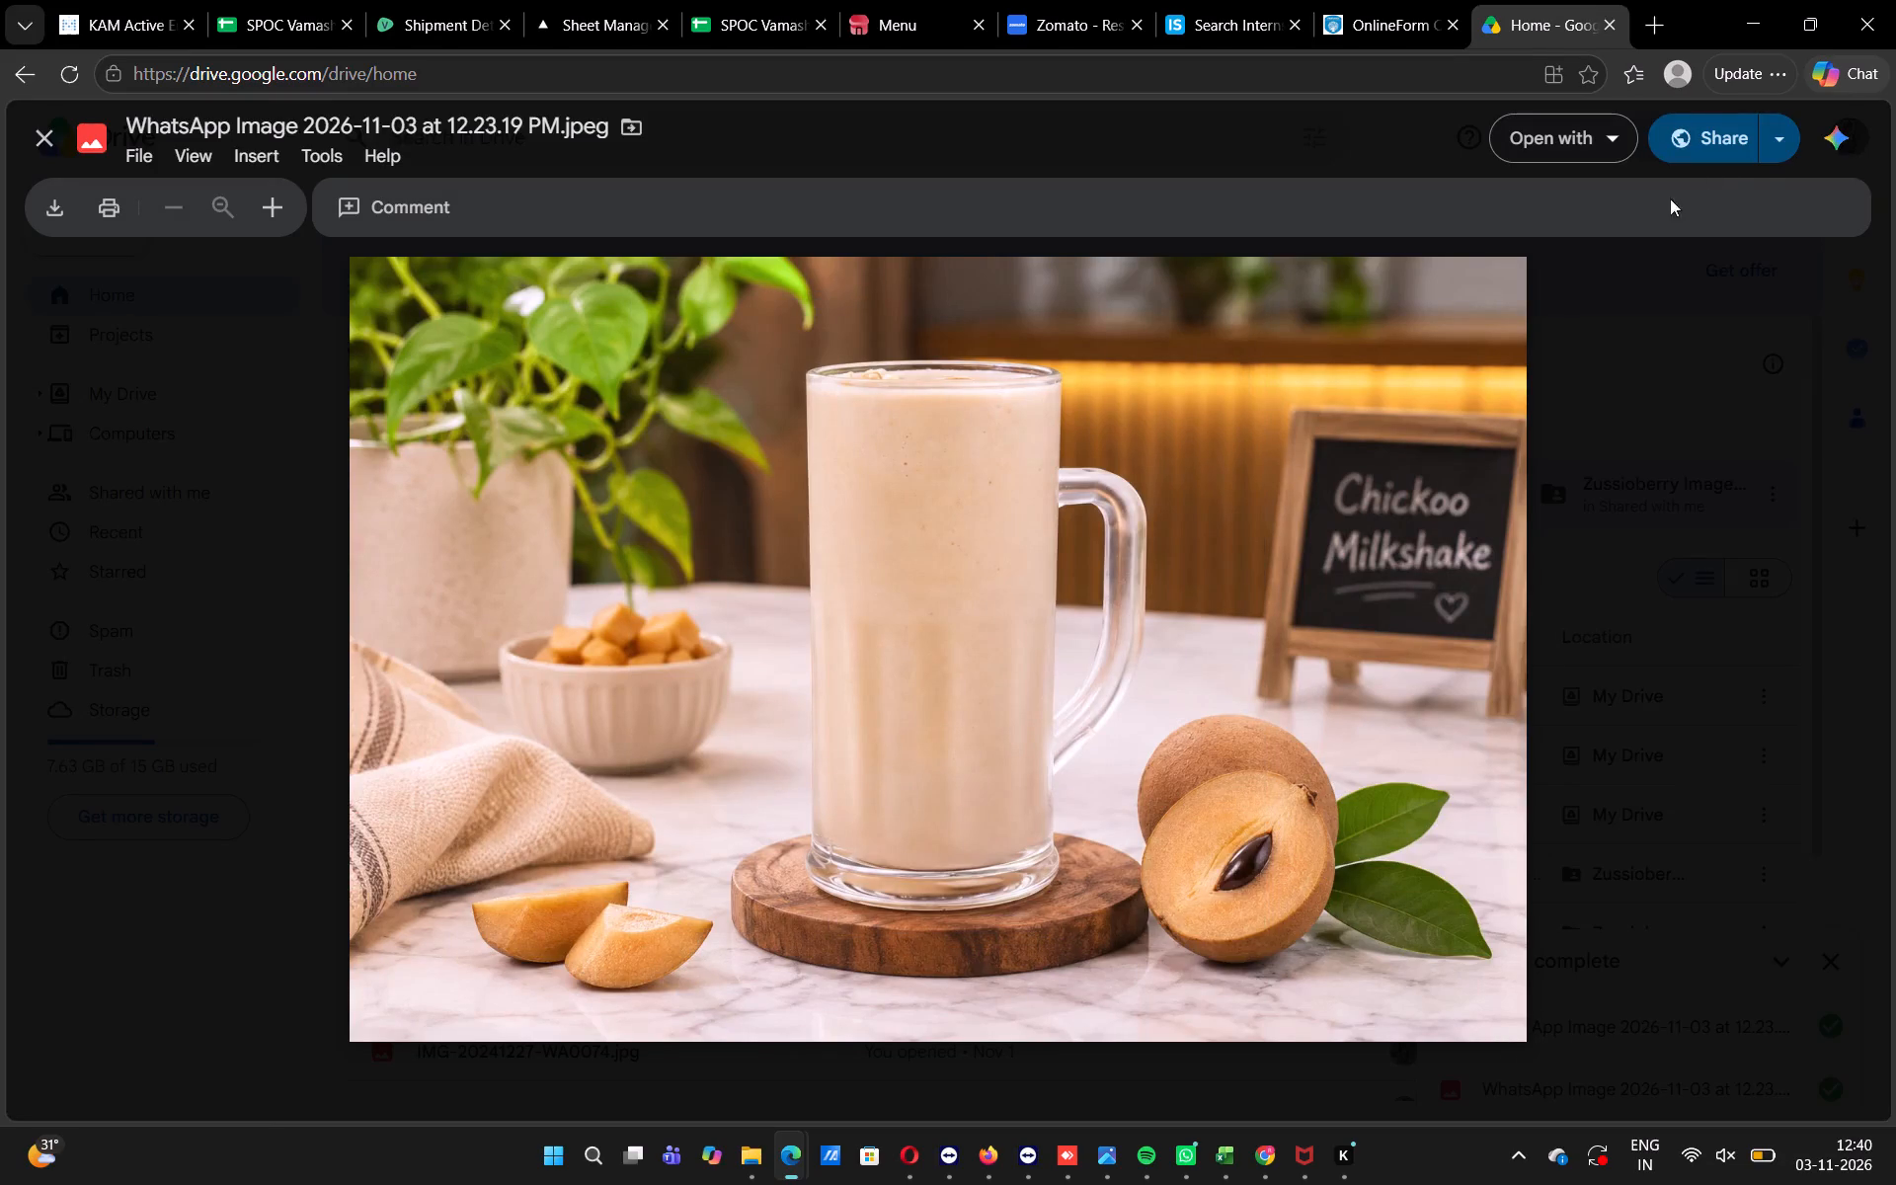
left_click(1774, 140)
left_click(1586, 194)
Switch to the Excel item list and paste the copied link into cell B11 beside chickoo milkshake, finishing on cell B12.
left_click(1204, 1048)
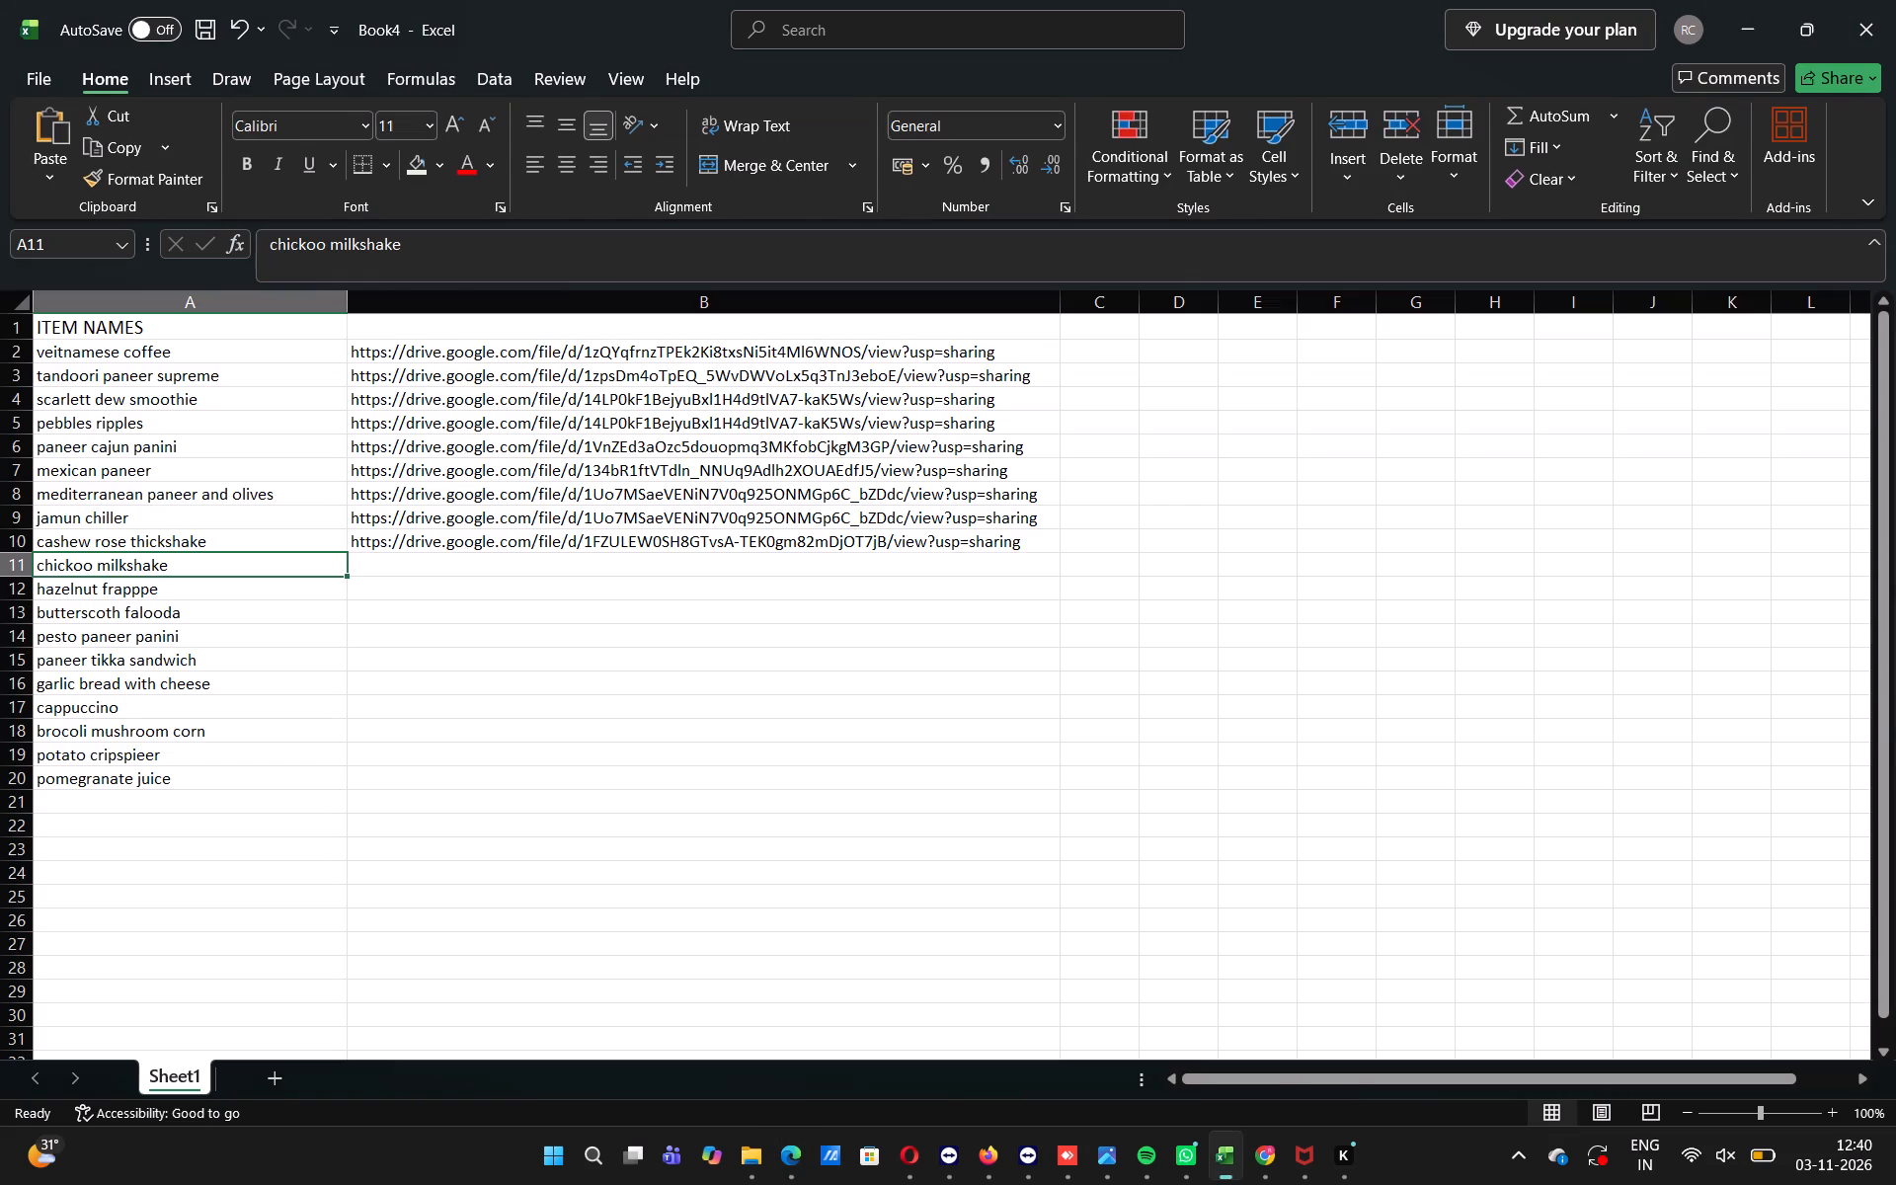
left_click(467, 571)
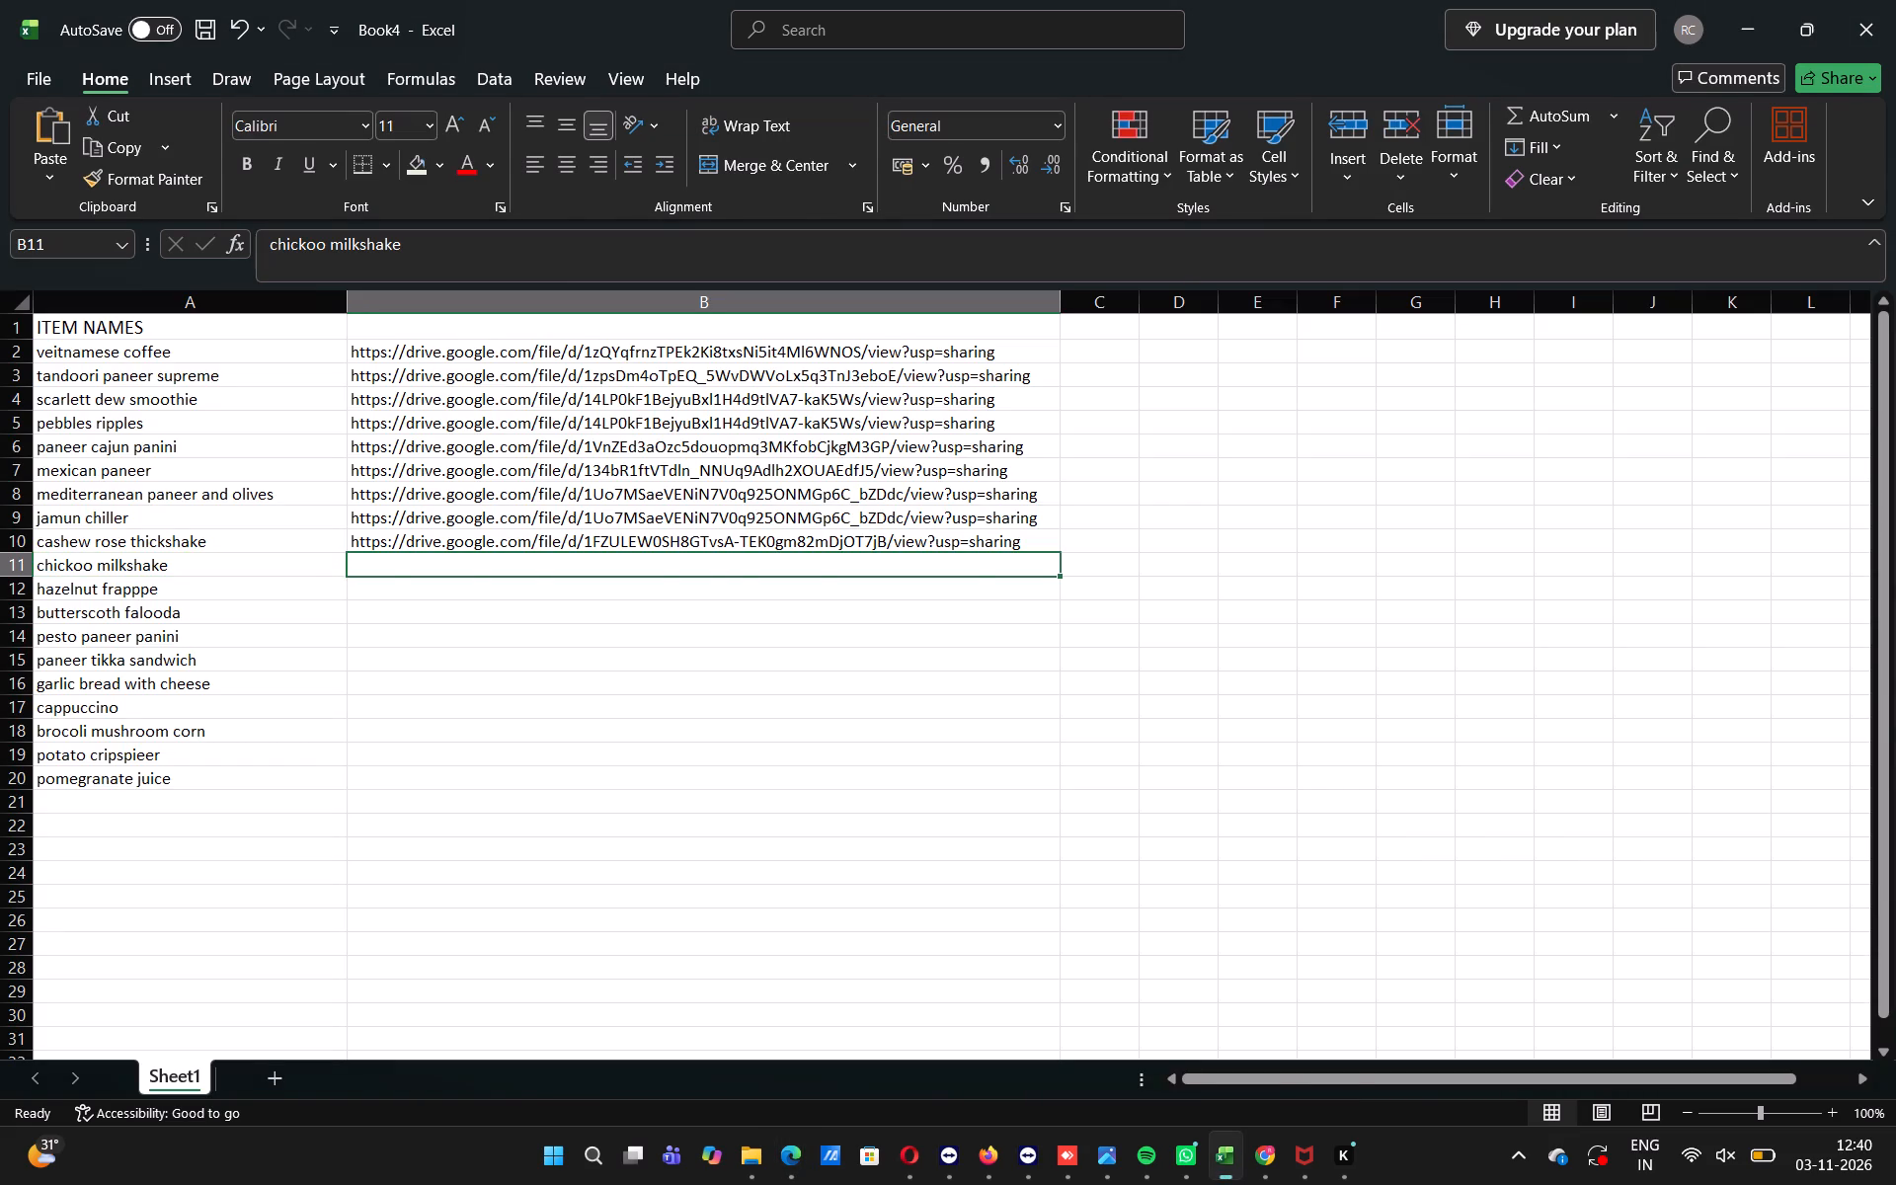
key("ctrl+v")
left_click(467, 585)
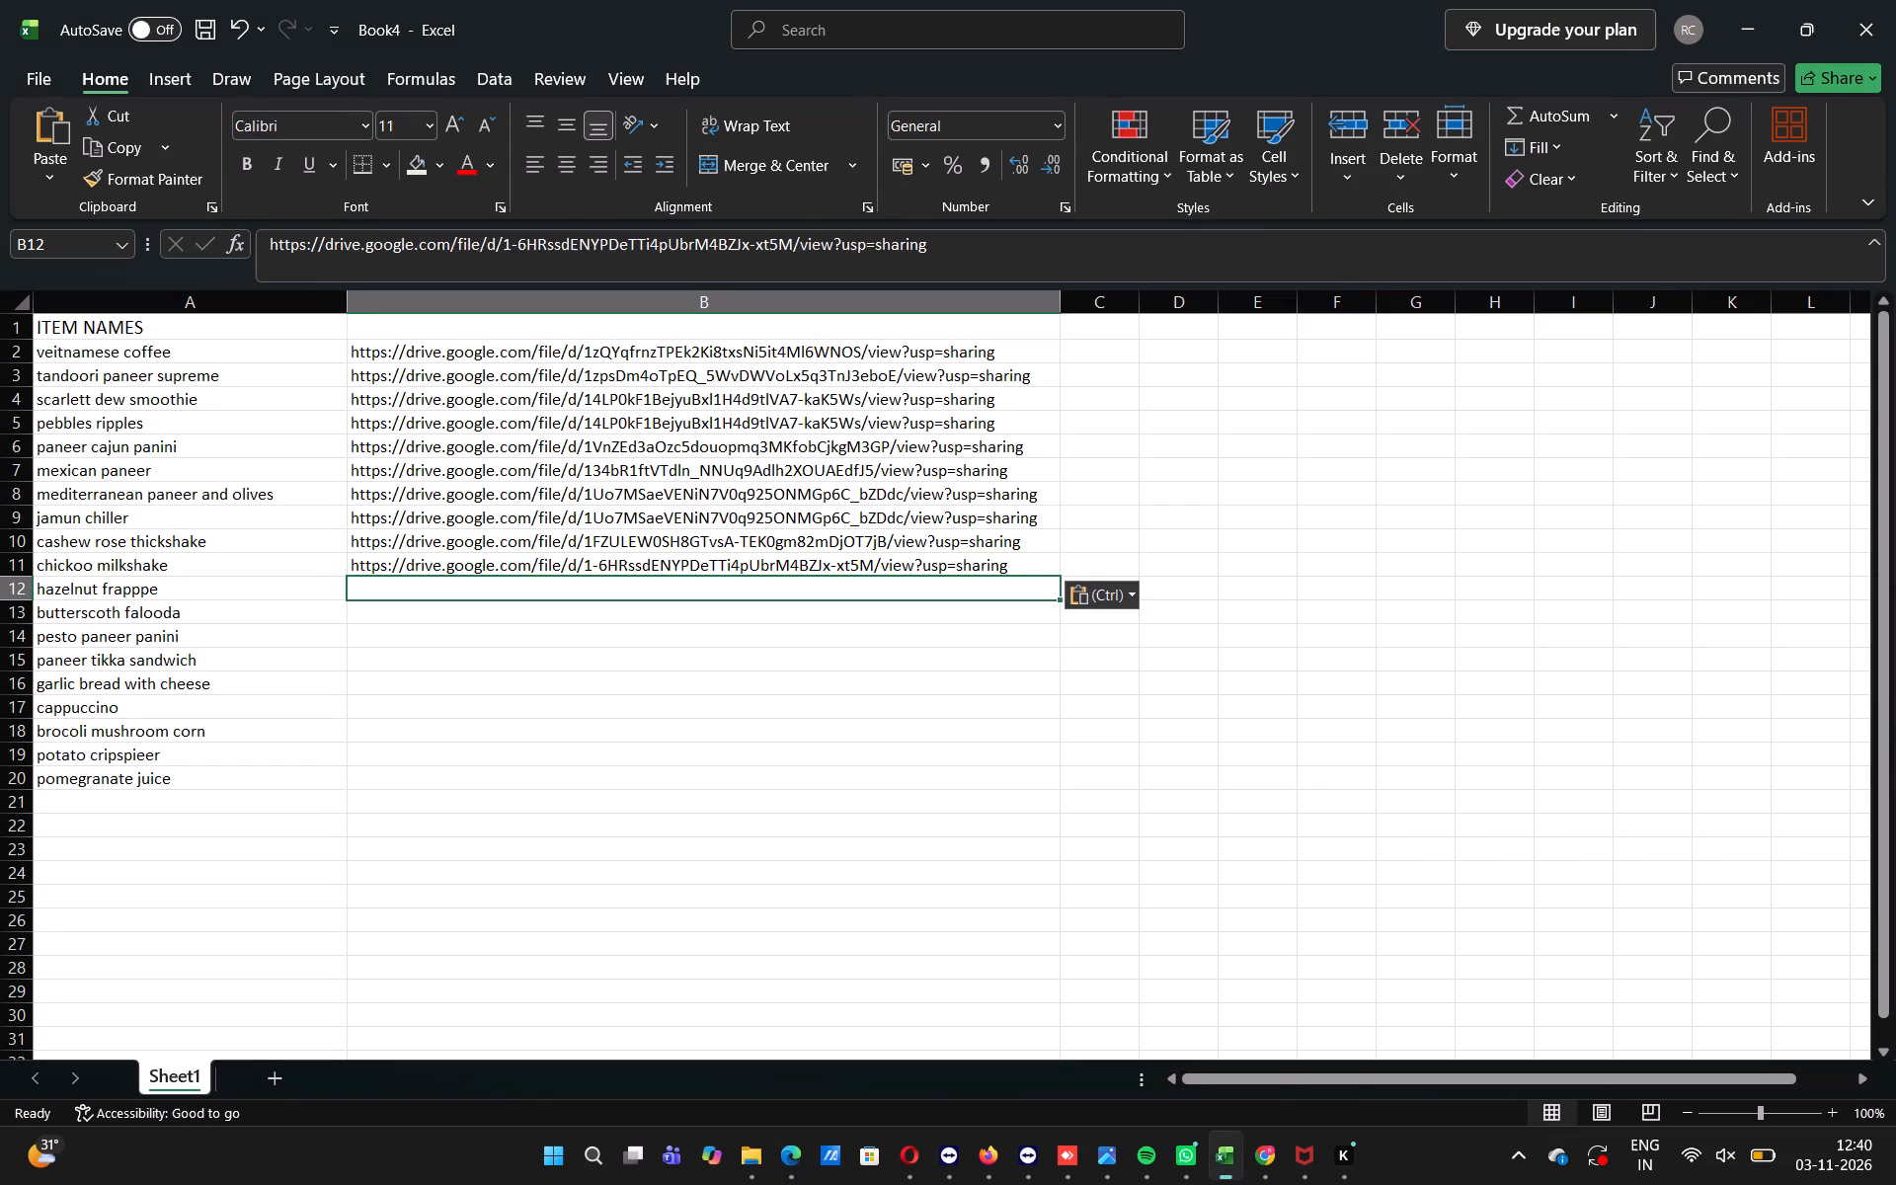
left_click(475, 540)
left_click(475, 540)
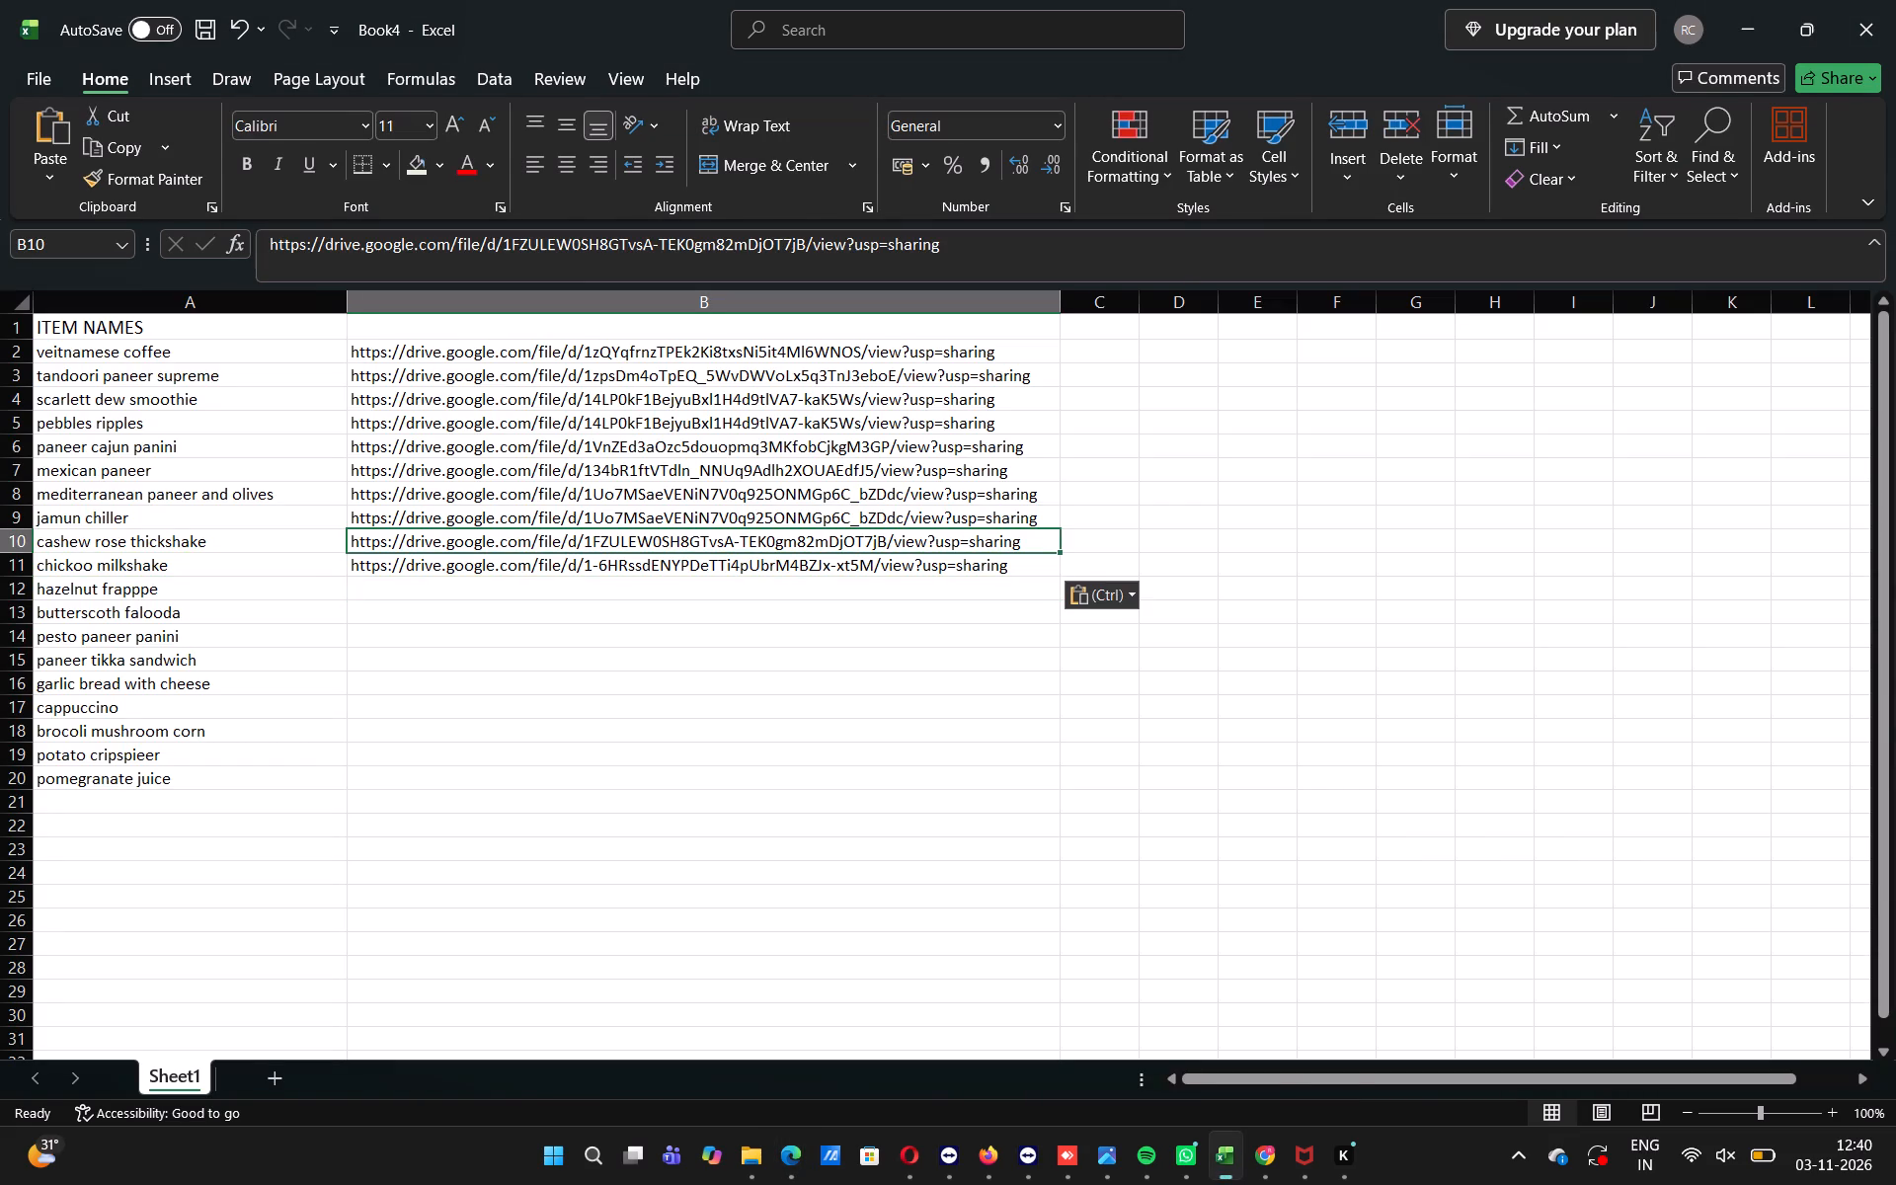
left_click(532, 588)
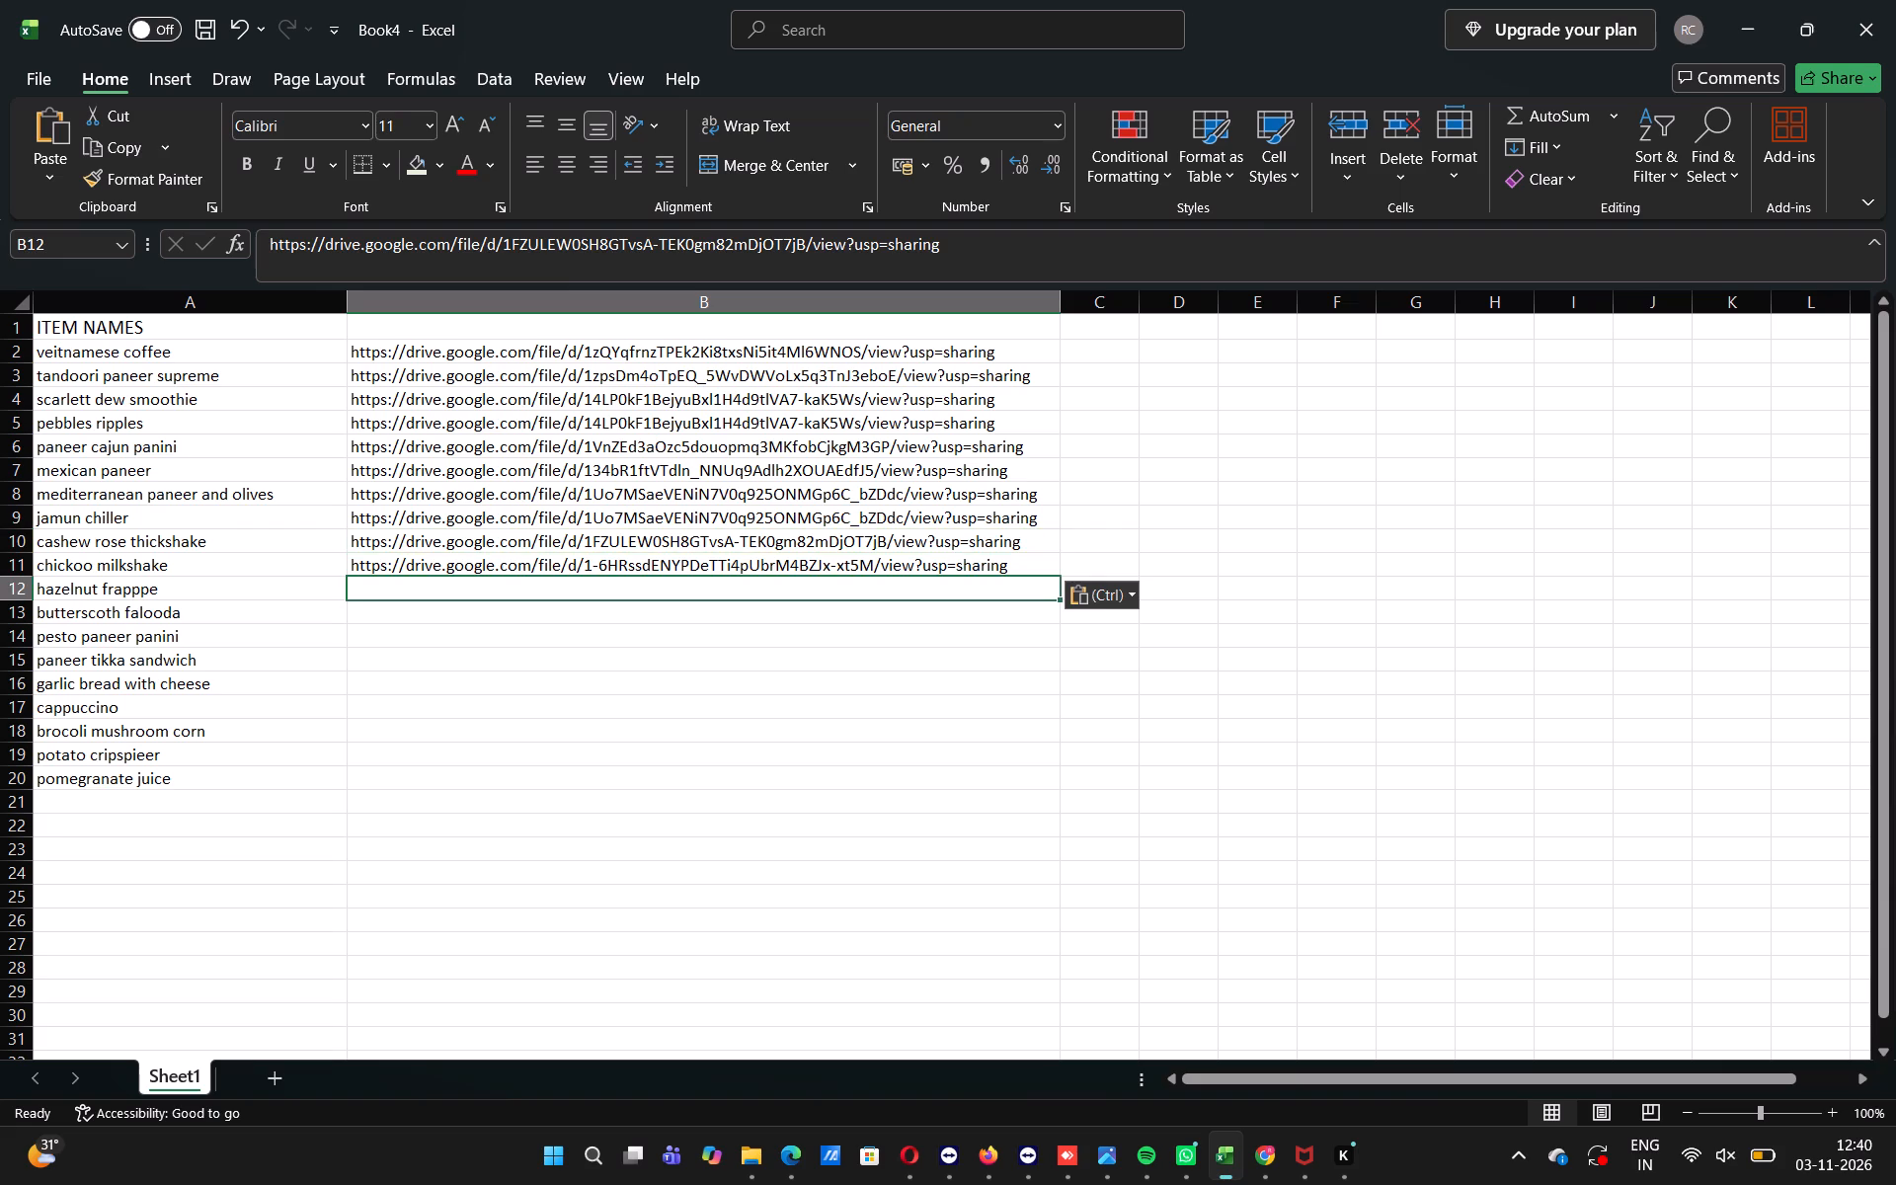
Switch back to Google Drive and close the chickoo milkshake image preview.
left_click(1740, 11)
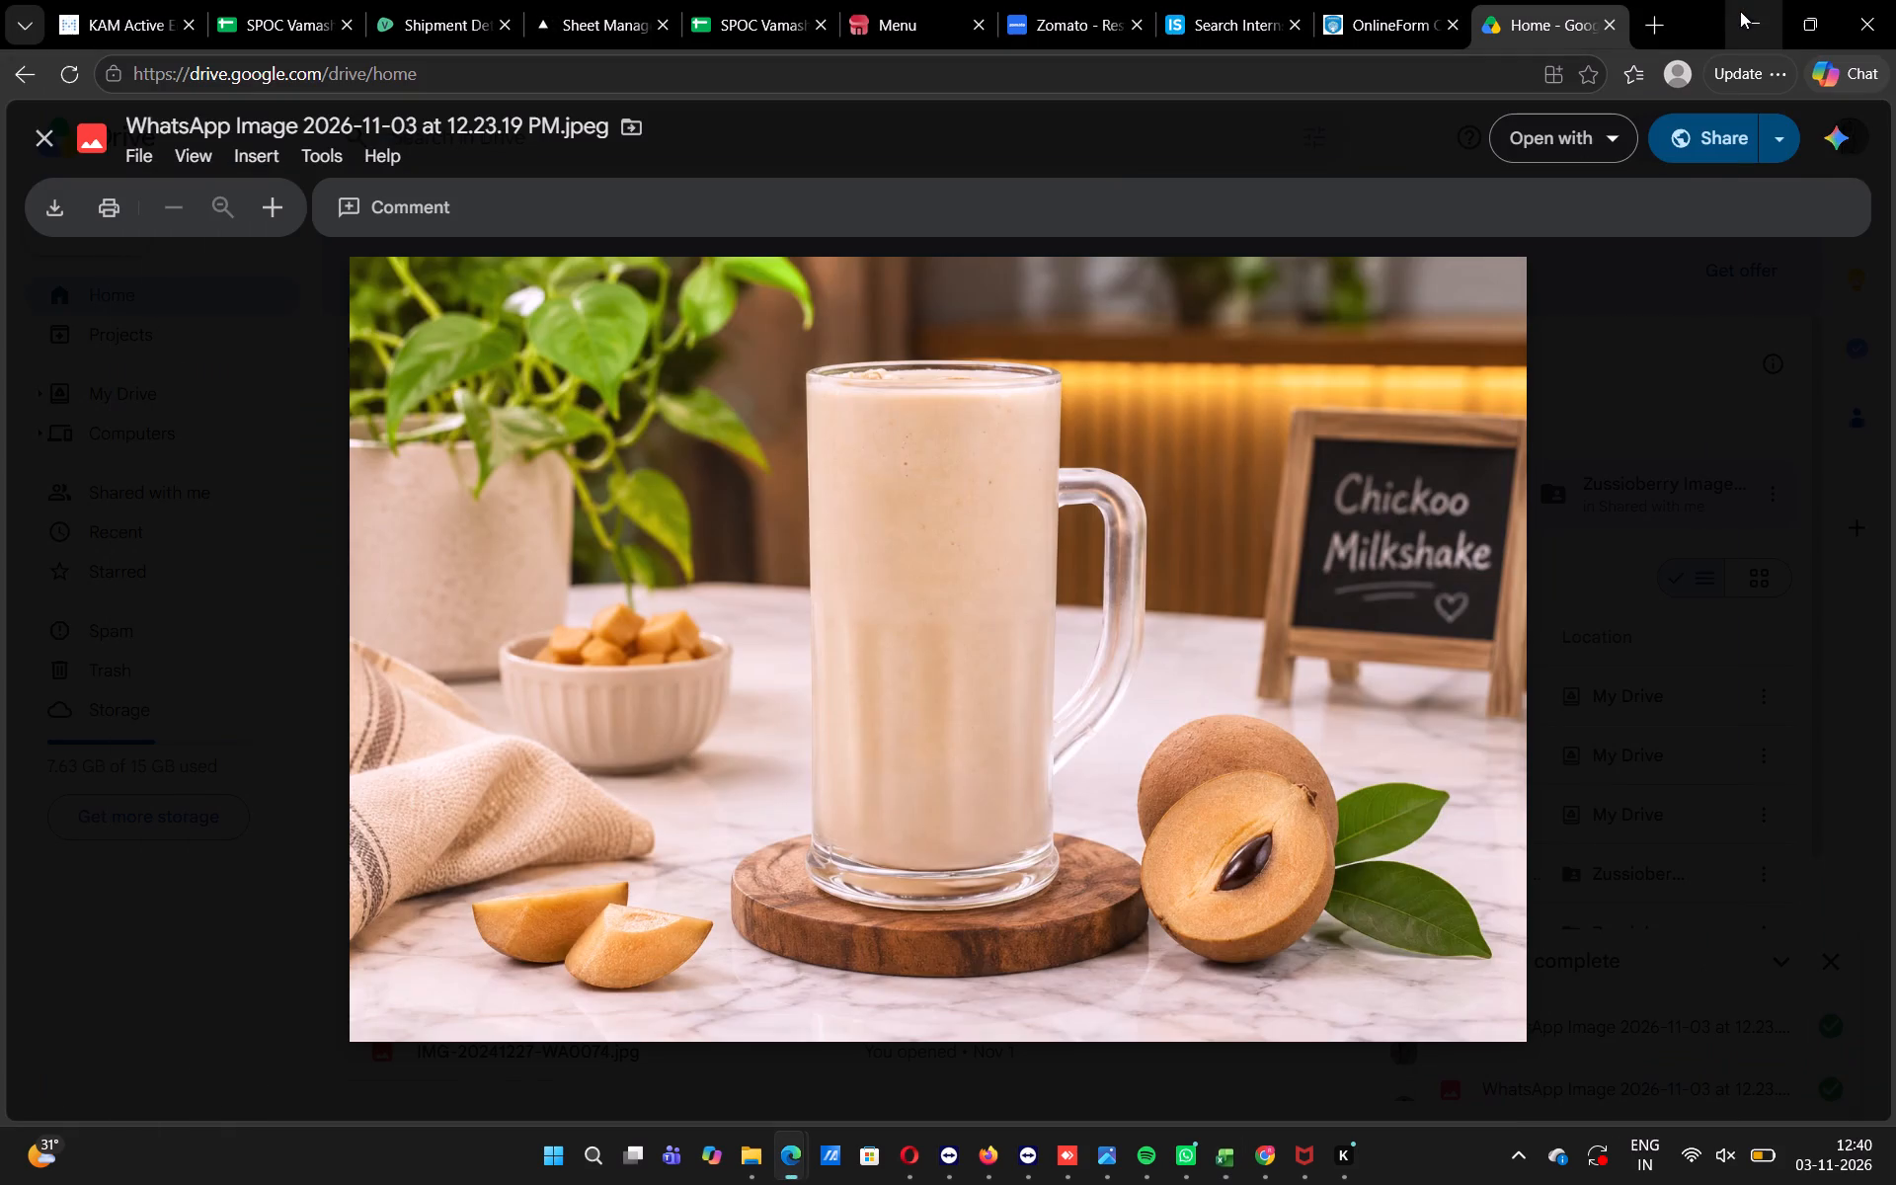
left_click(36, 130)
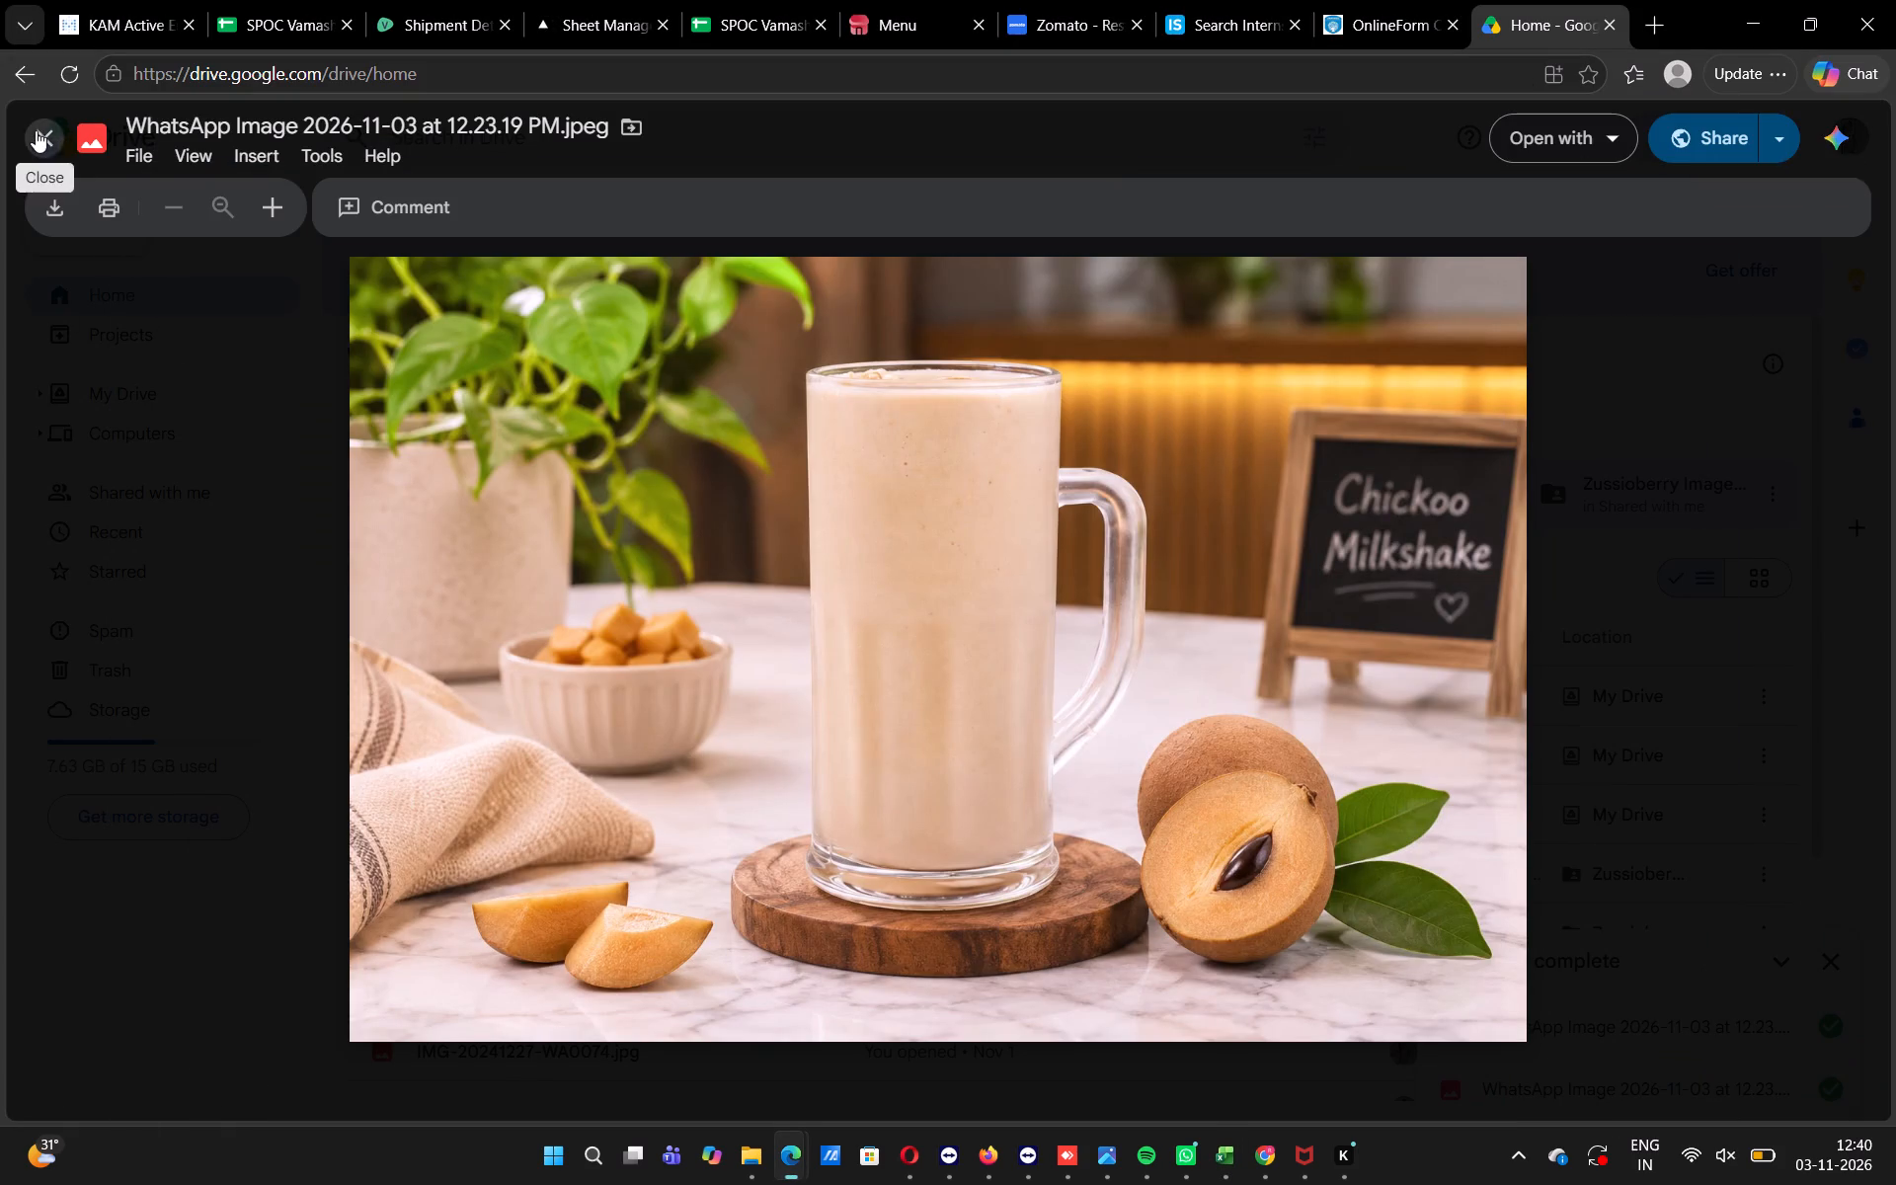
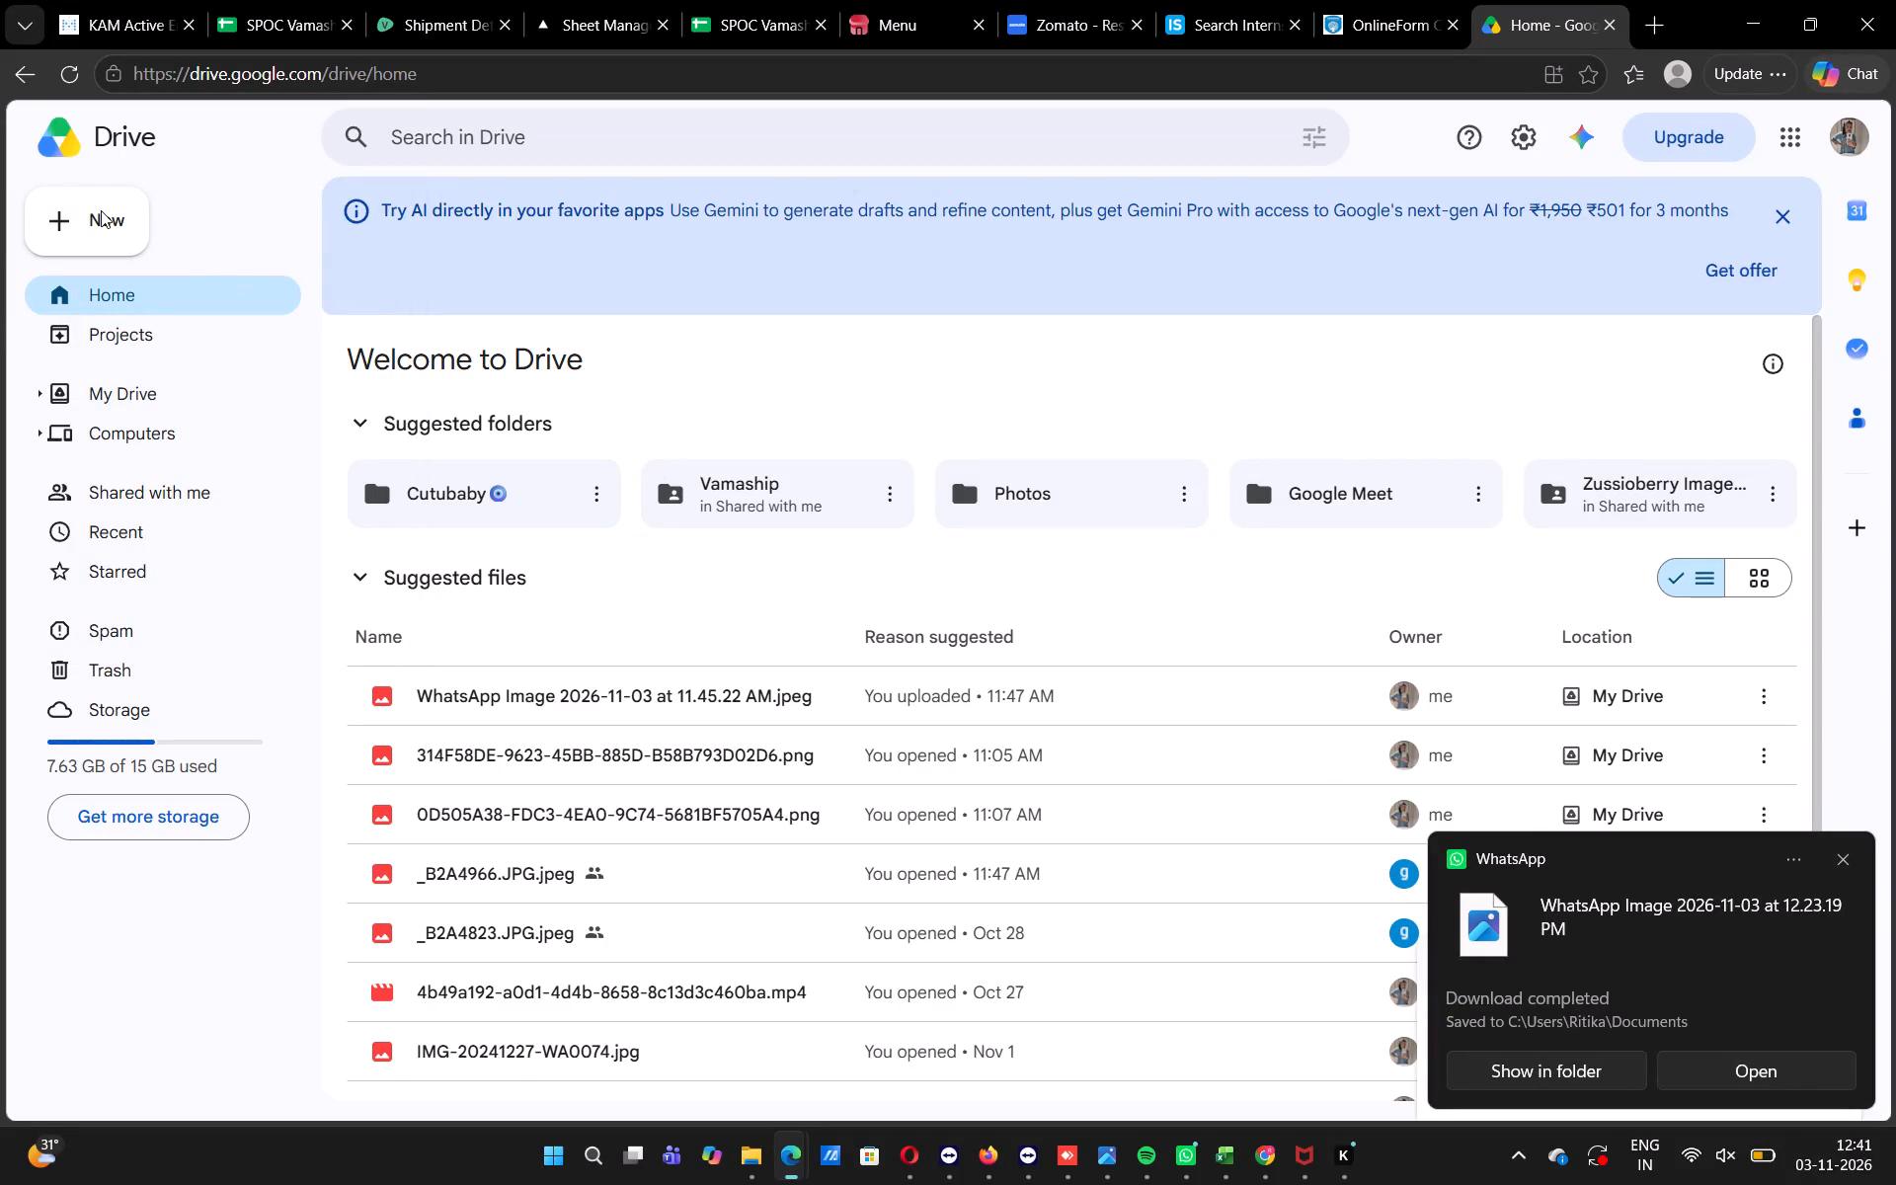
left_click(101, 225)
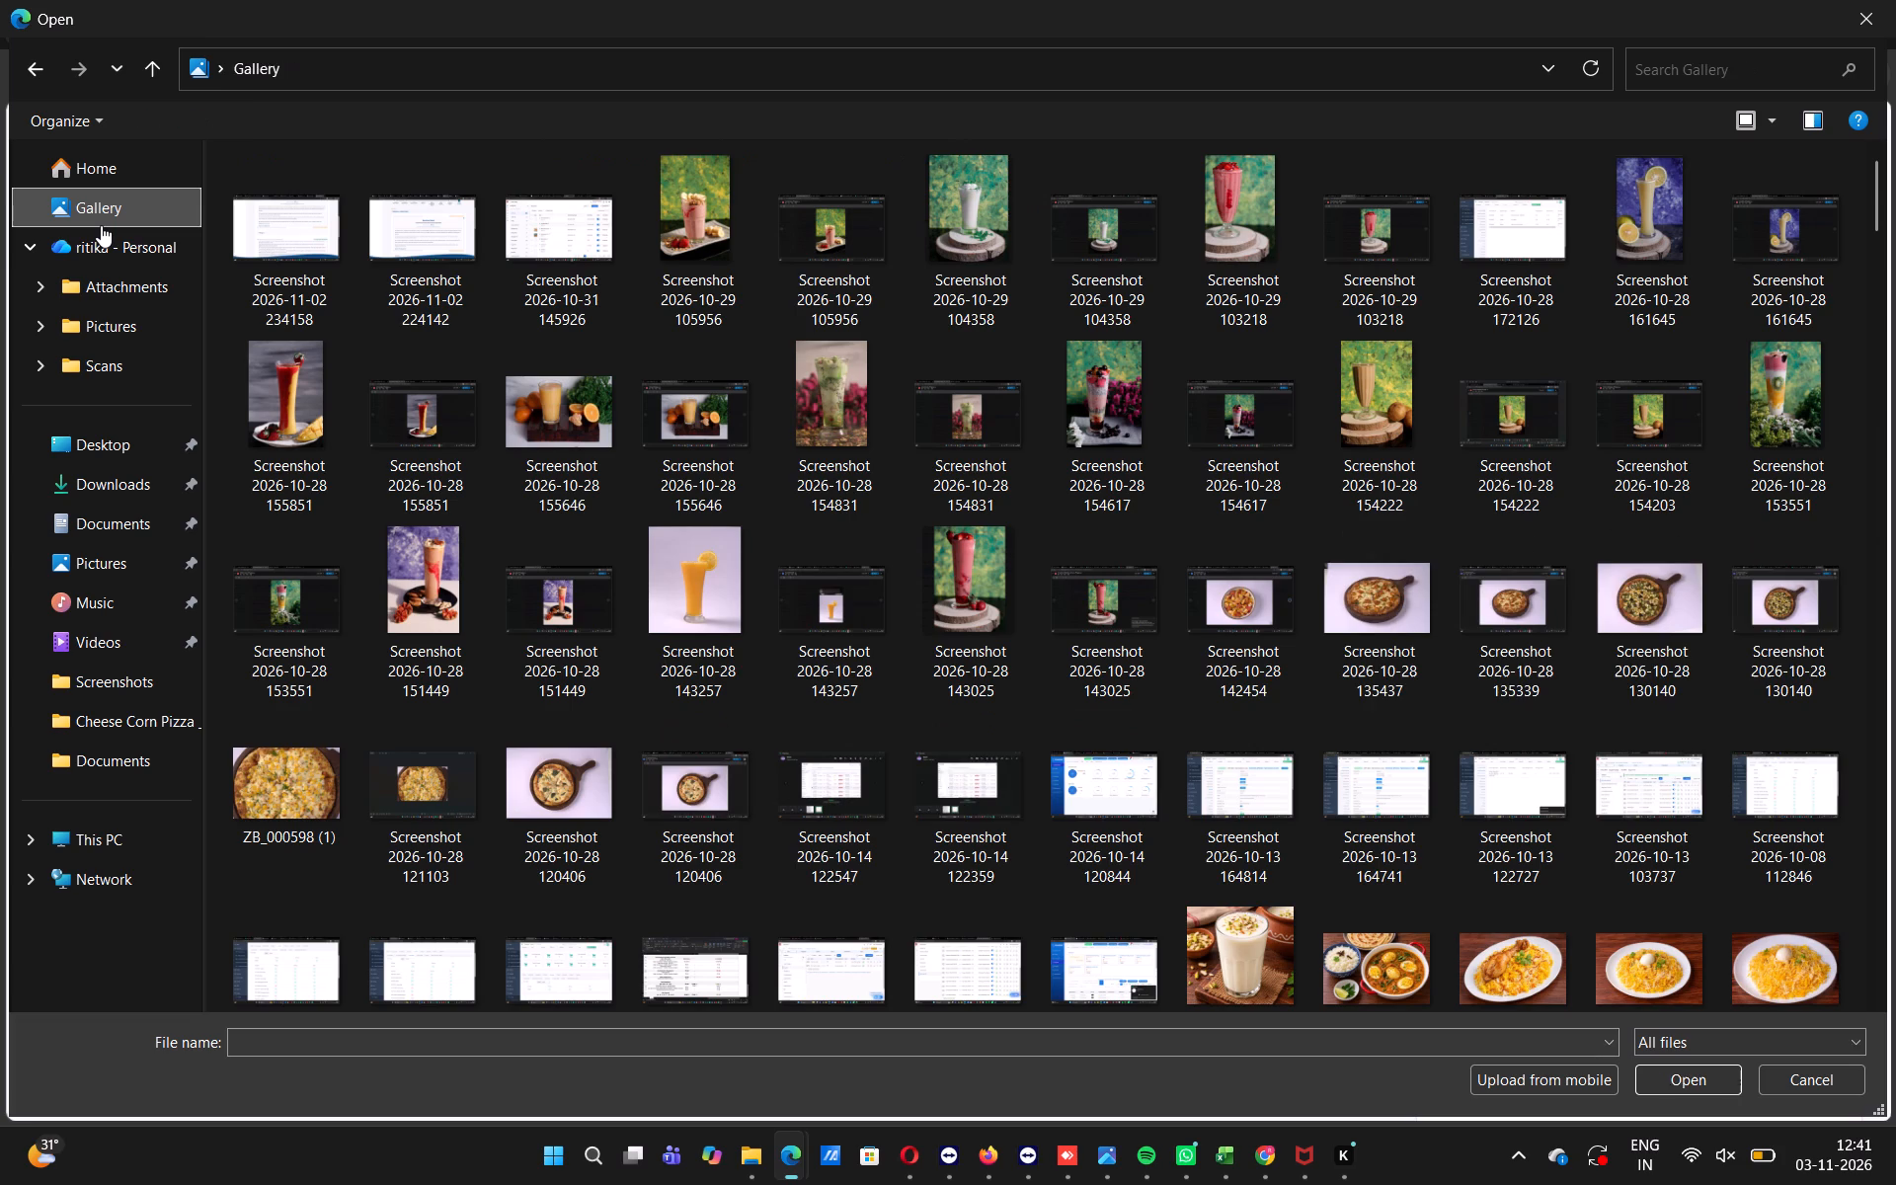
double_click(130, 172)
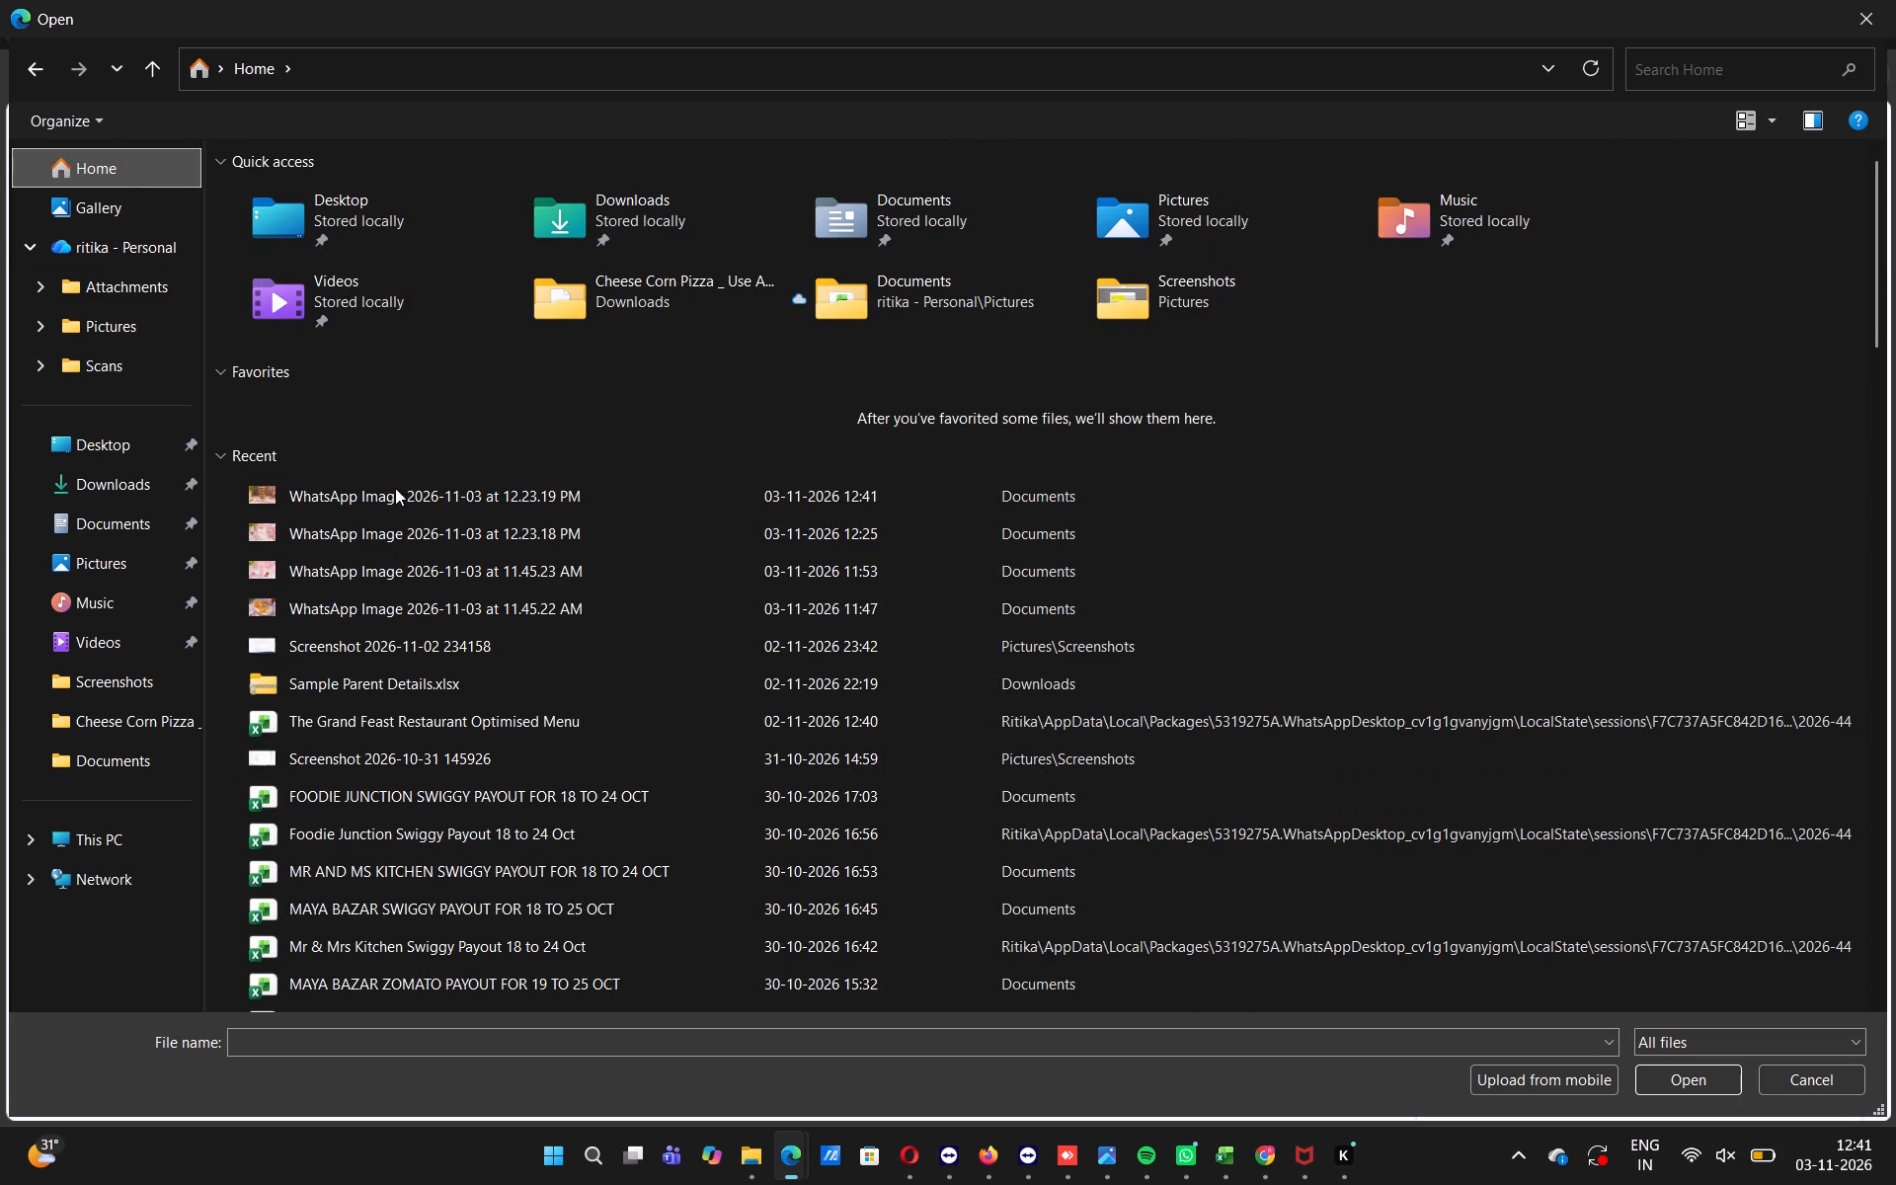
double_click(395, 486)
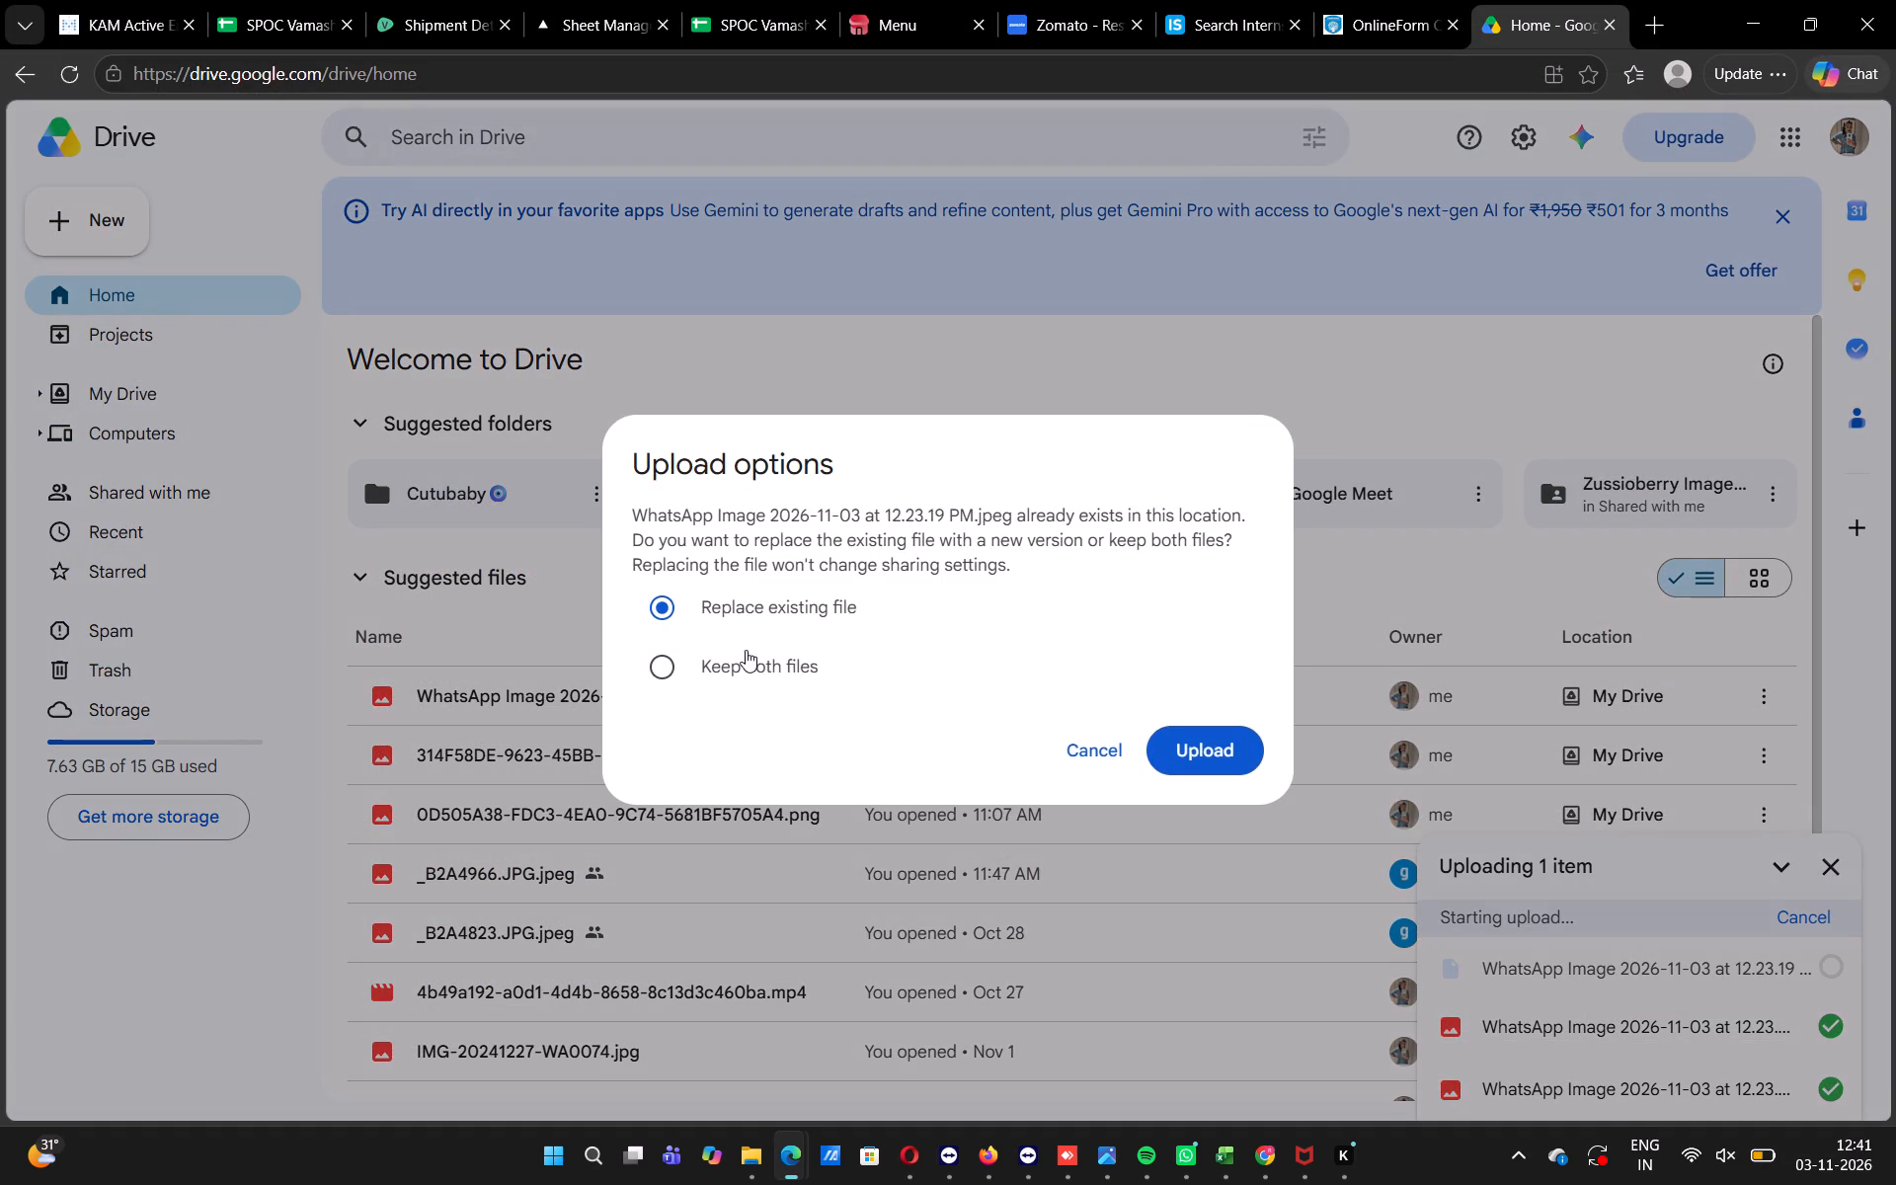
left_click(743, 658)
left_click(1175, 744)
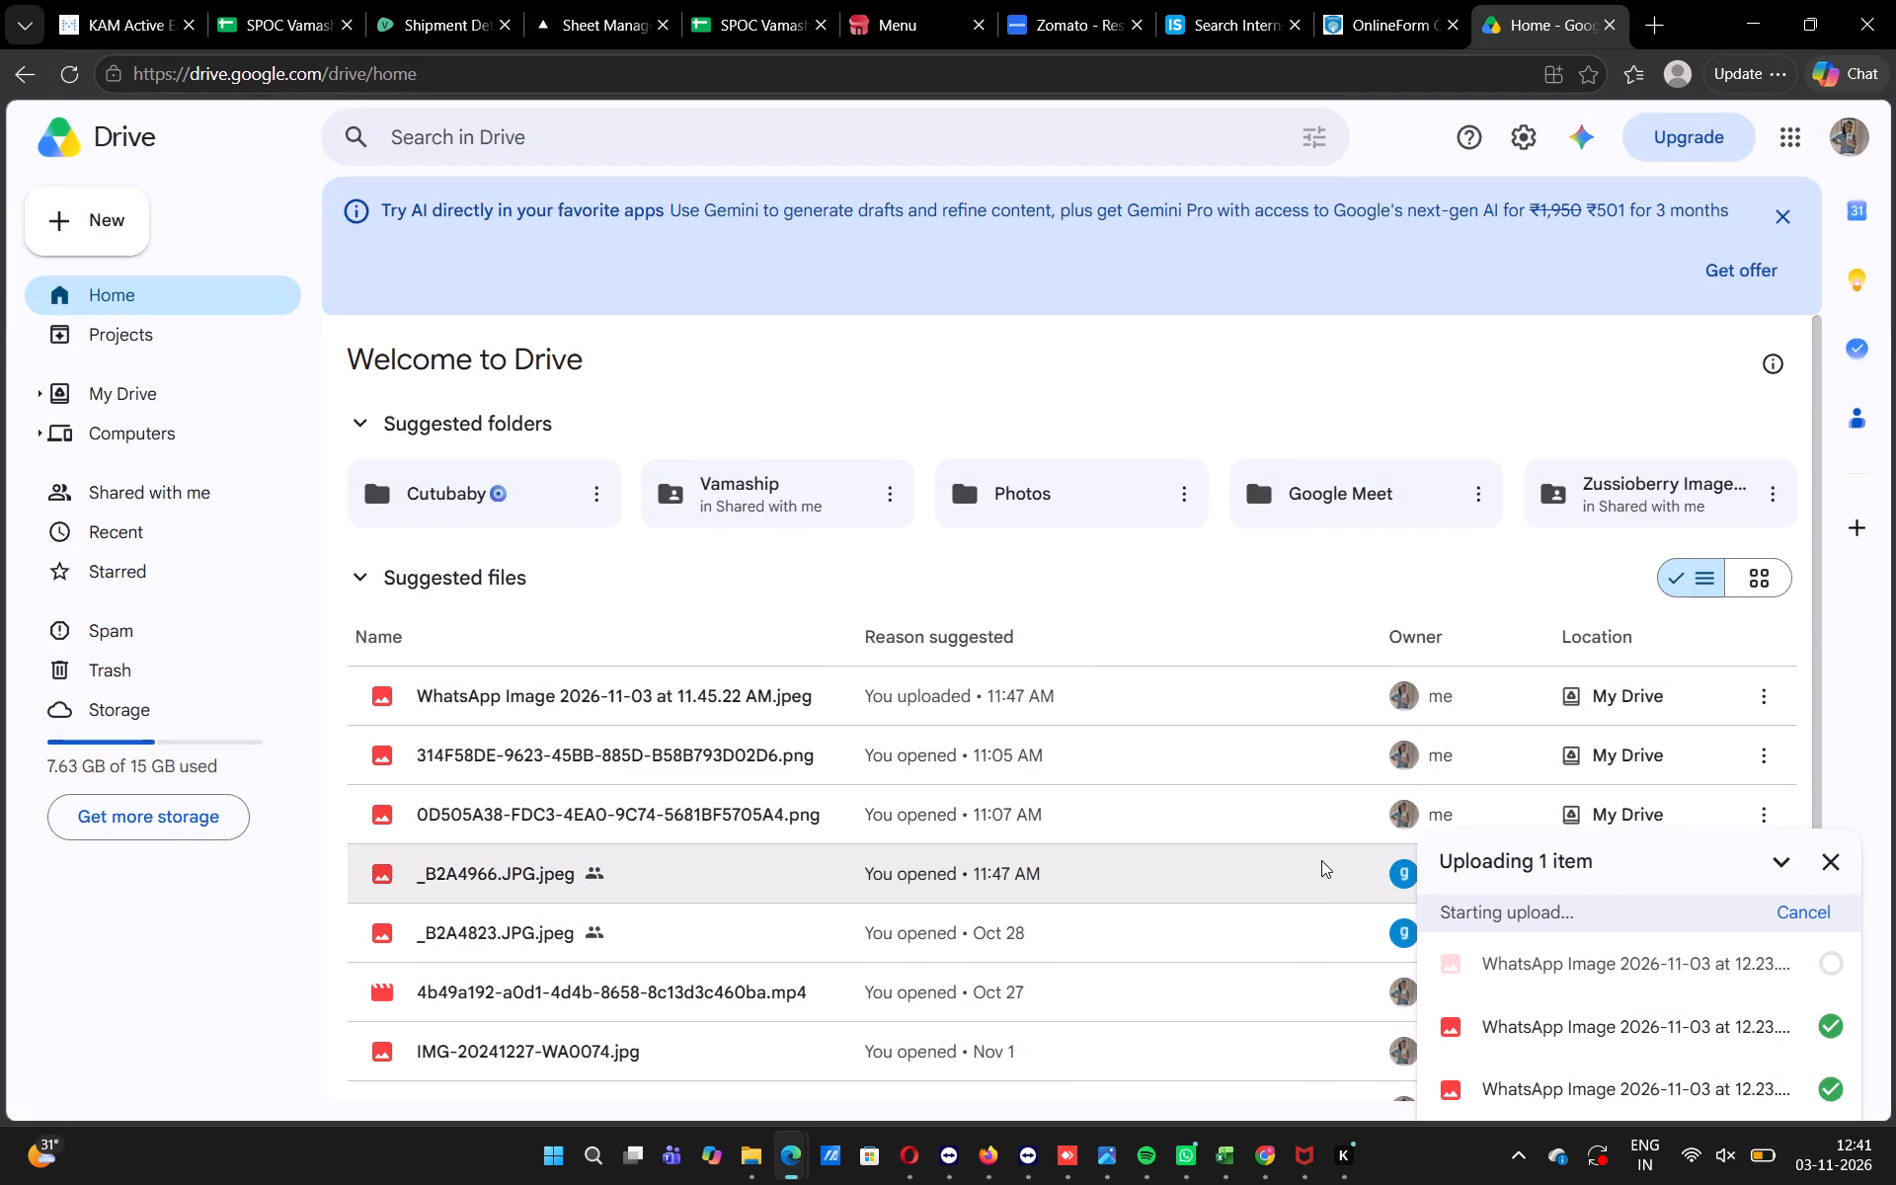
Open the newly uploaded chocolate frappe image, copy its link, and set general access to Anyone with the link.
double_click(1588, 959)
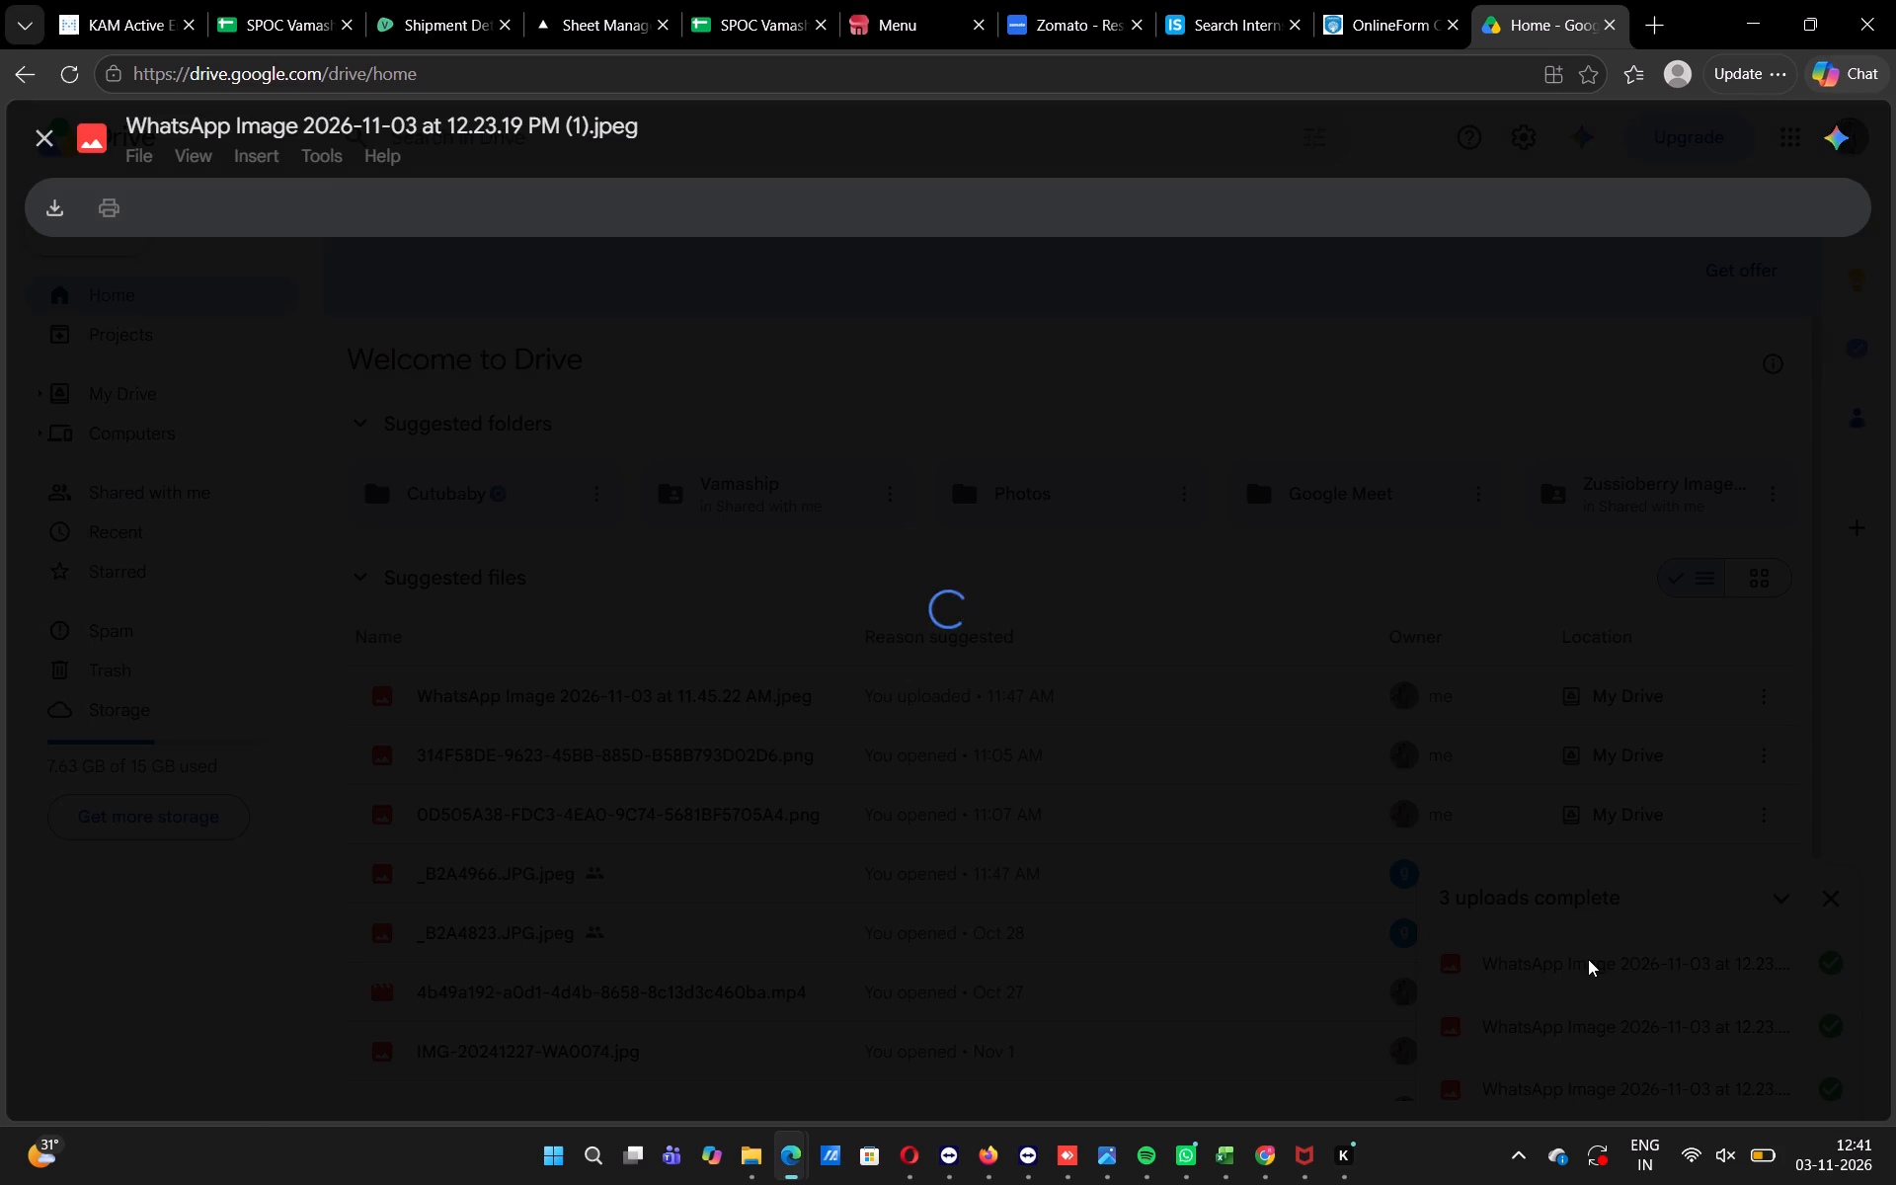
left_click(1786, 138)
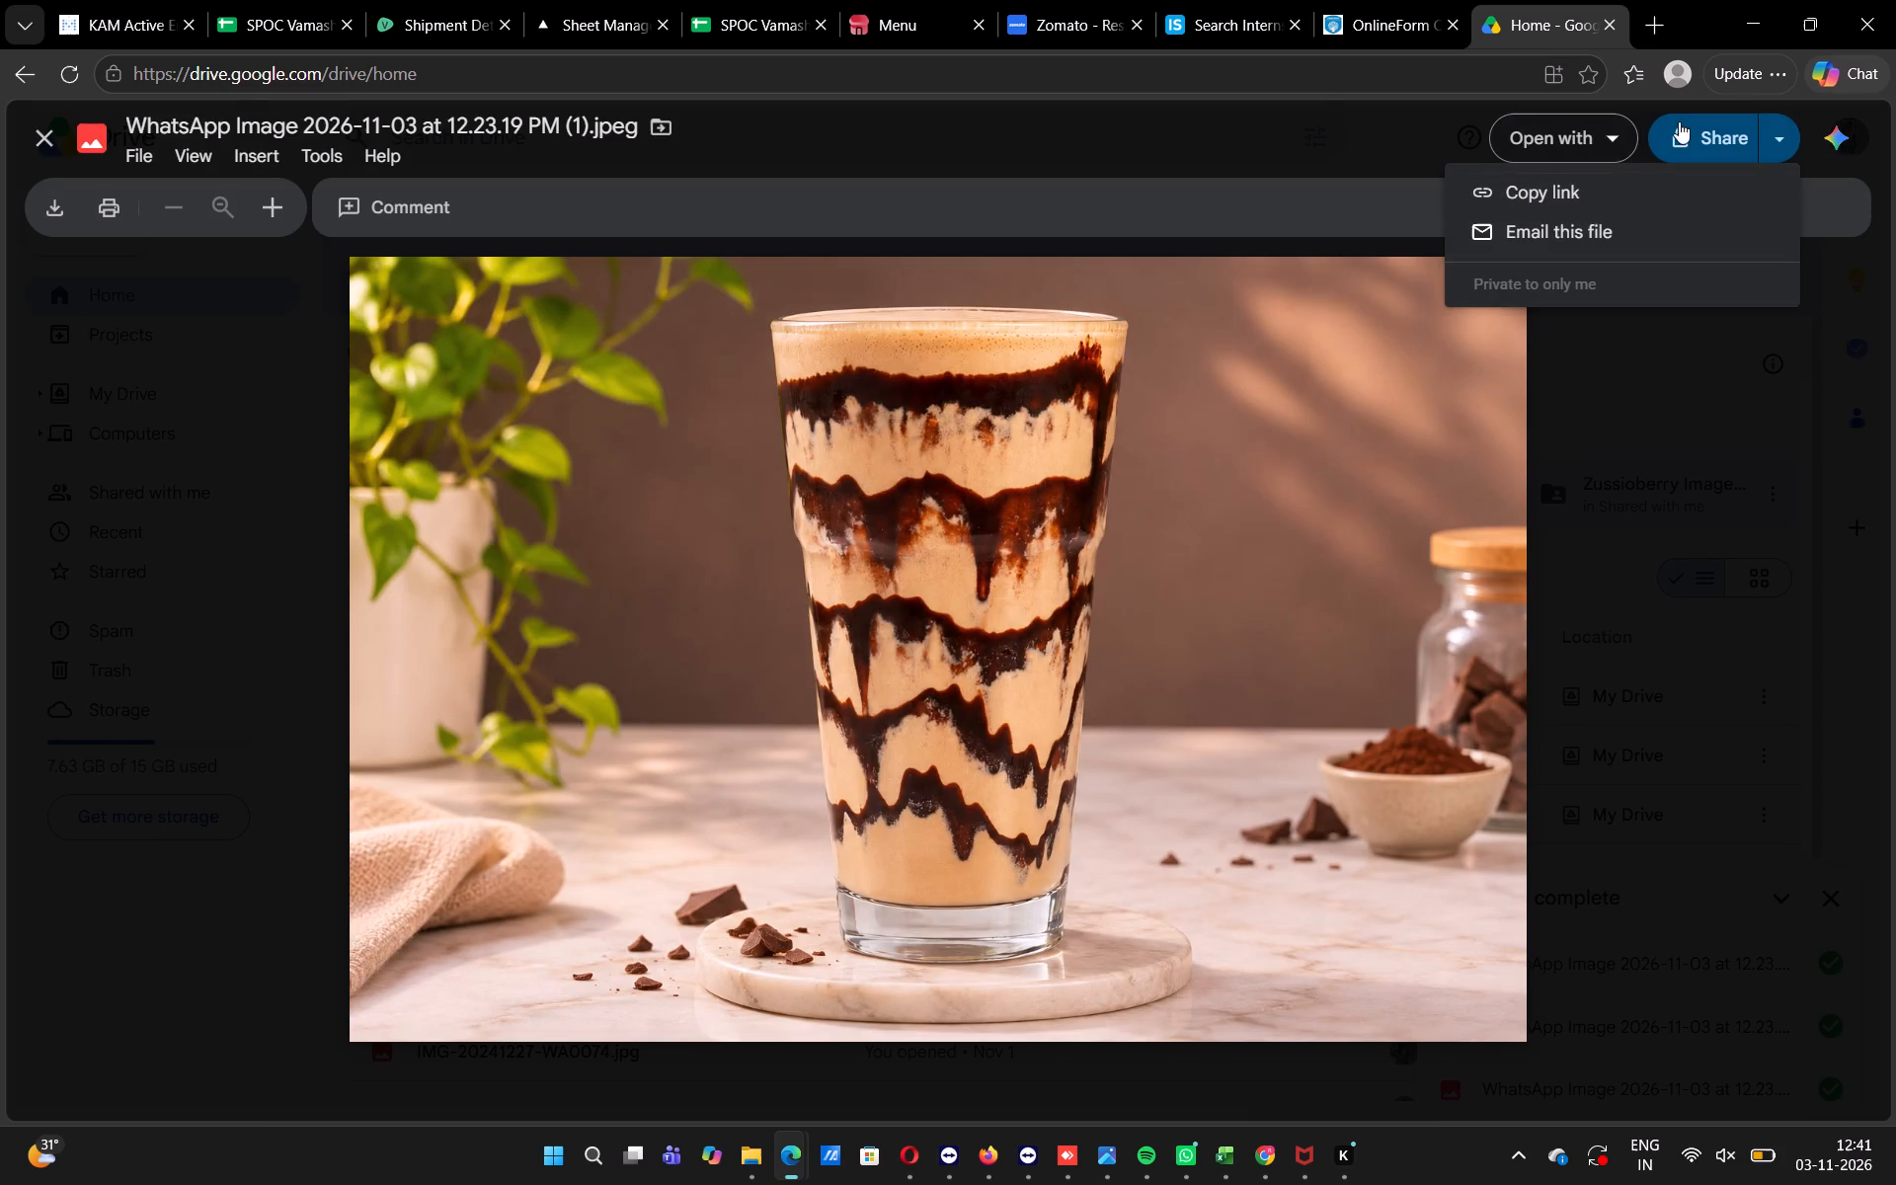
left_click(1504, 192)
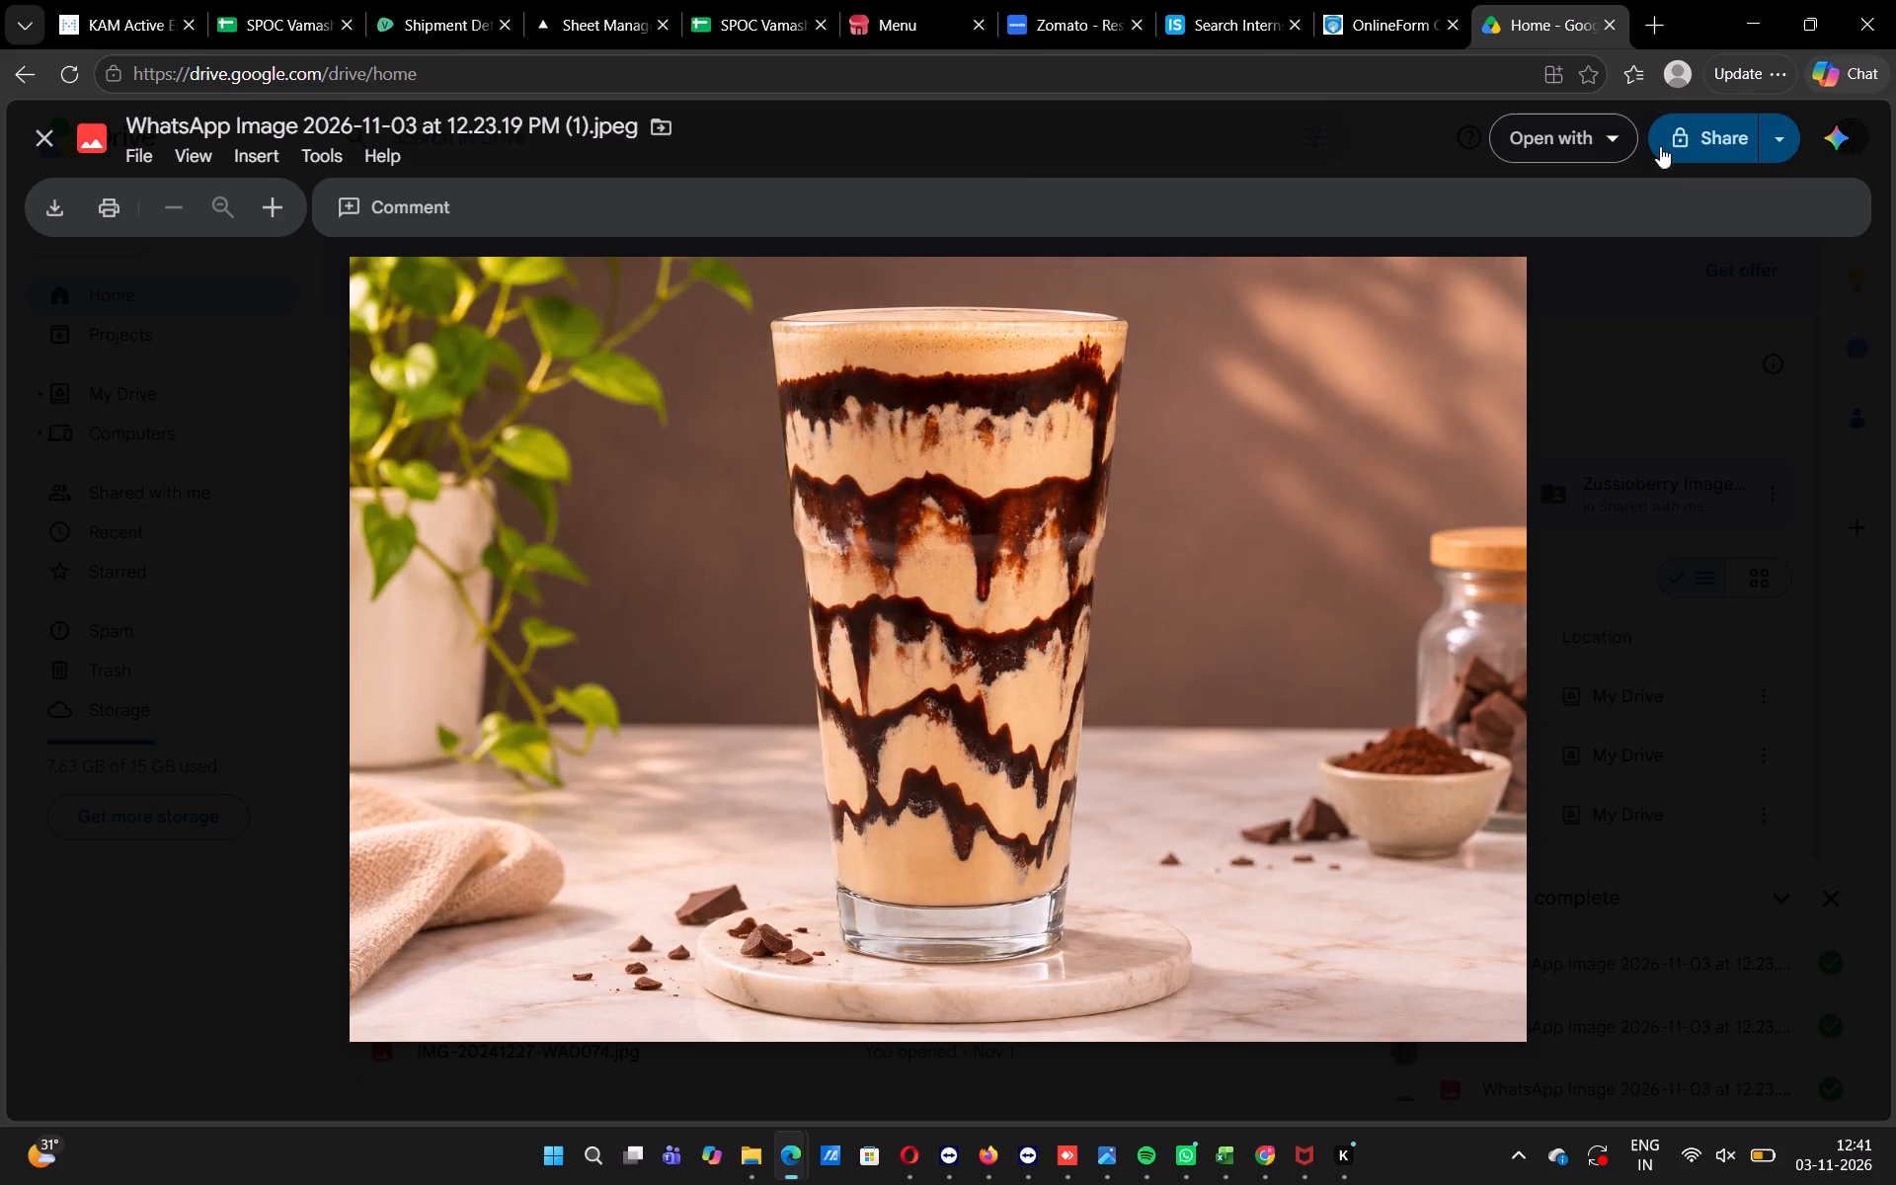
left_click(1683, 132)
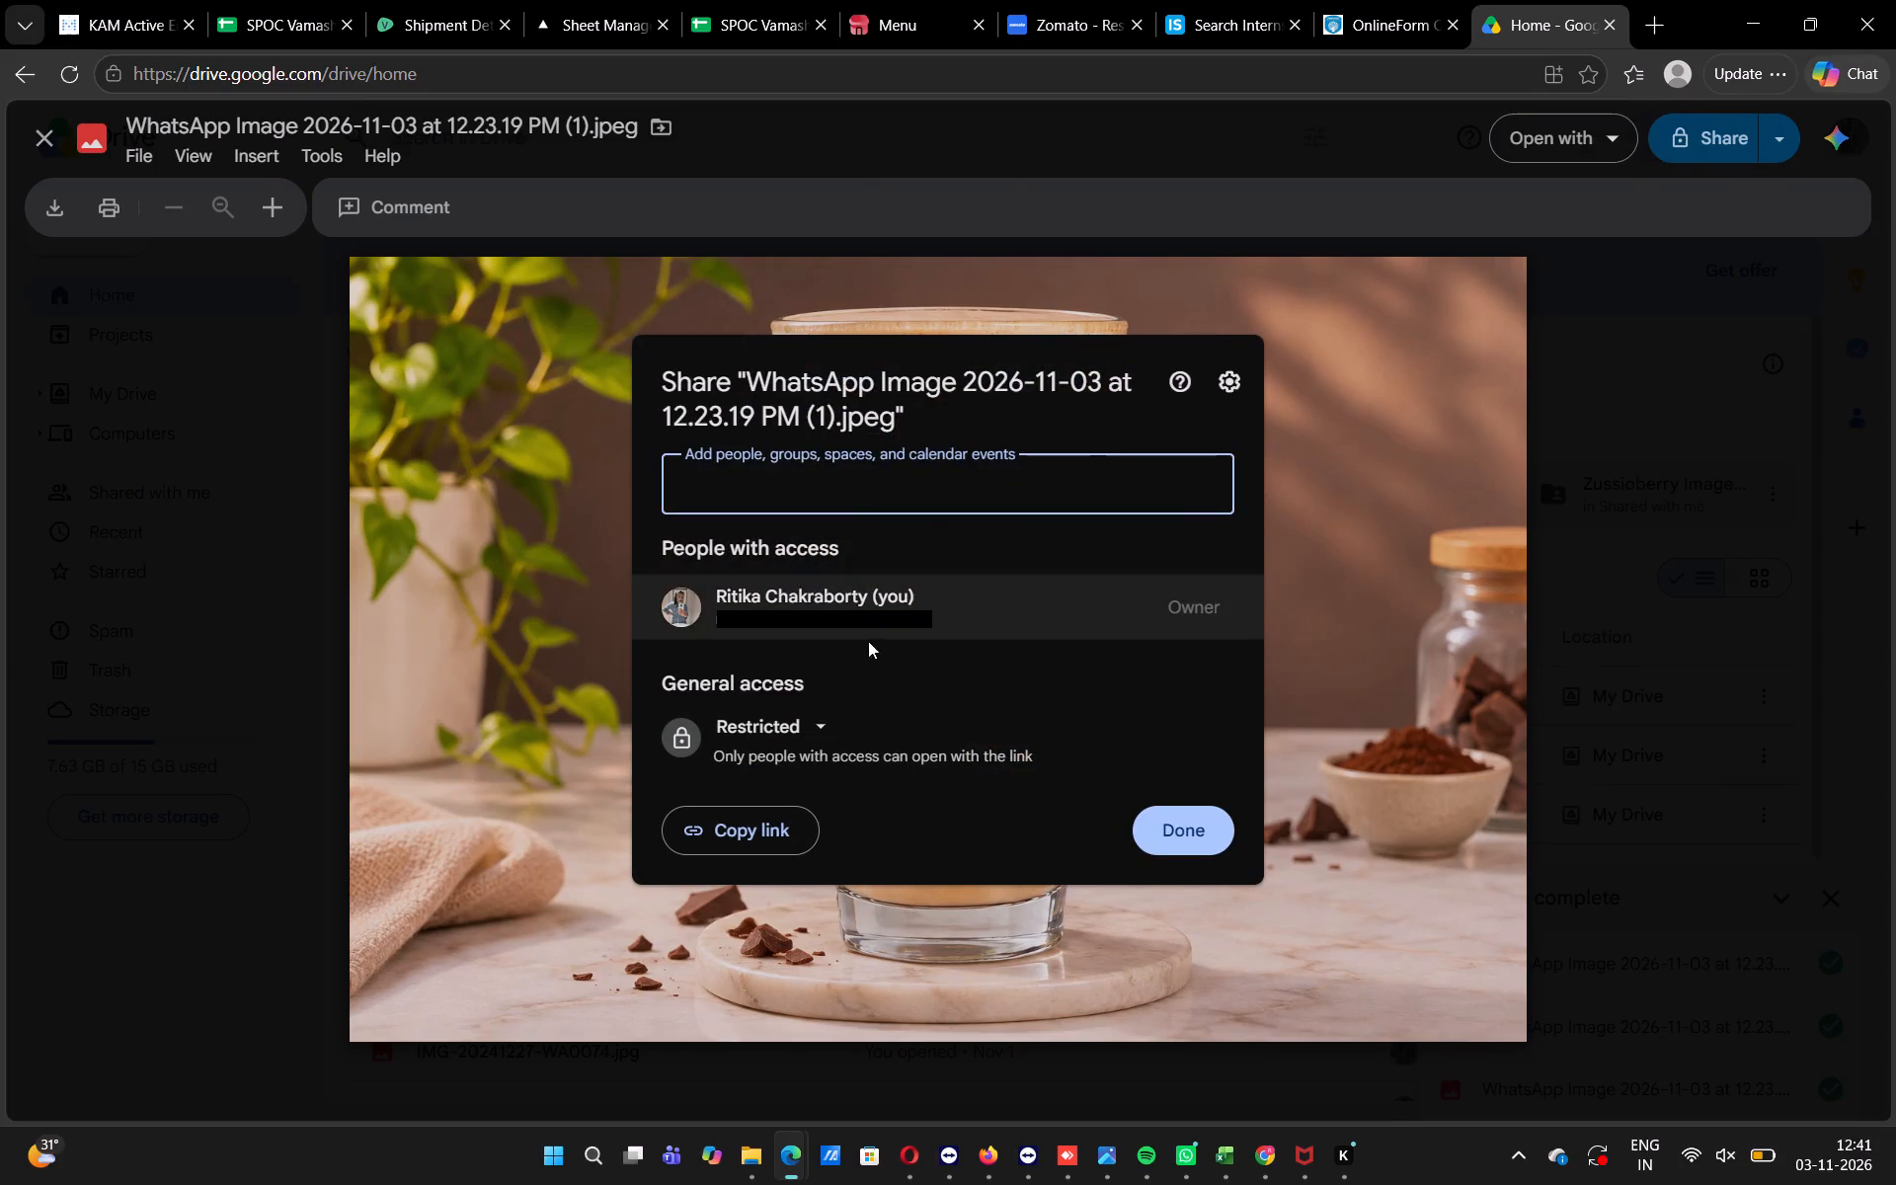
left_click(869, 743)
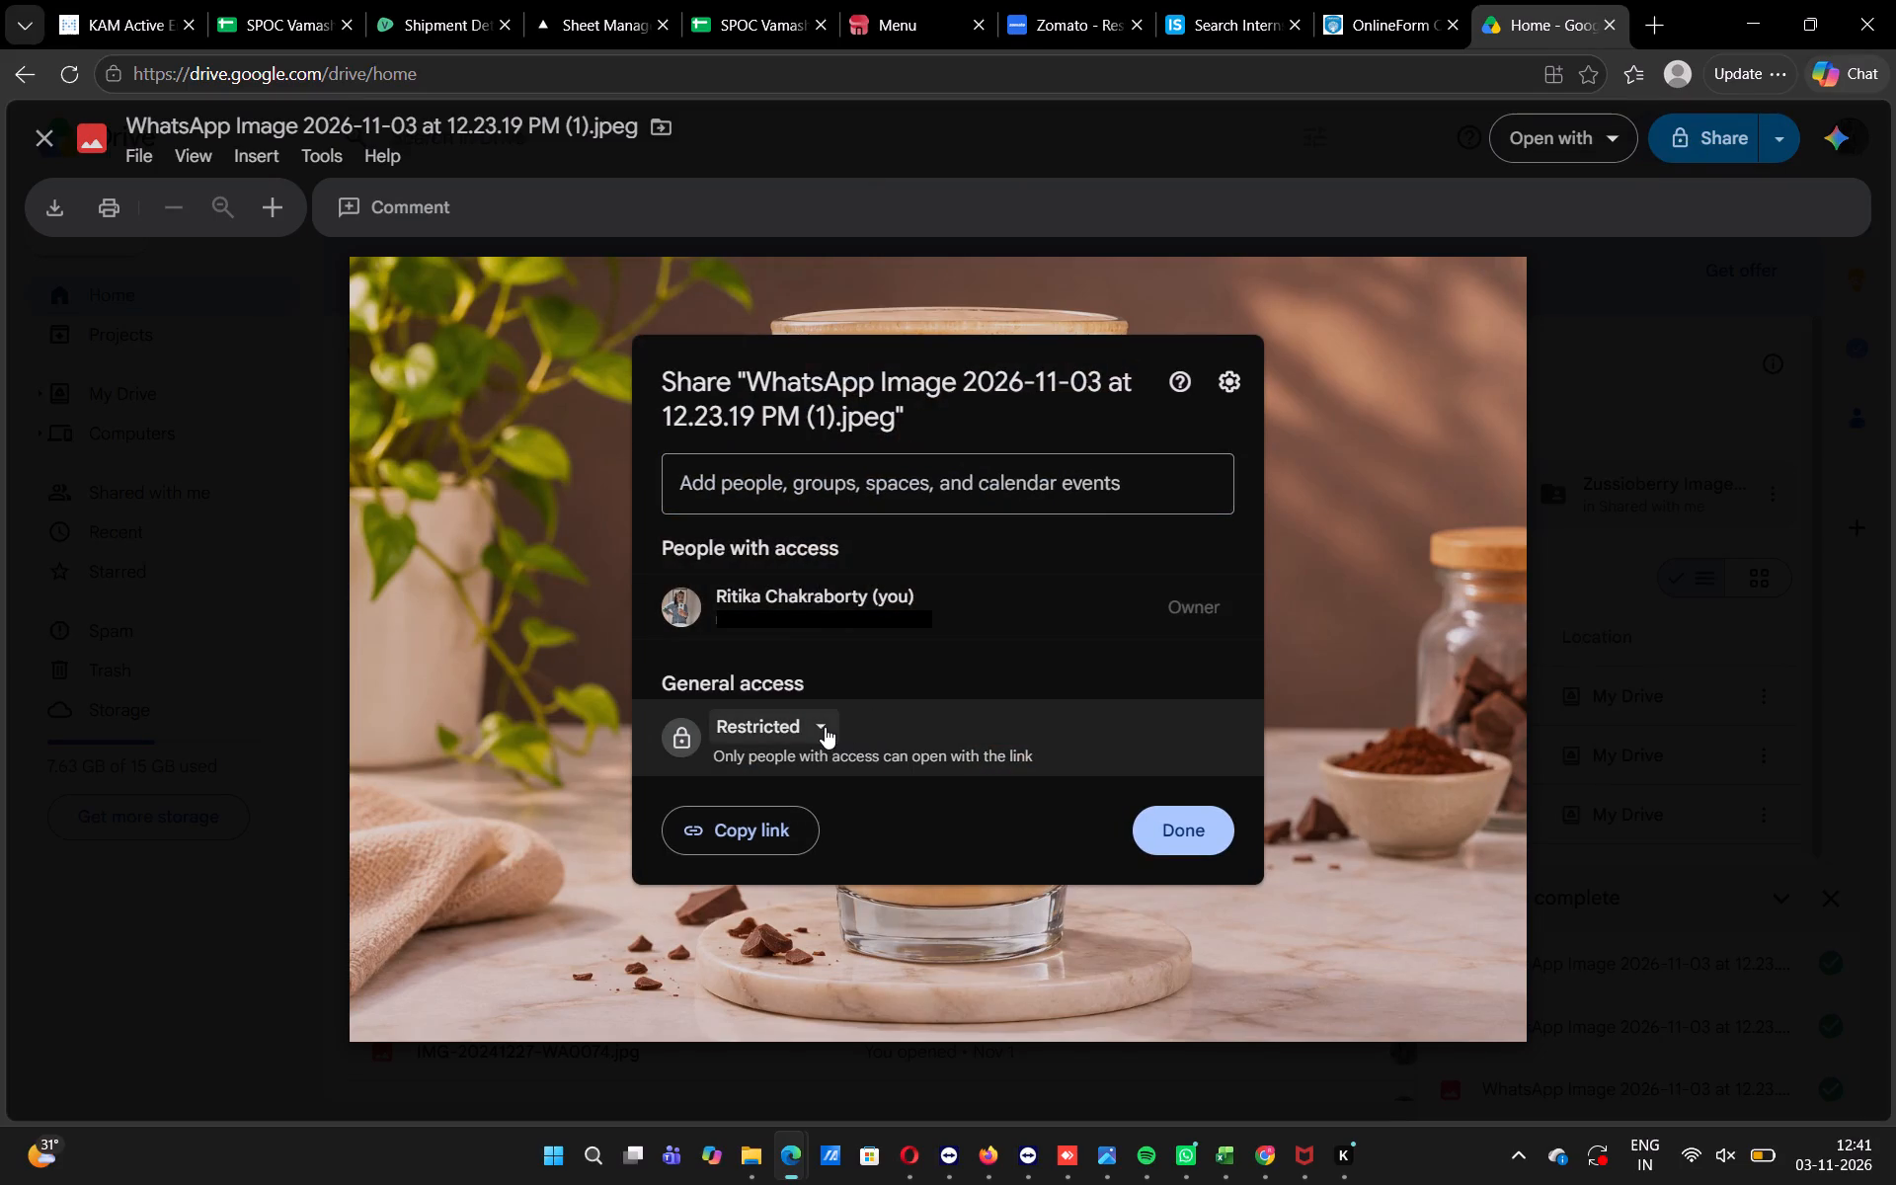
left_click(825, 725)
left_click(804, 841)
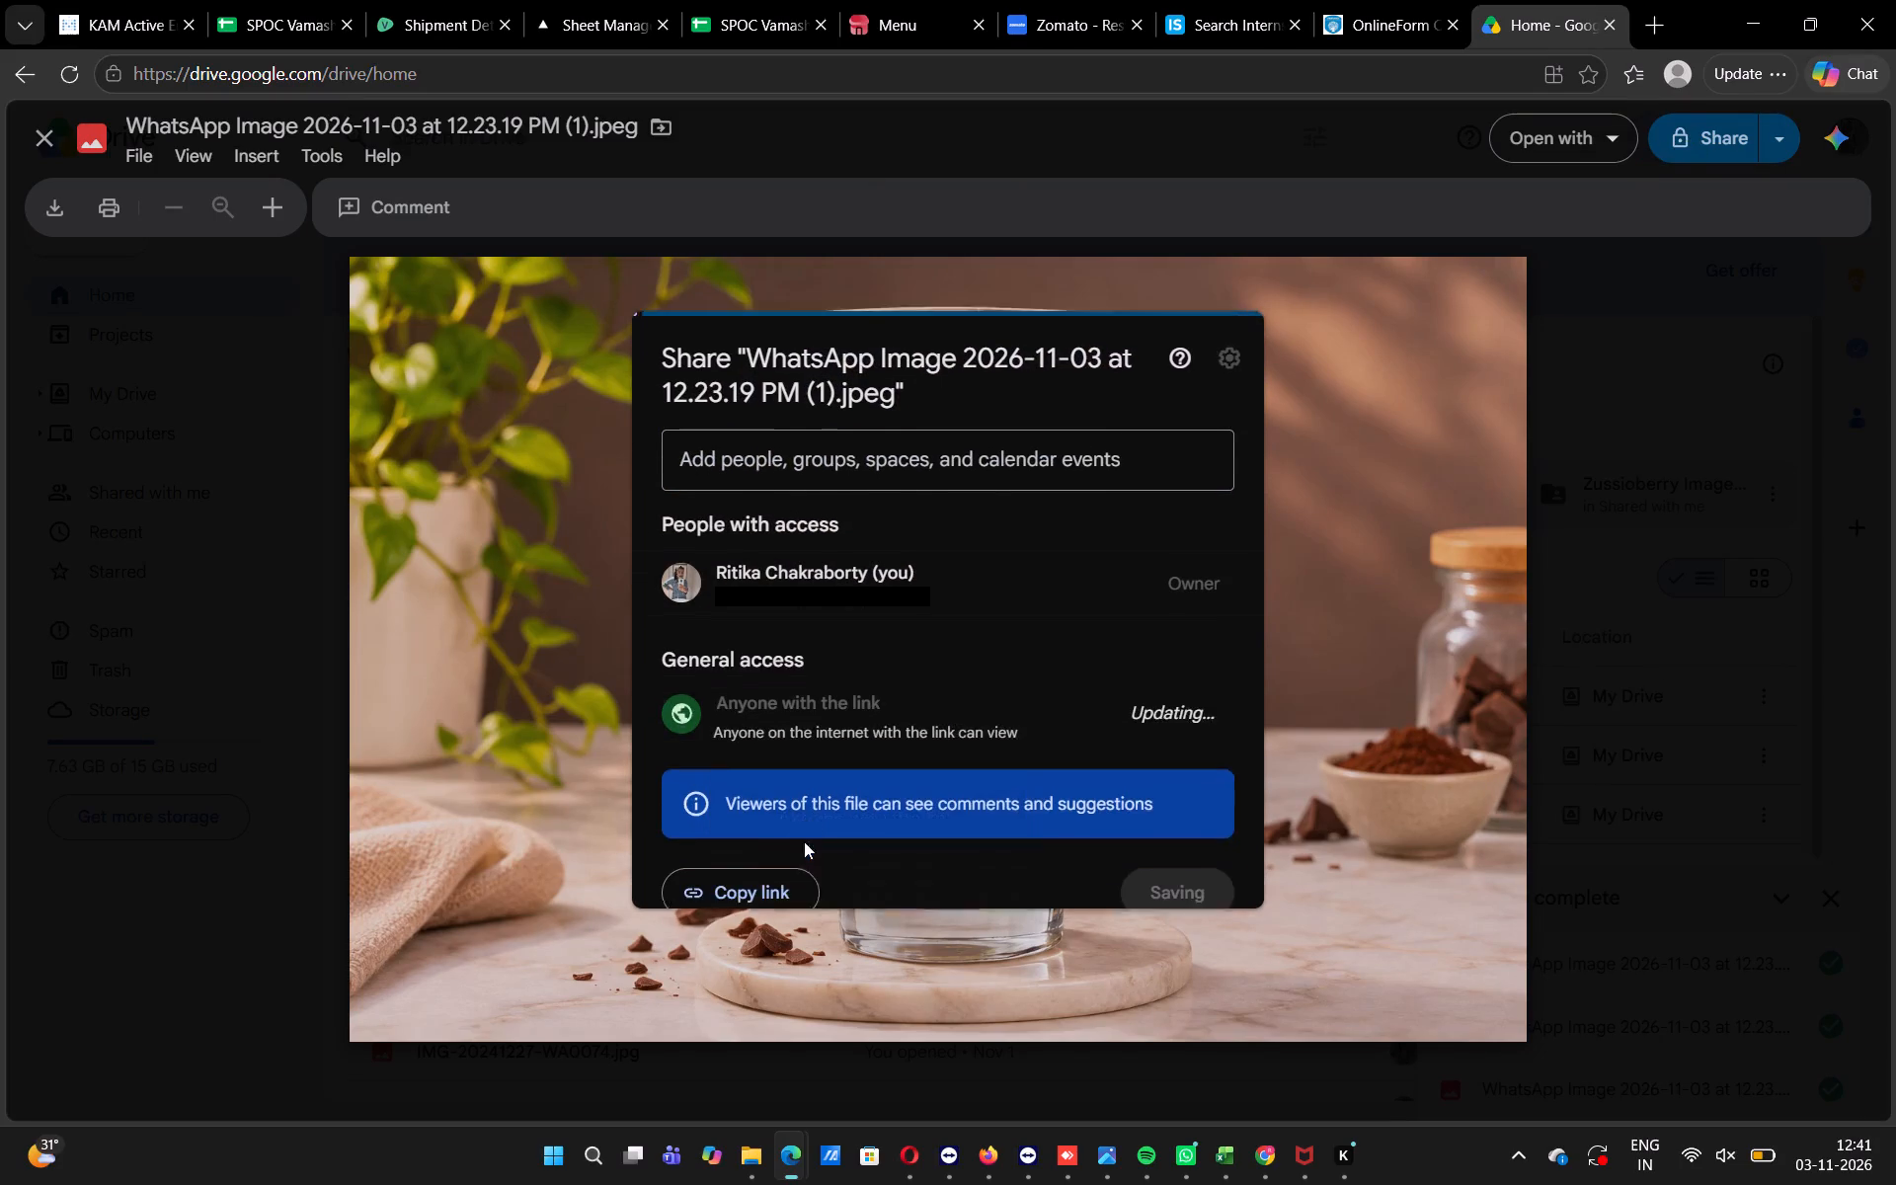
left_click(1170, 873)
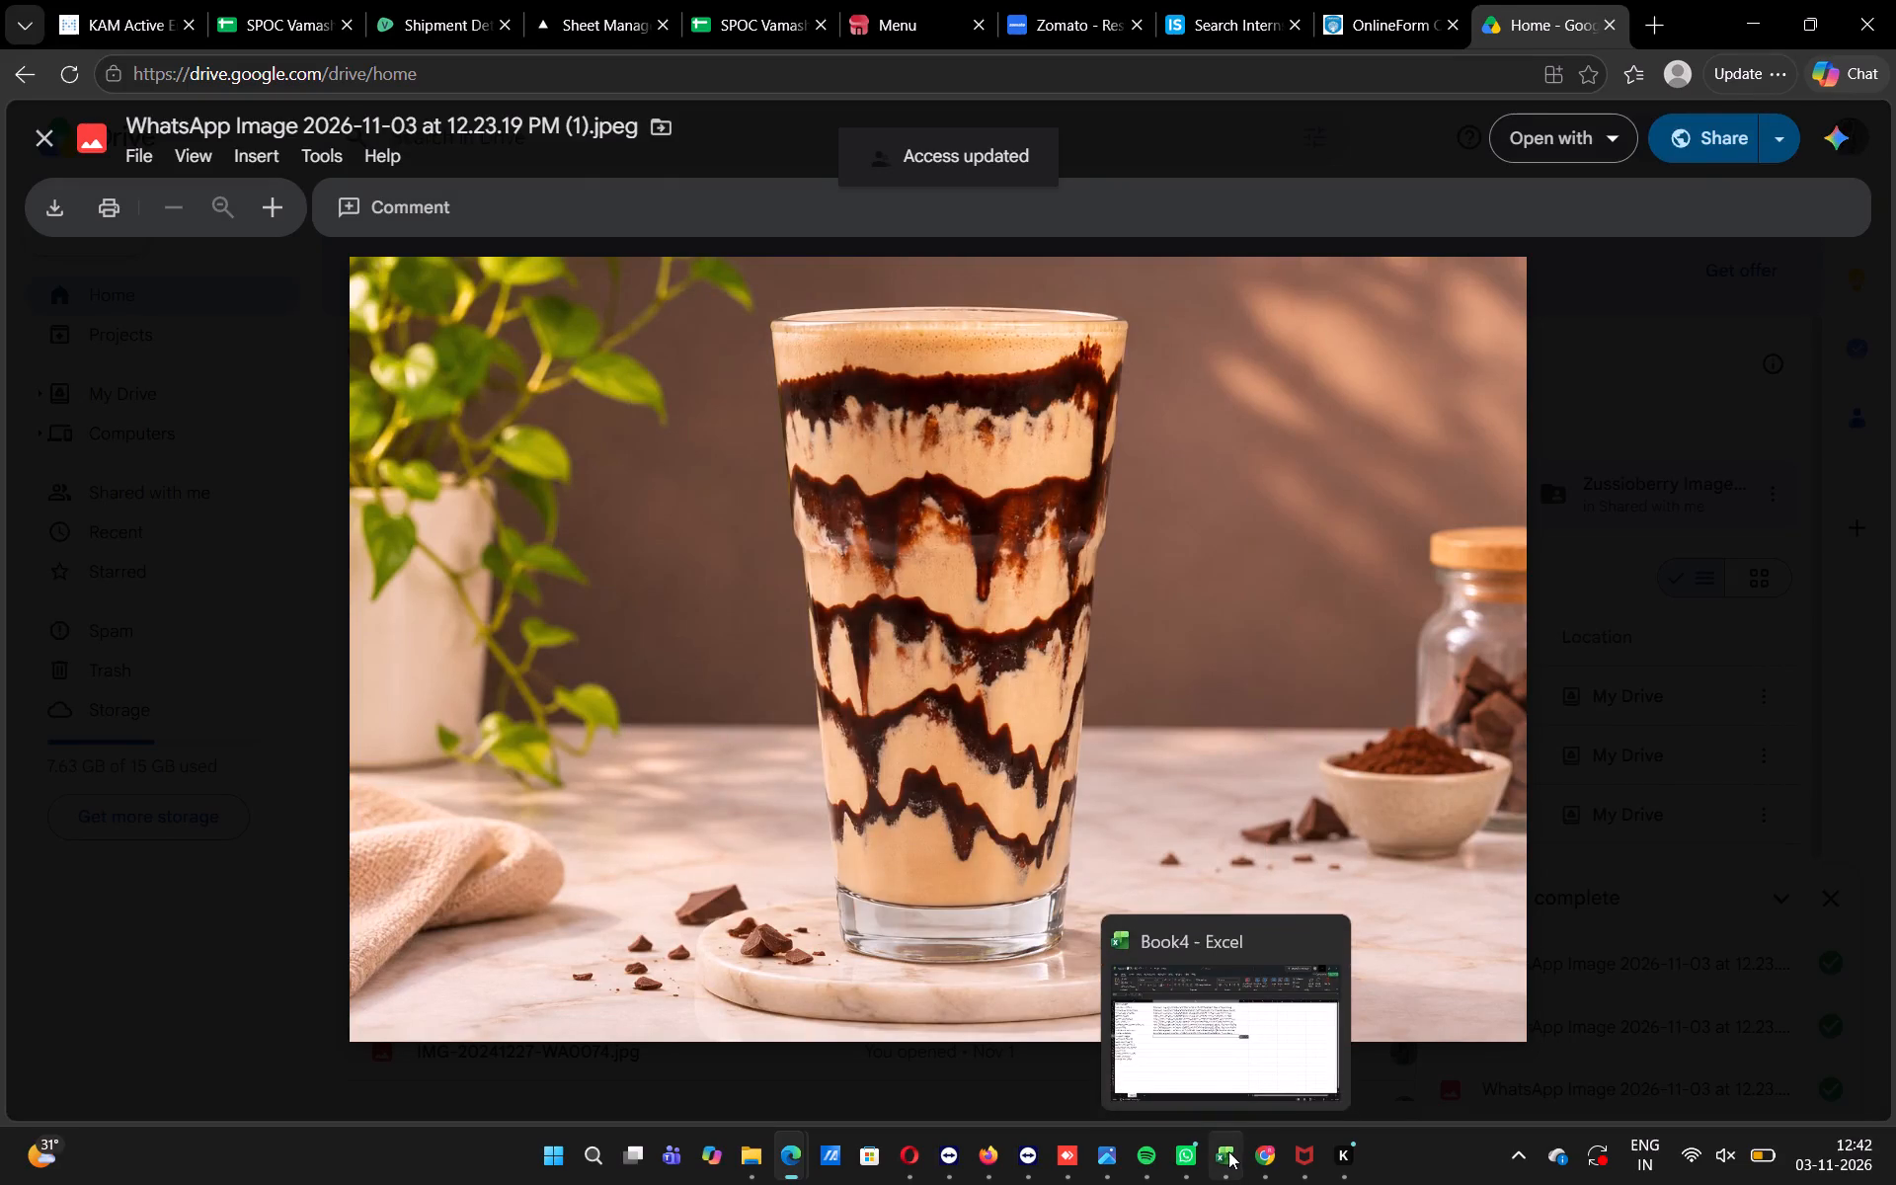
Switch to the Excel item list and paste the copied link into cell B12 beside hazelnut frapppe, finishing on cell B13.
left_click(1206, 1038)
left_click(585, 584)
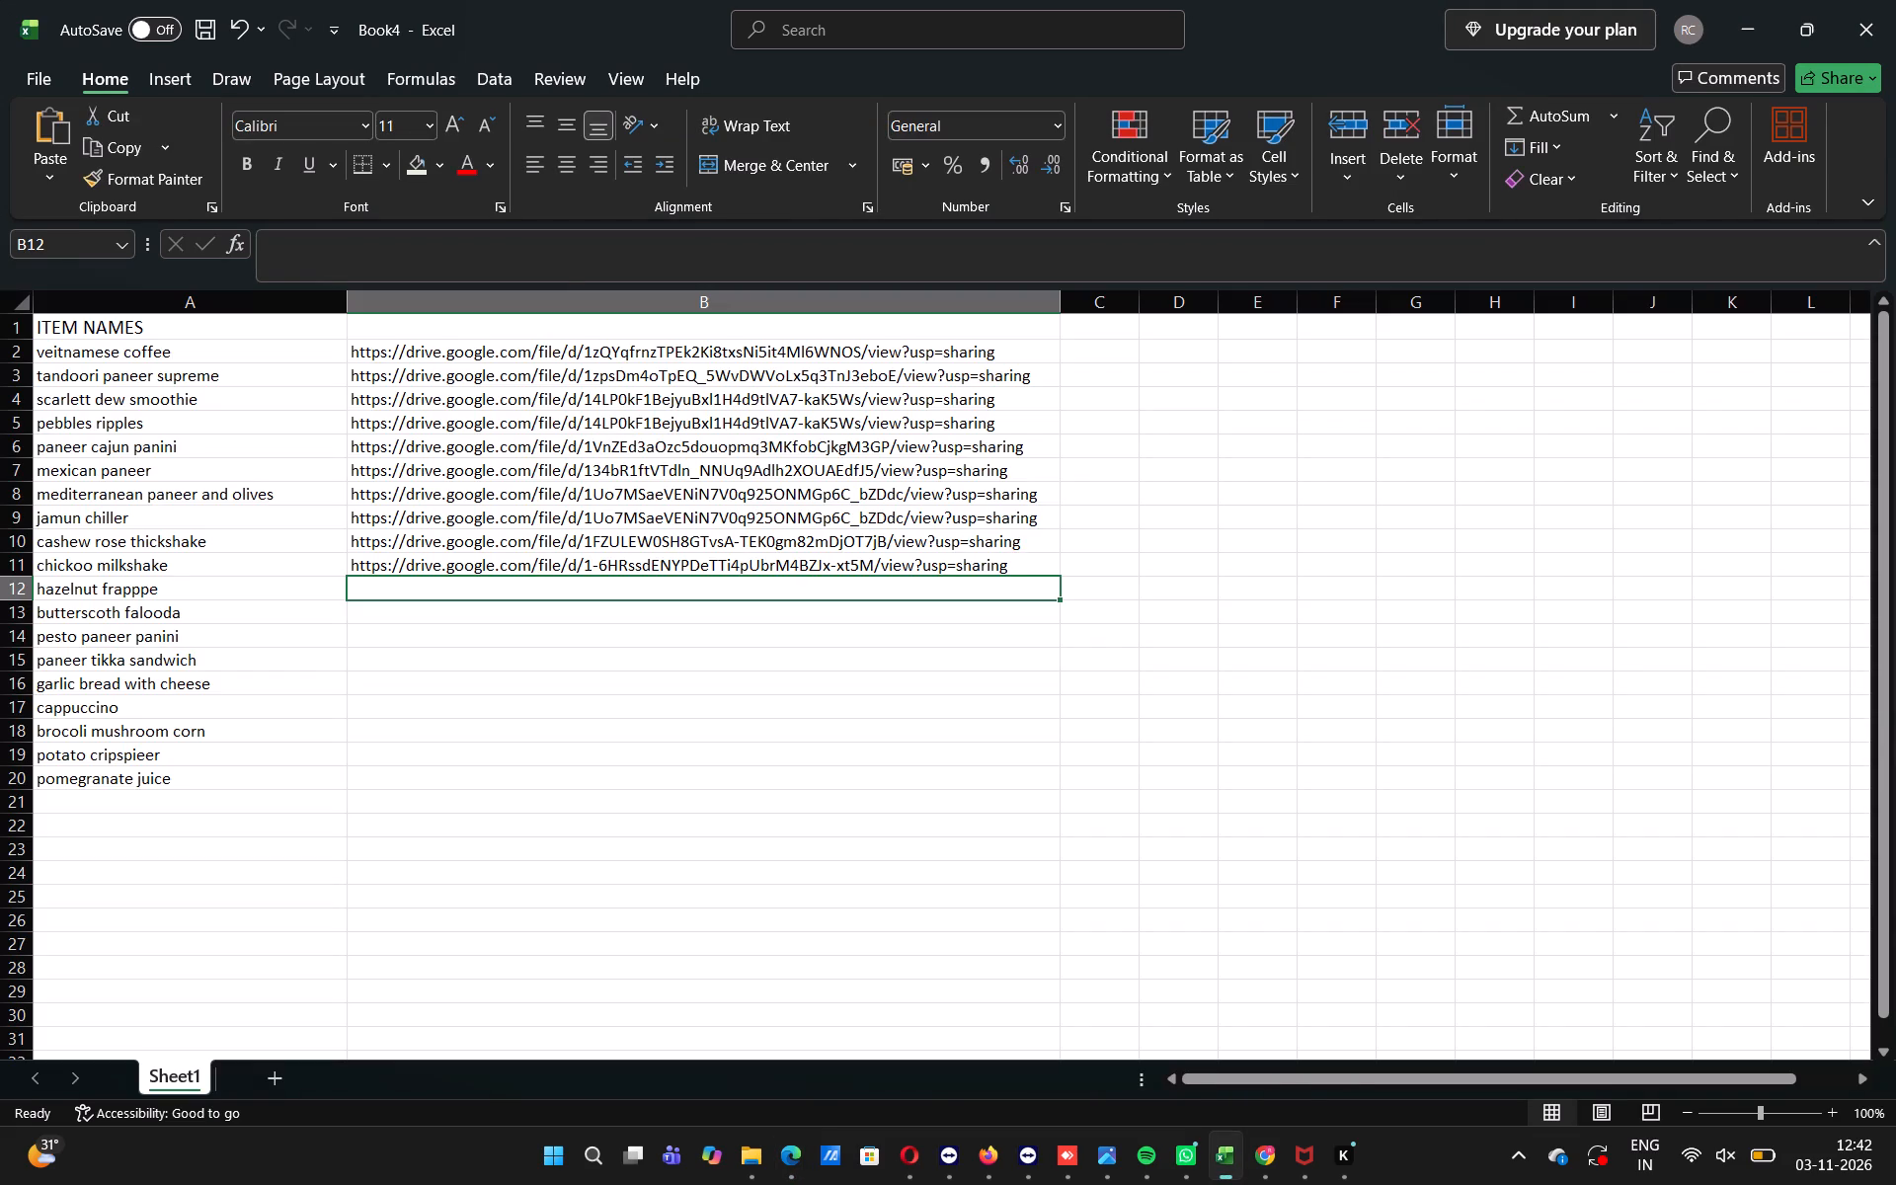
key("ctrl+v")
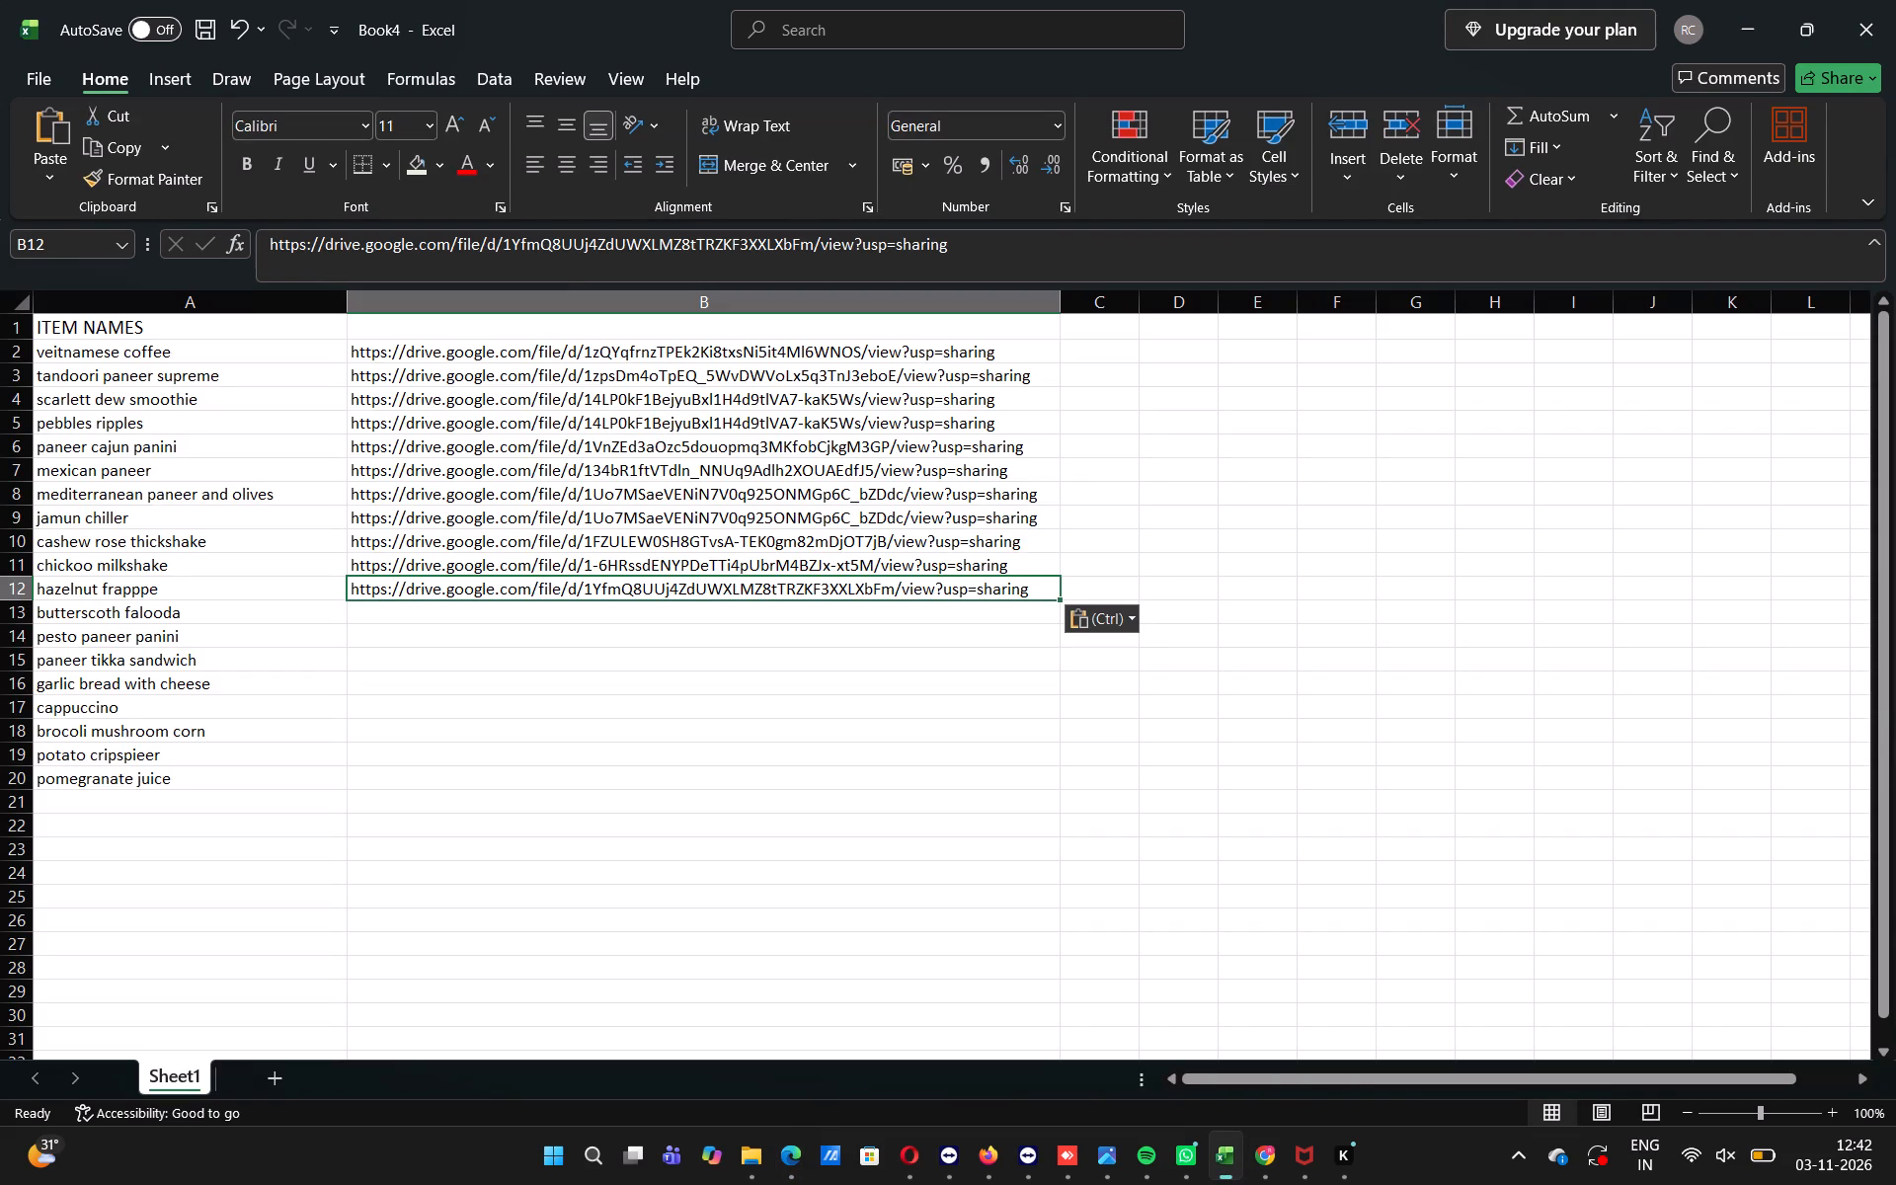
left_click(522, 613)
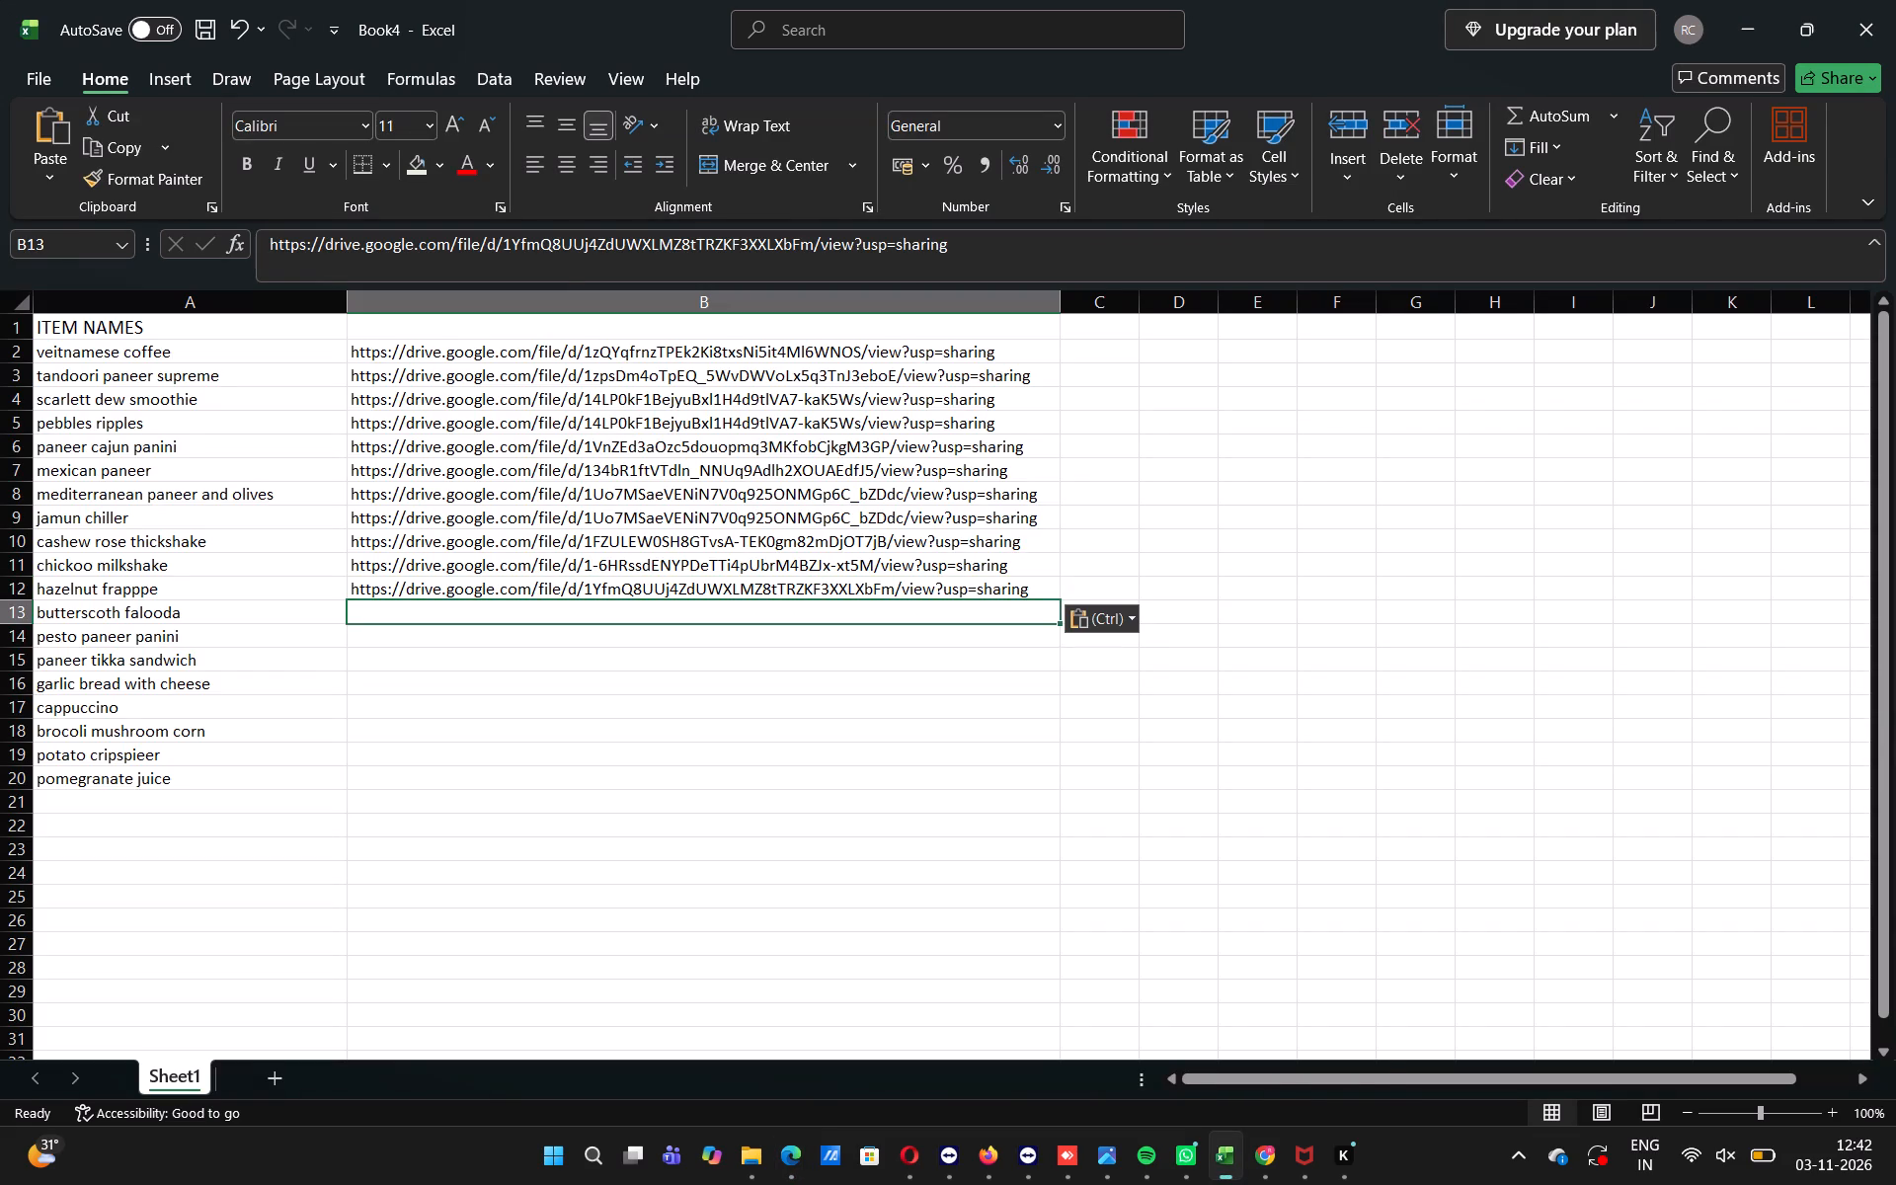
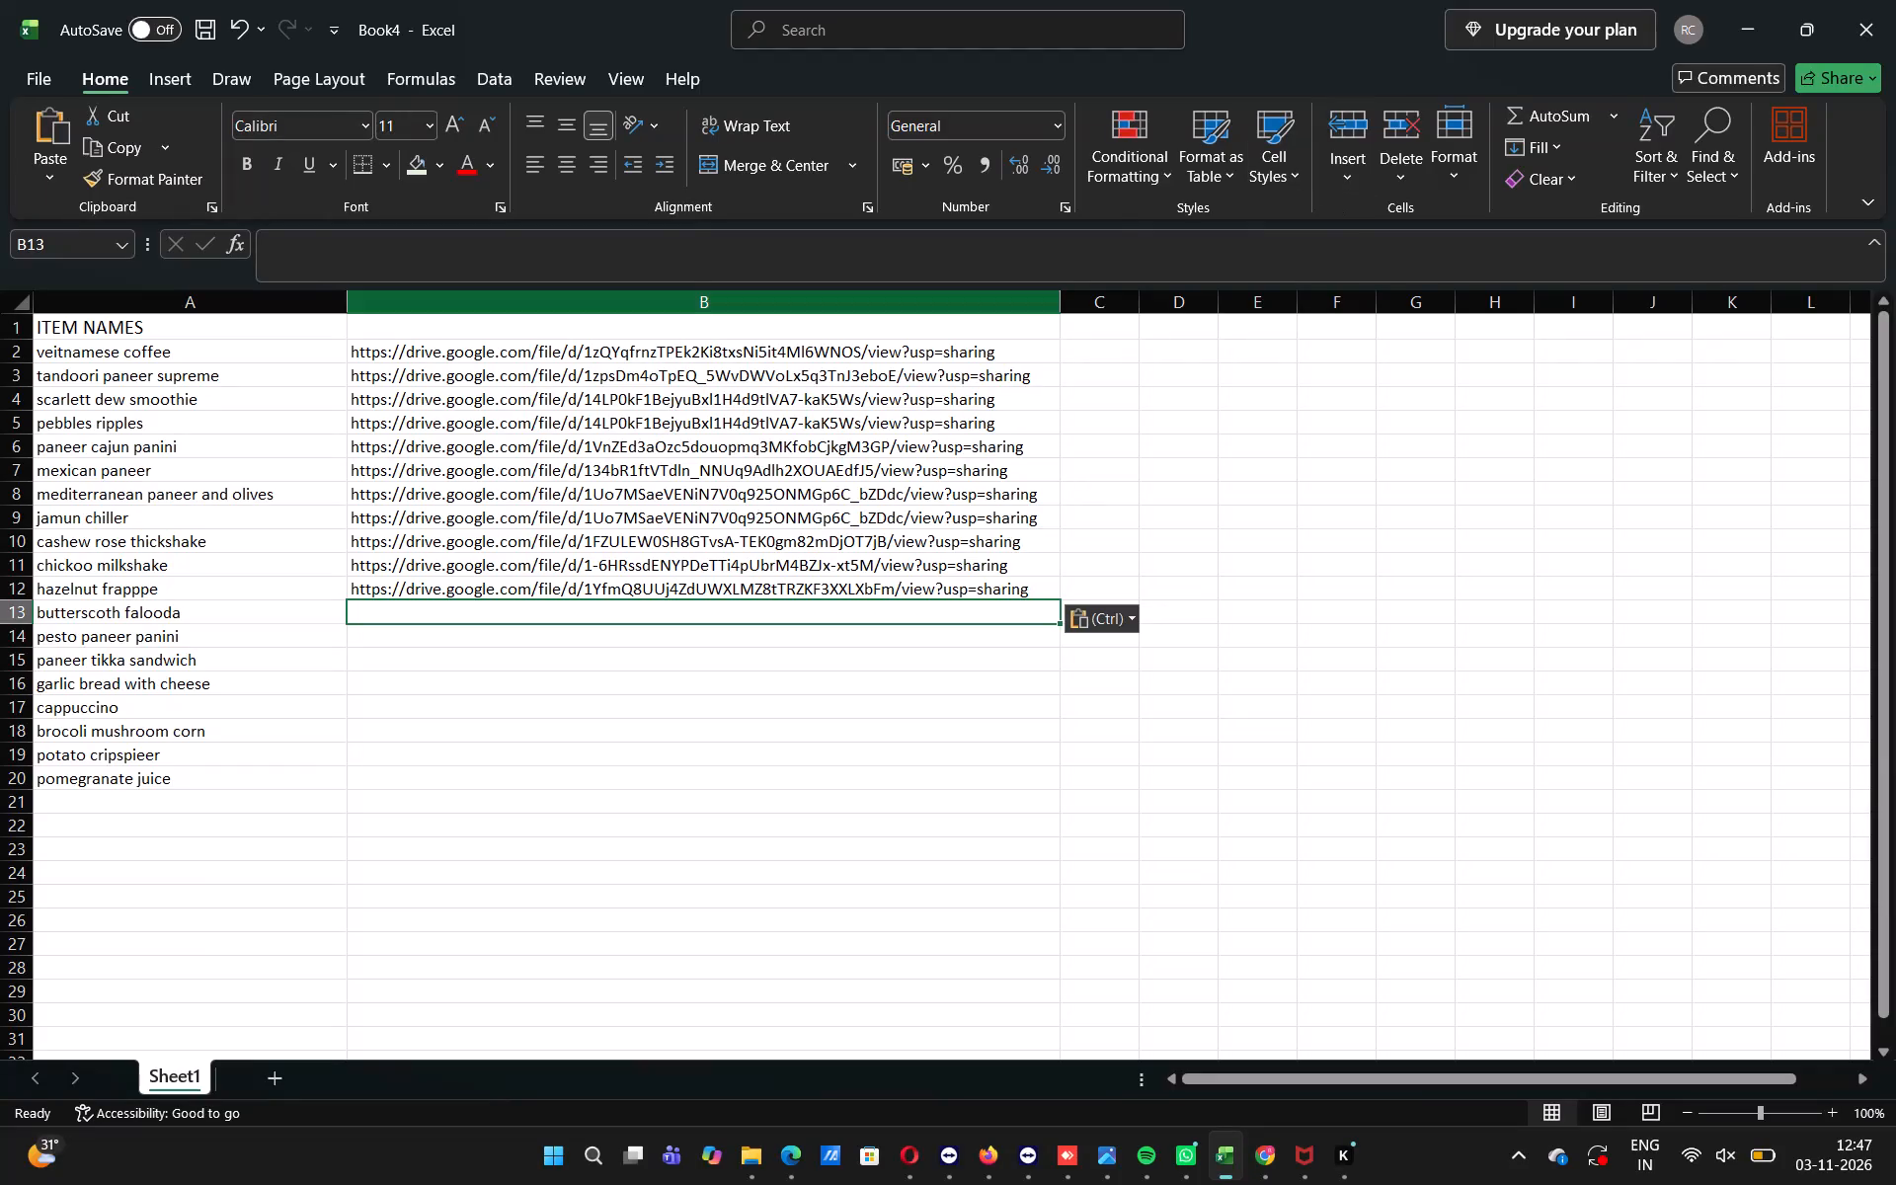
Turn the veitnamese coffee link in cell B2 into an active hyperlink and open it in the browser.
left_click(938, 353)
left_click(938, 353)
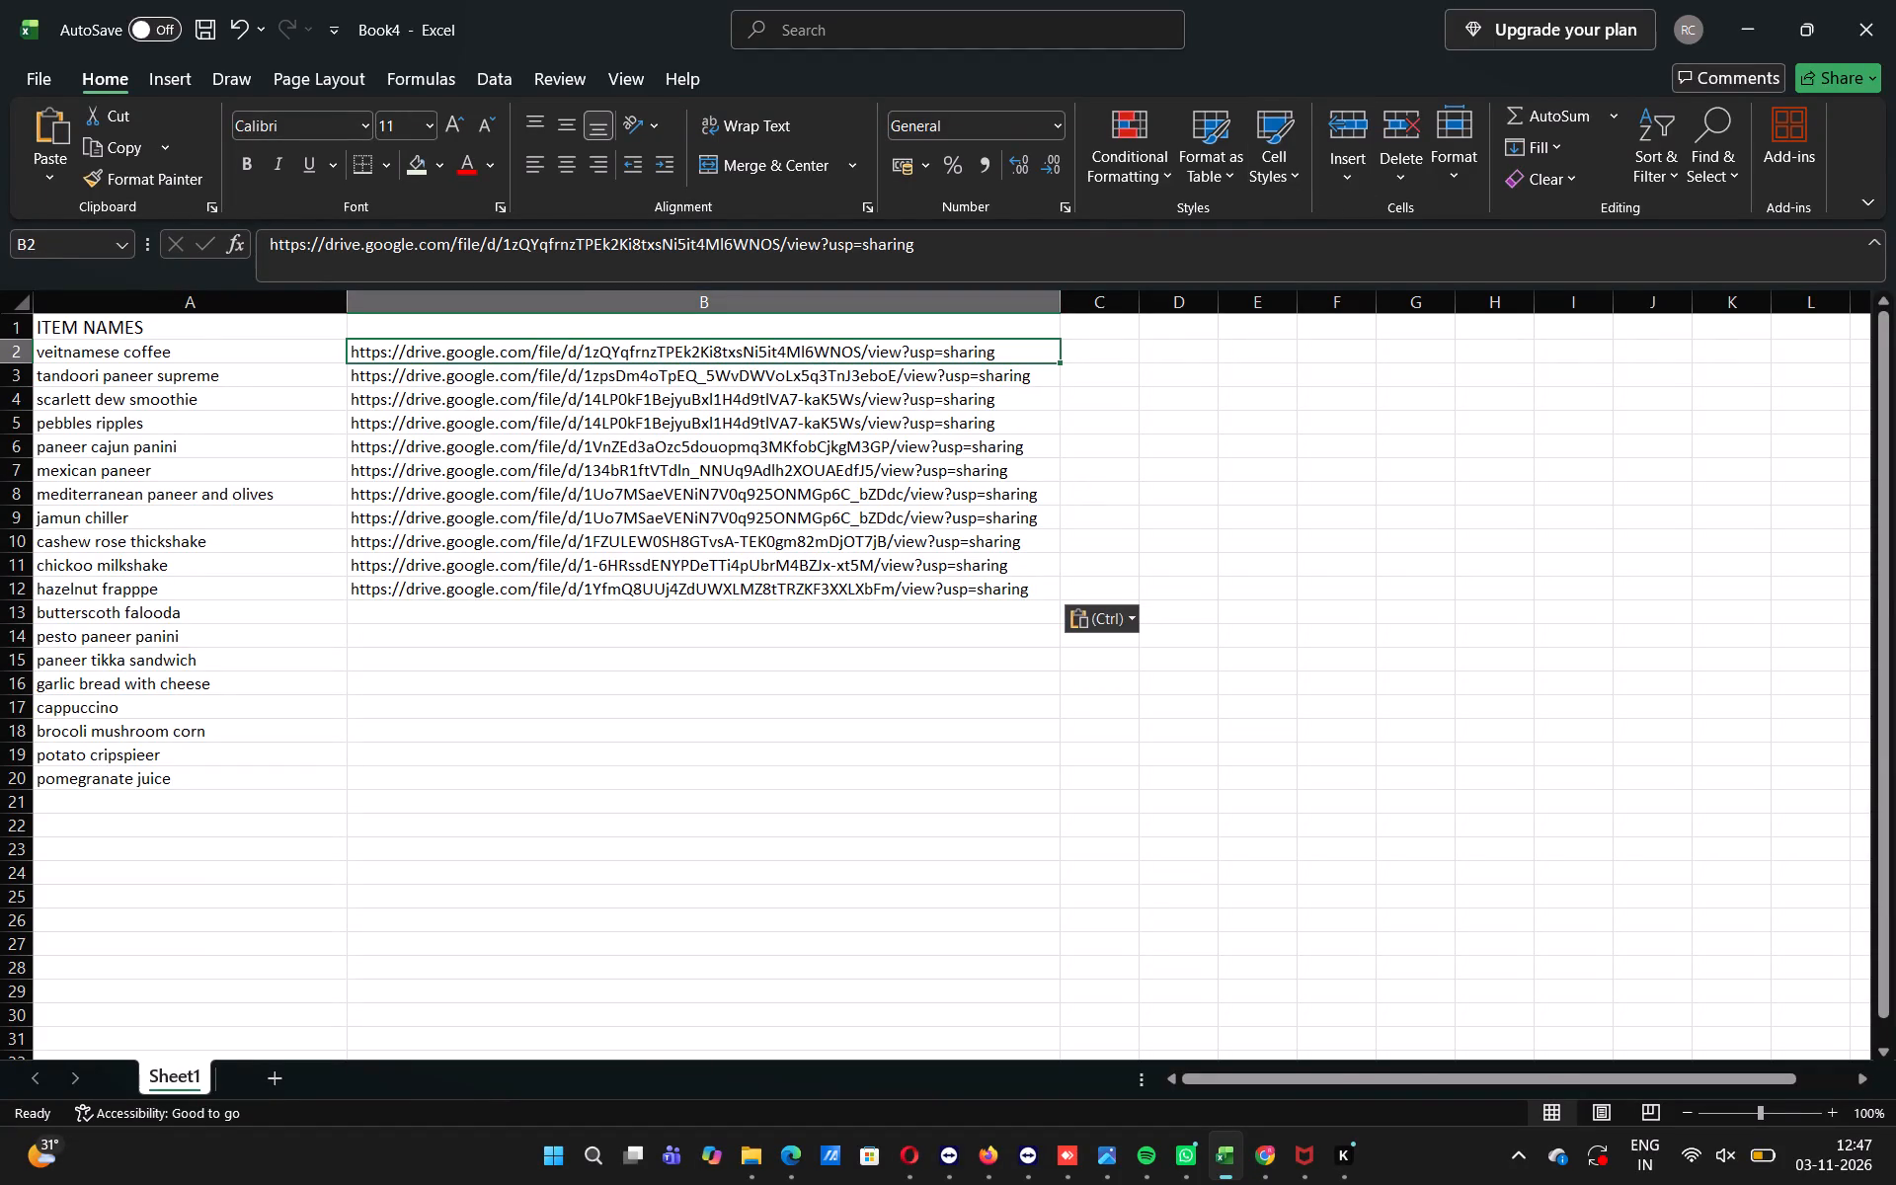
left_click(905, 355)
double_click(905, 355)
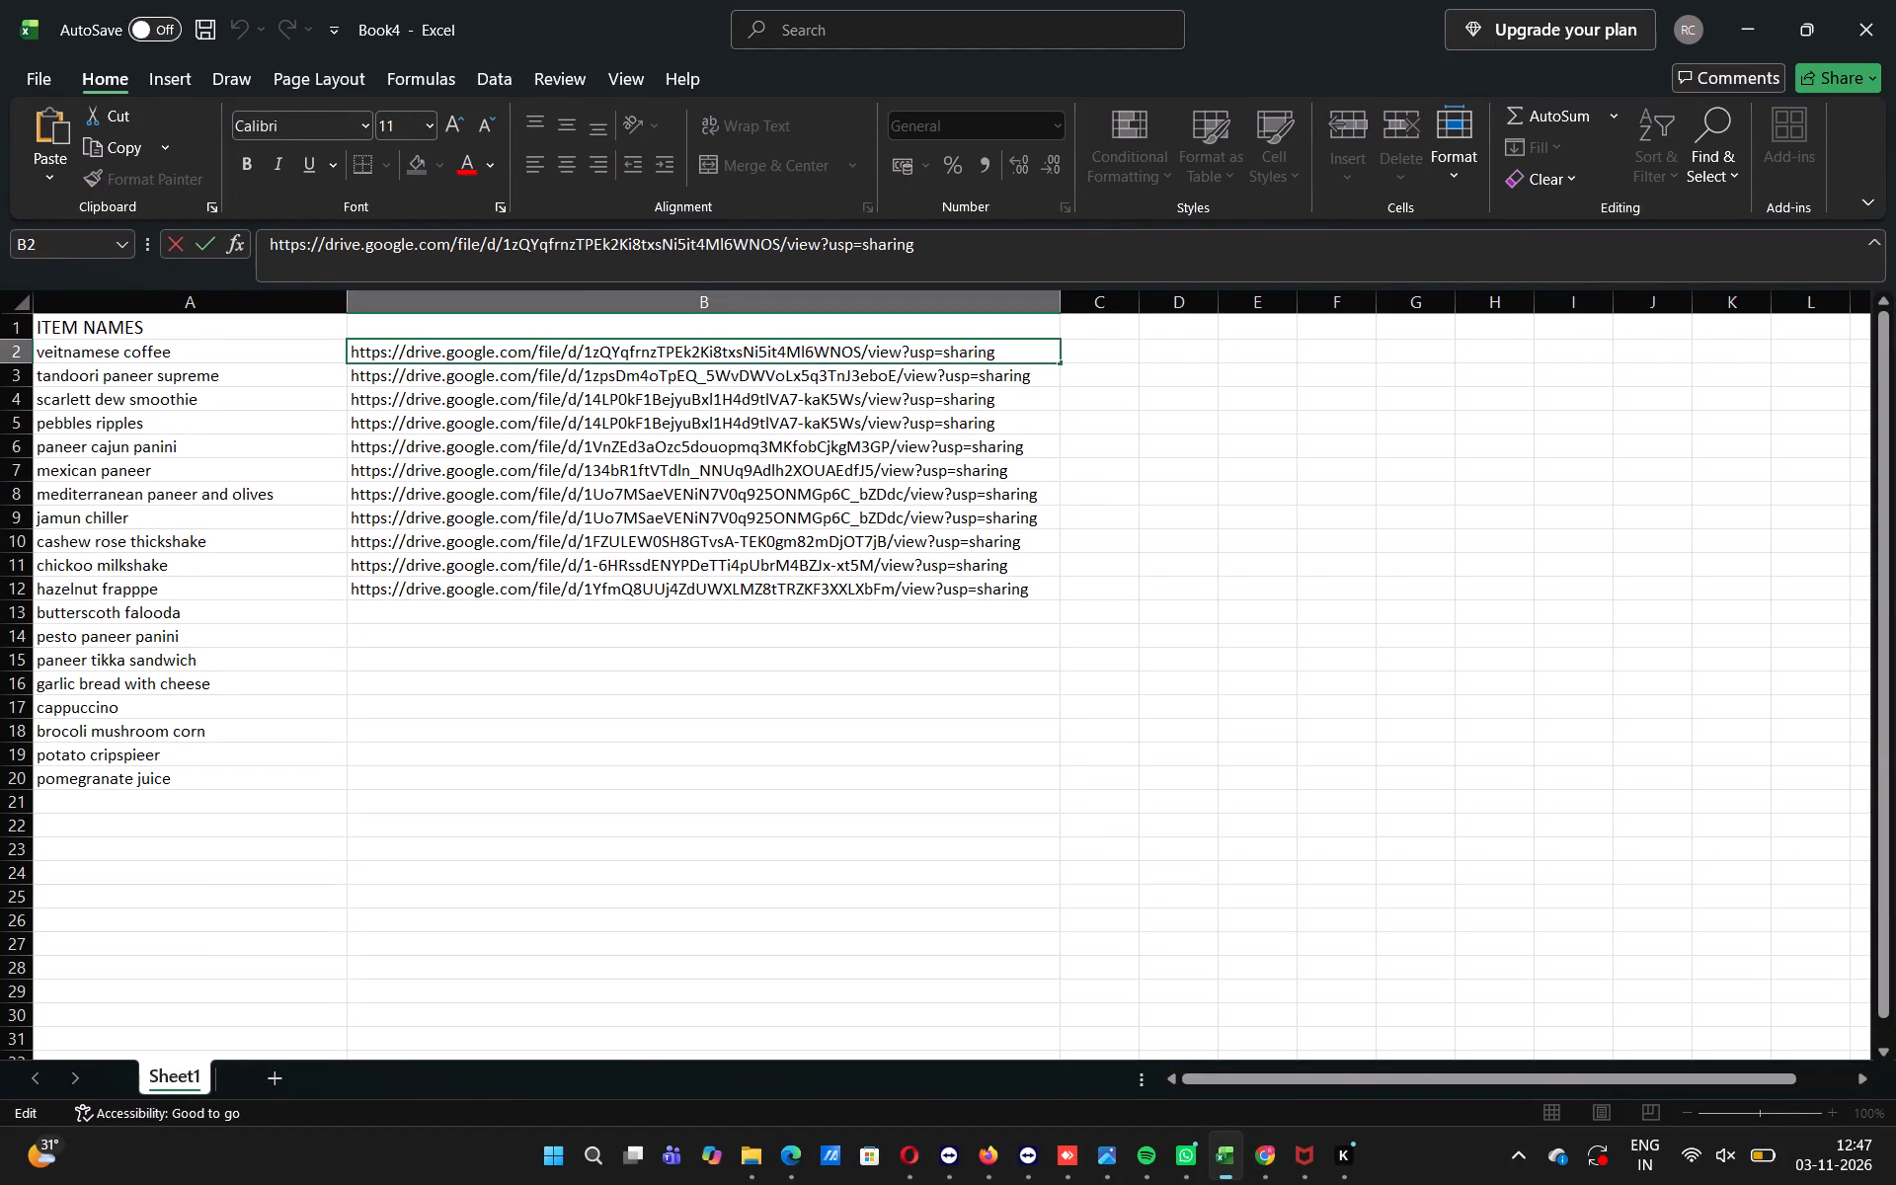
left_click(1007, 361)
left_click(857, 651)
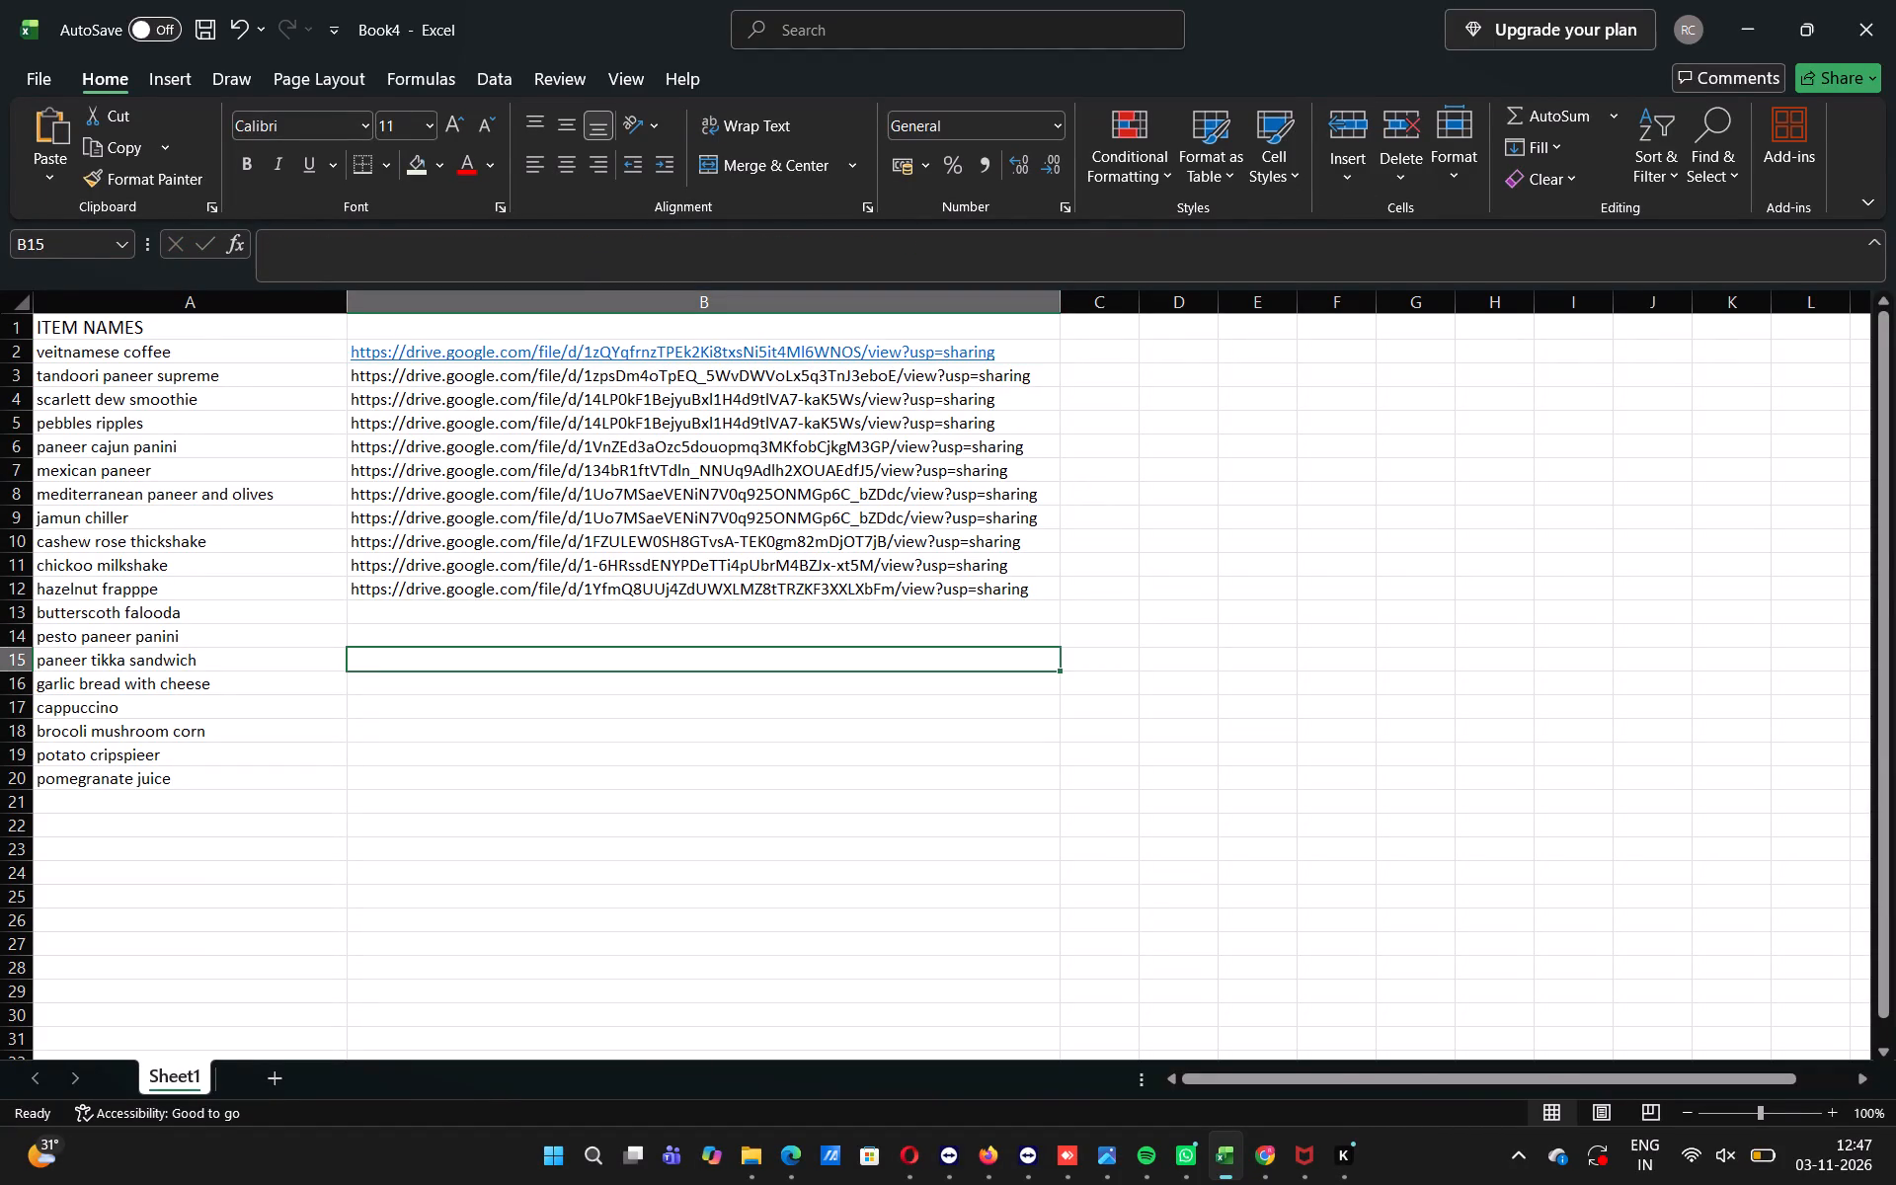
left_click(887, 355)
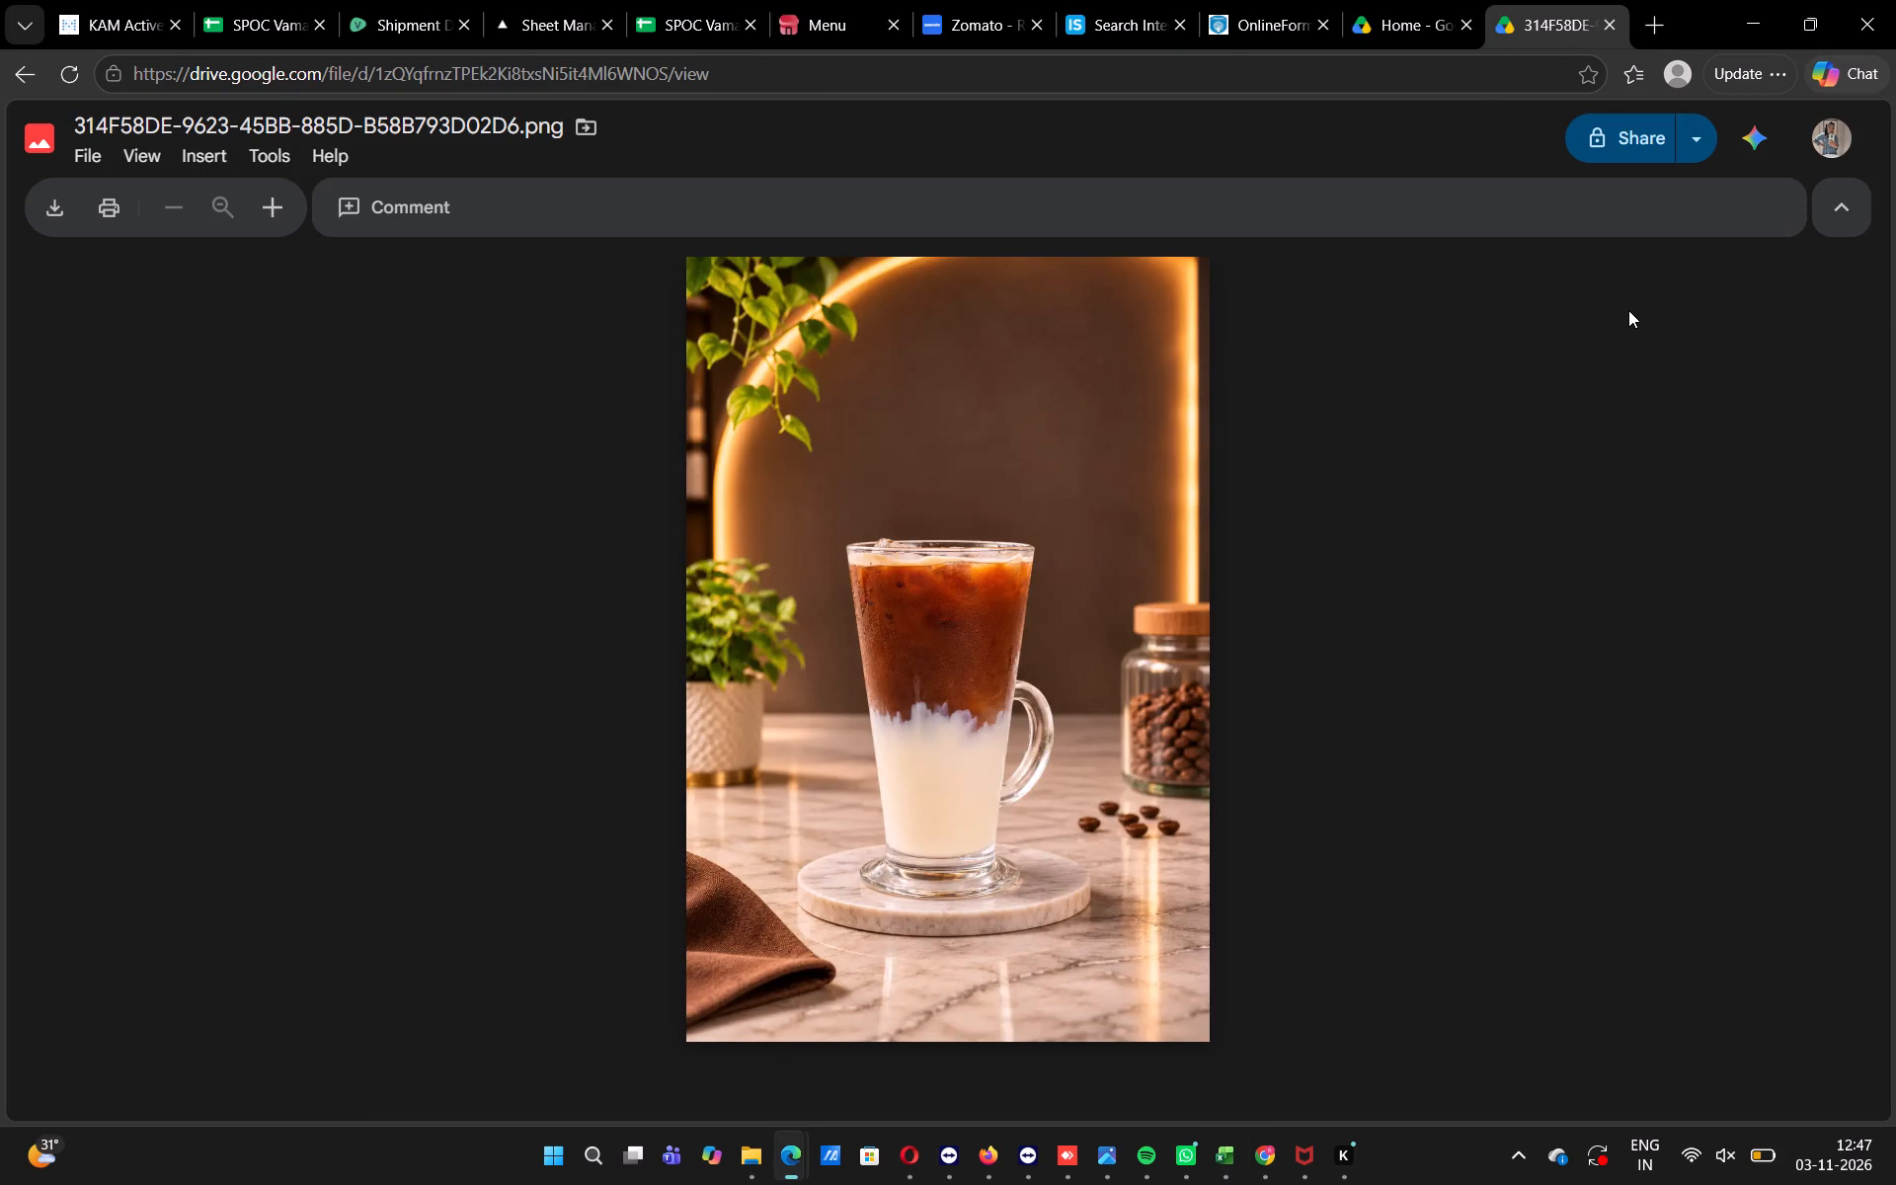
Set the veitnamese coffee image's general access to Anyone with the link in its Drive sharing settings.
left_click(1694, 141)
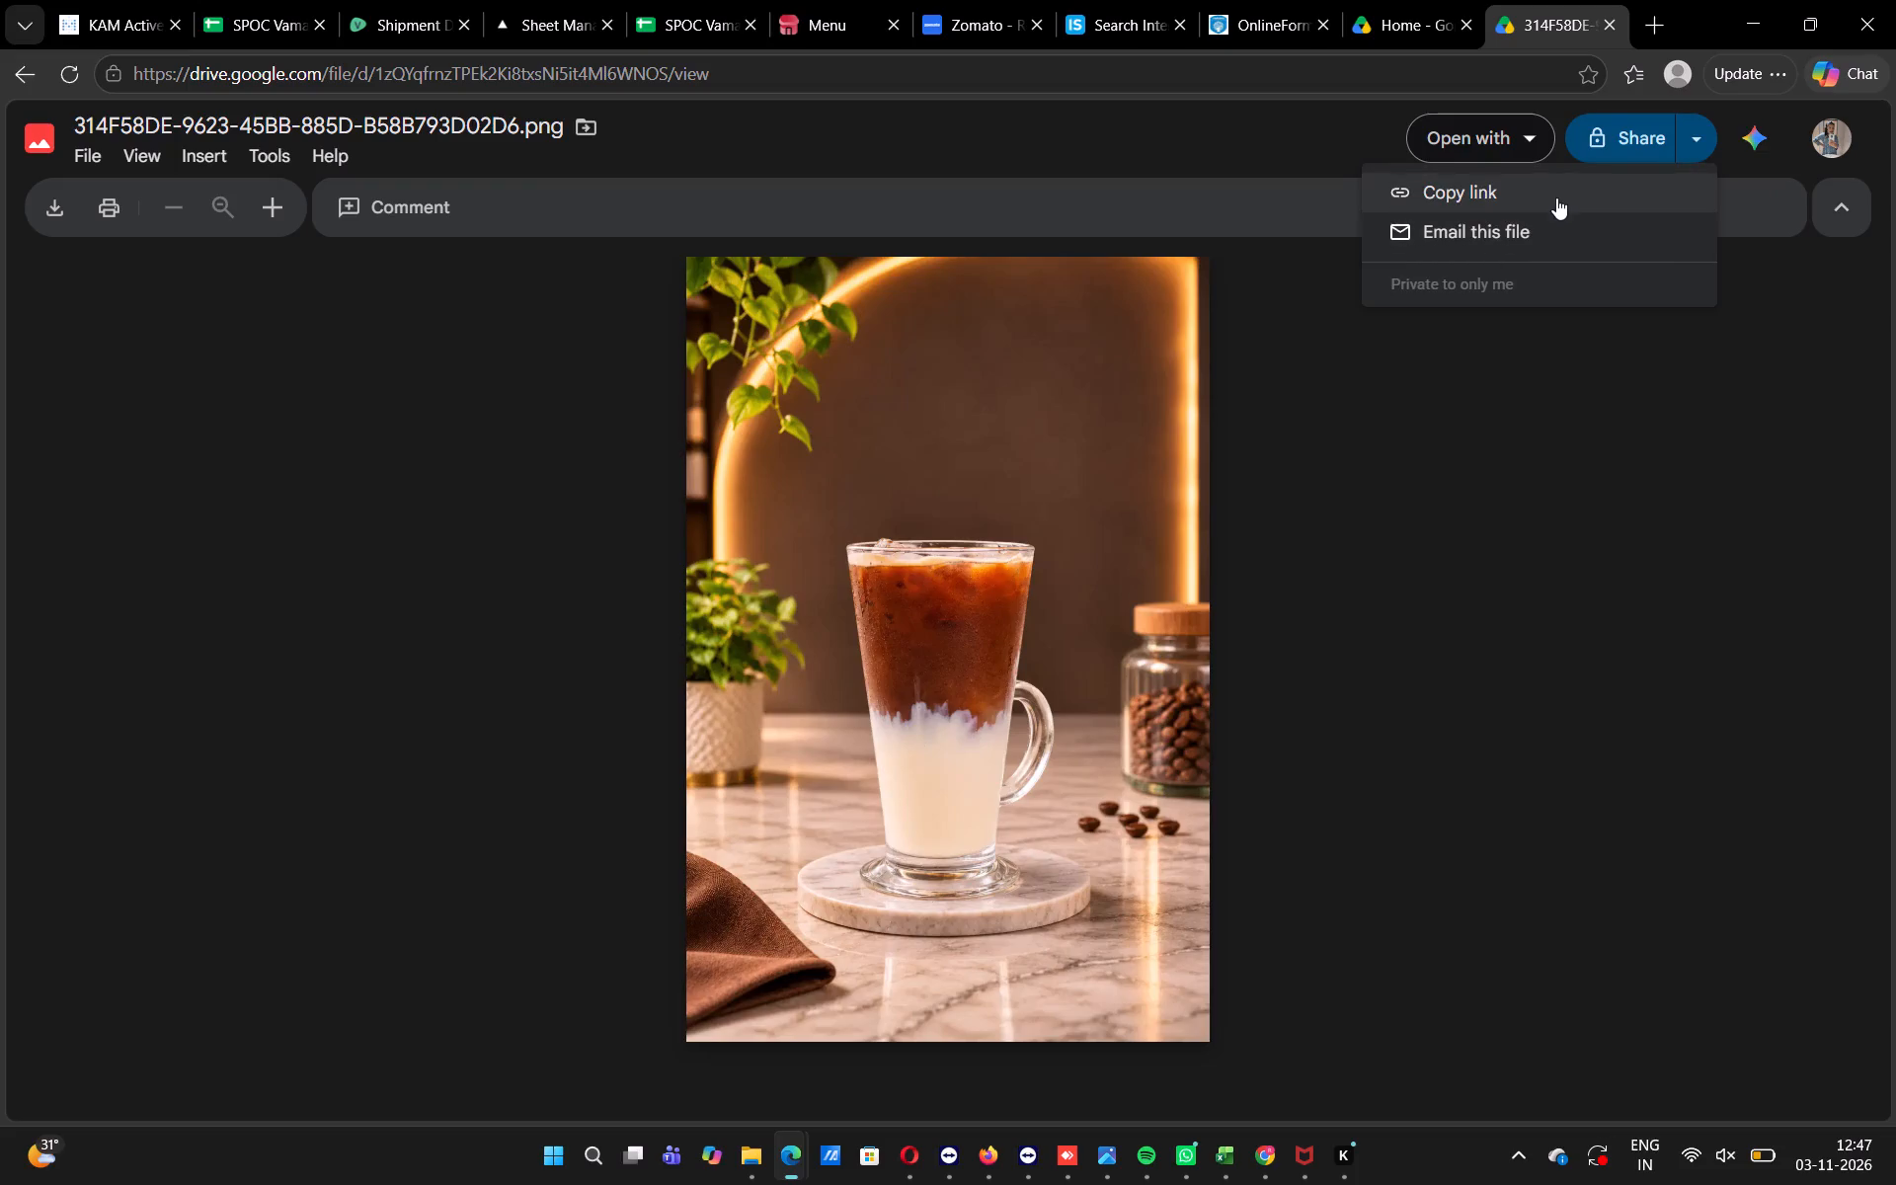
left_click(1597, 145)
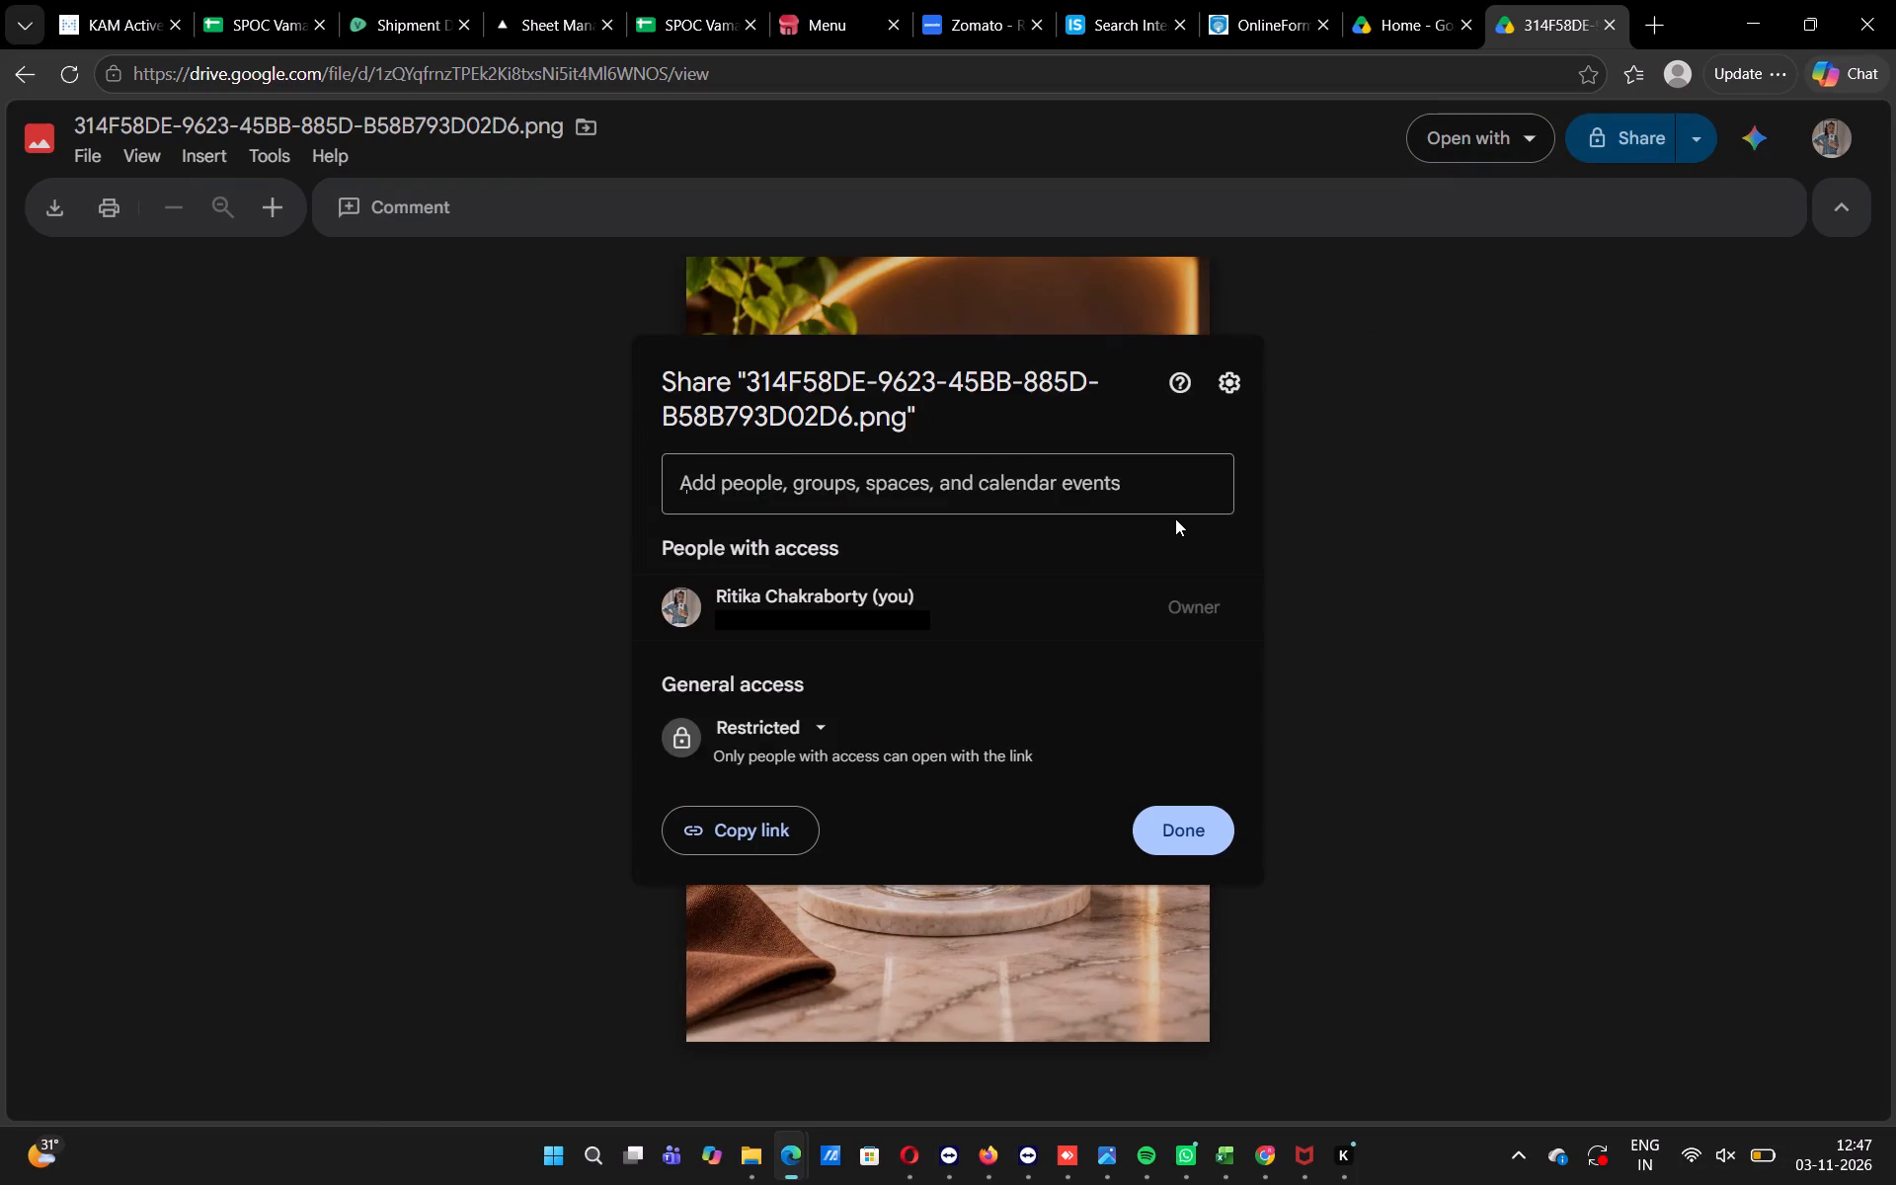
left_click(928, 747)
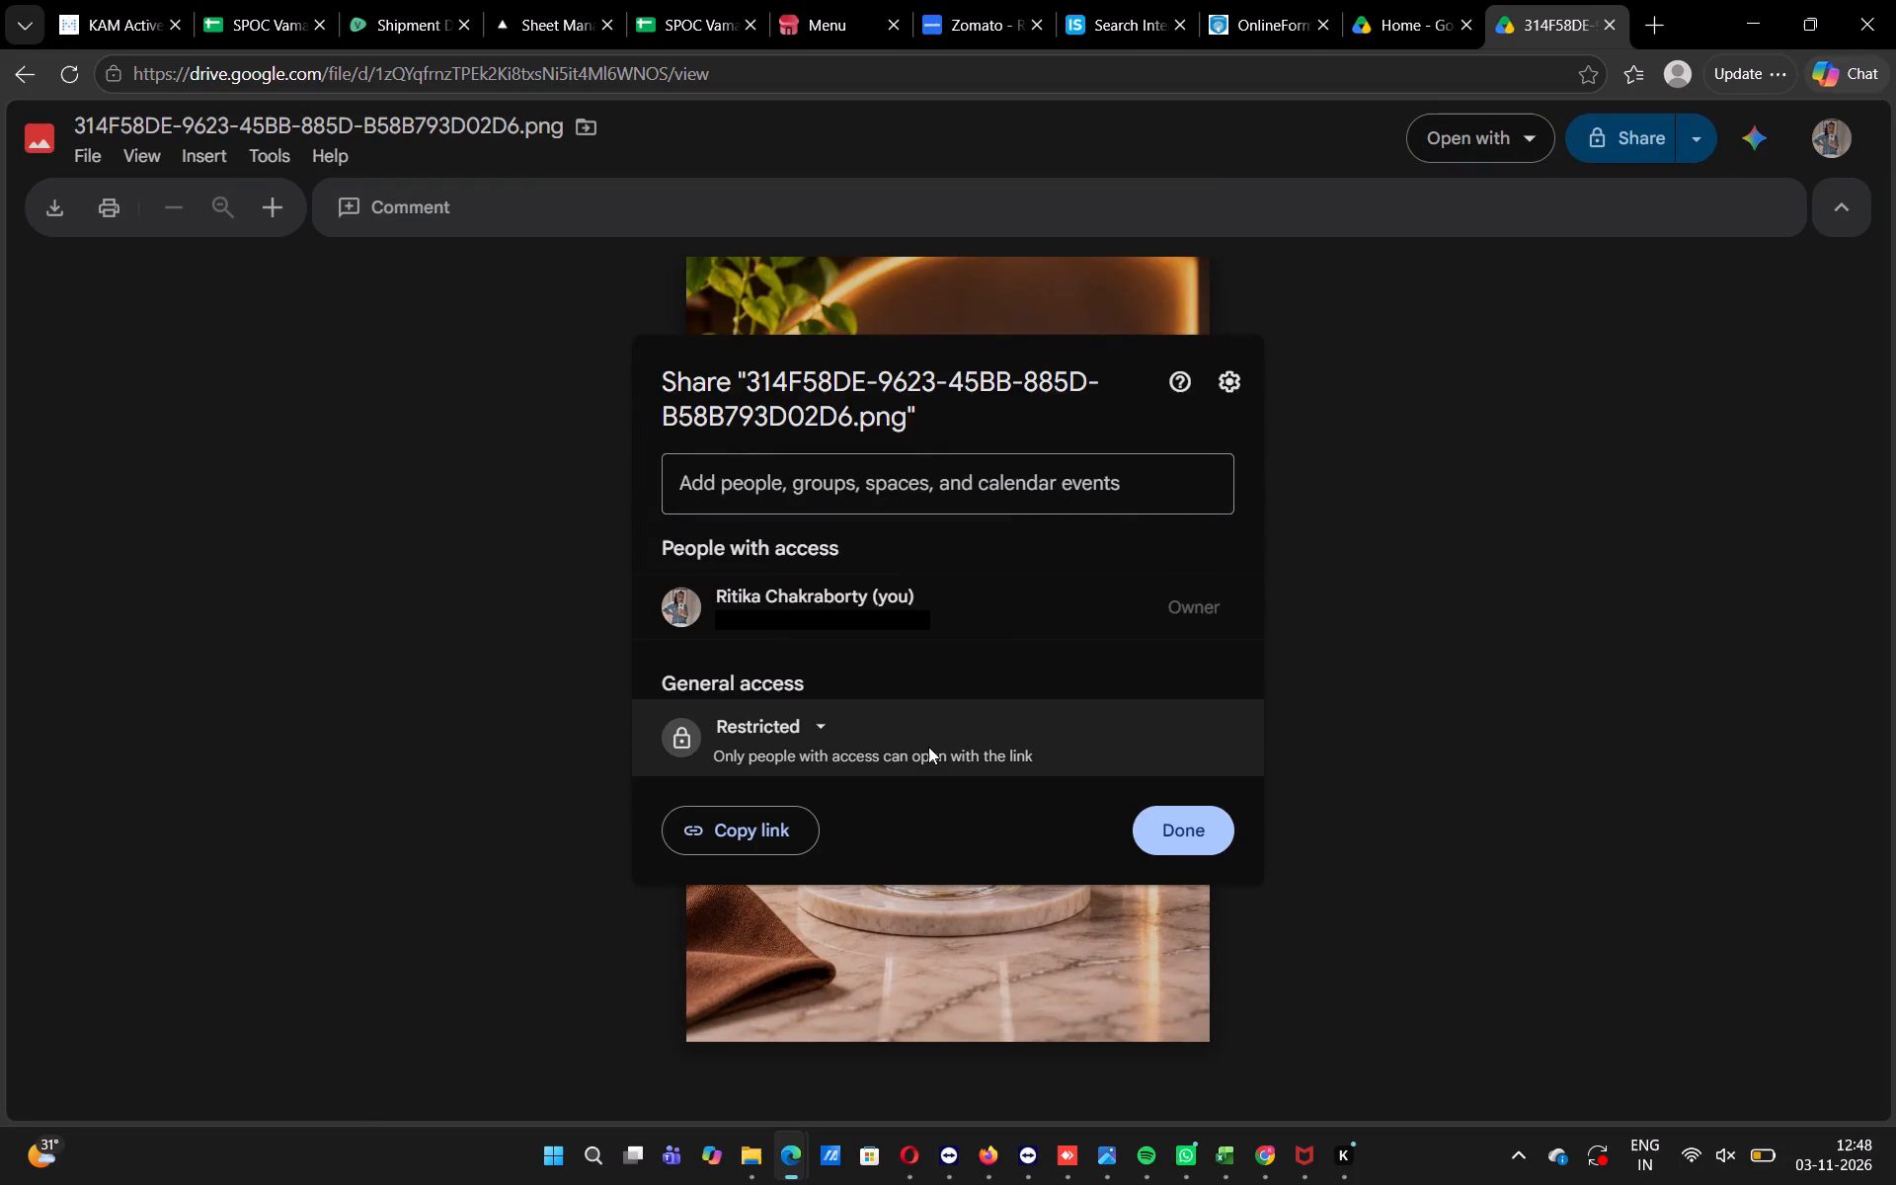
left_click(826, 728)
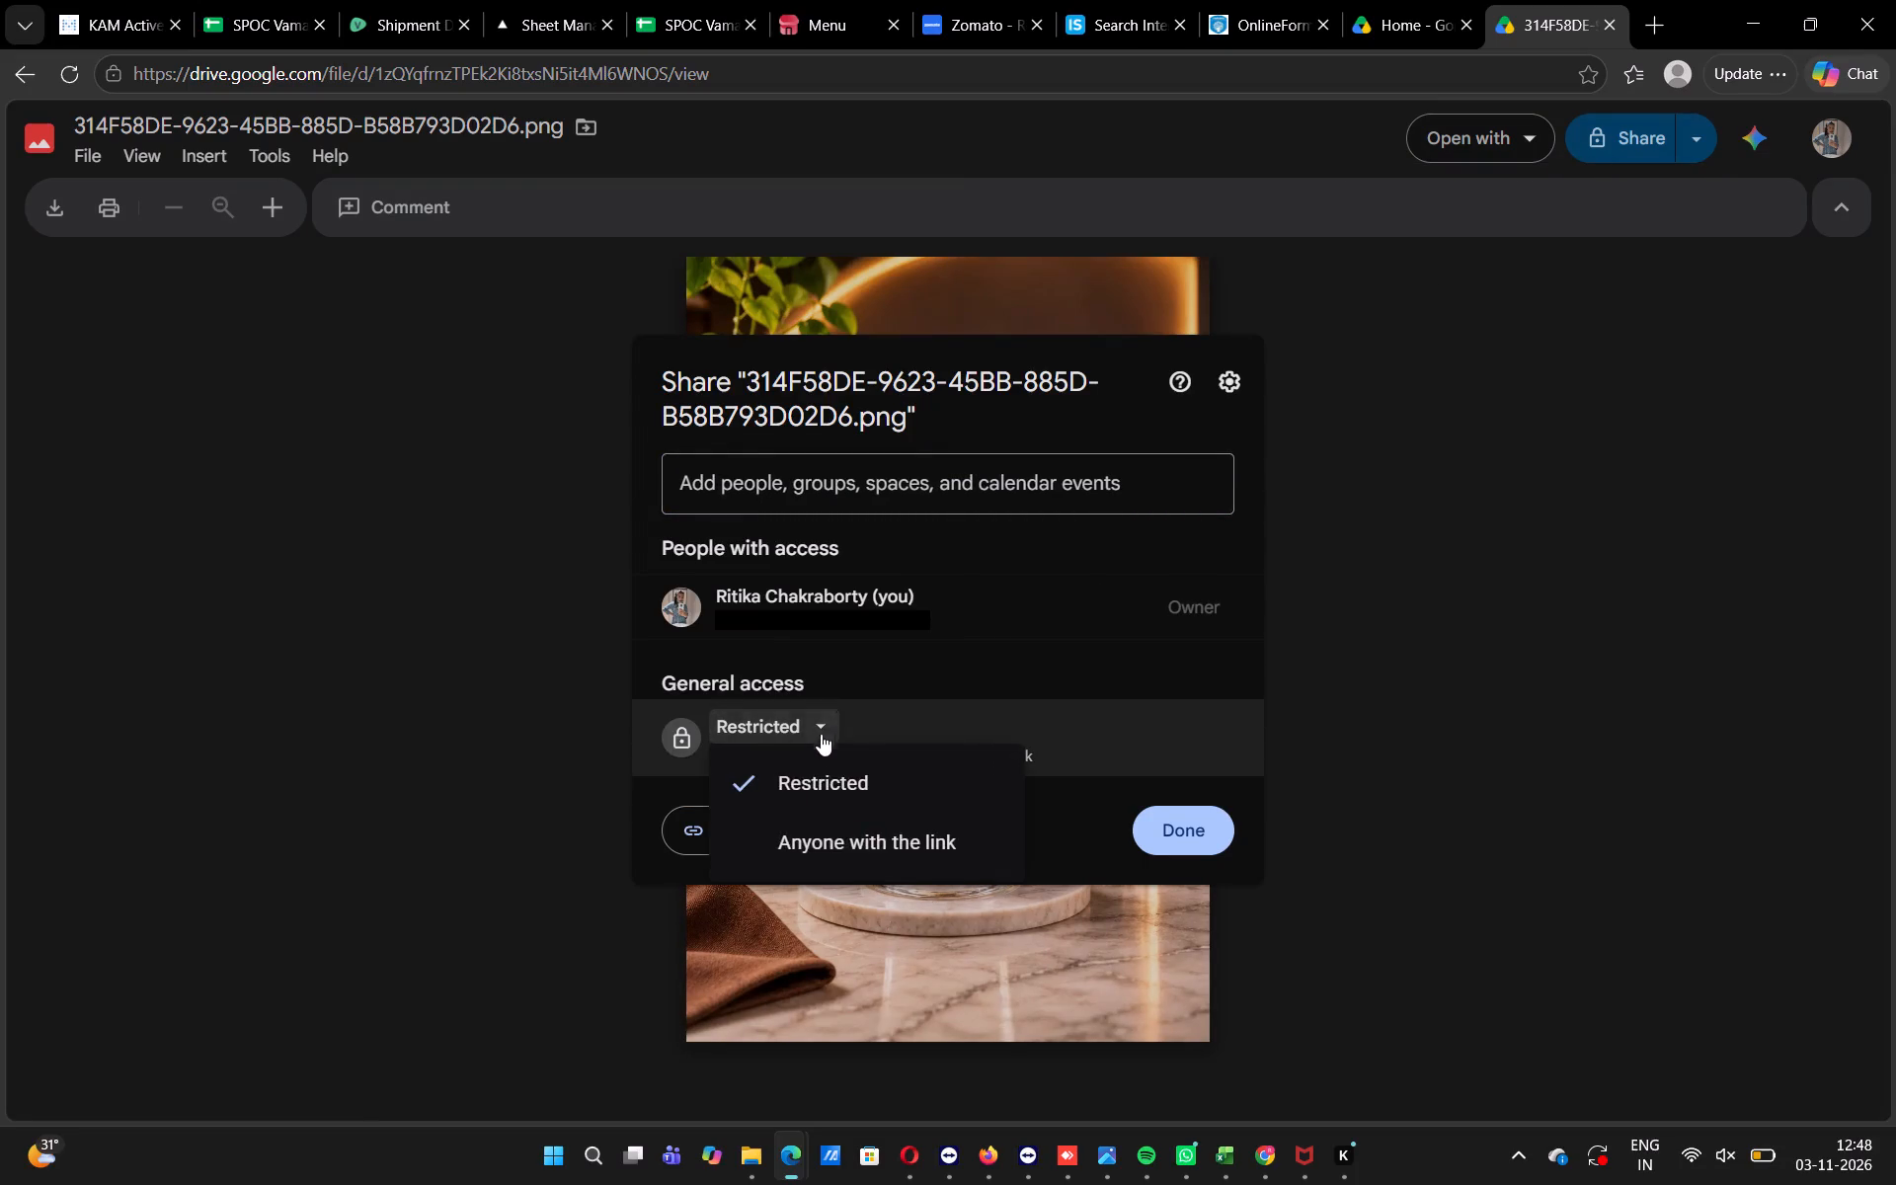
left_click(769, 830)
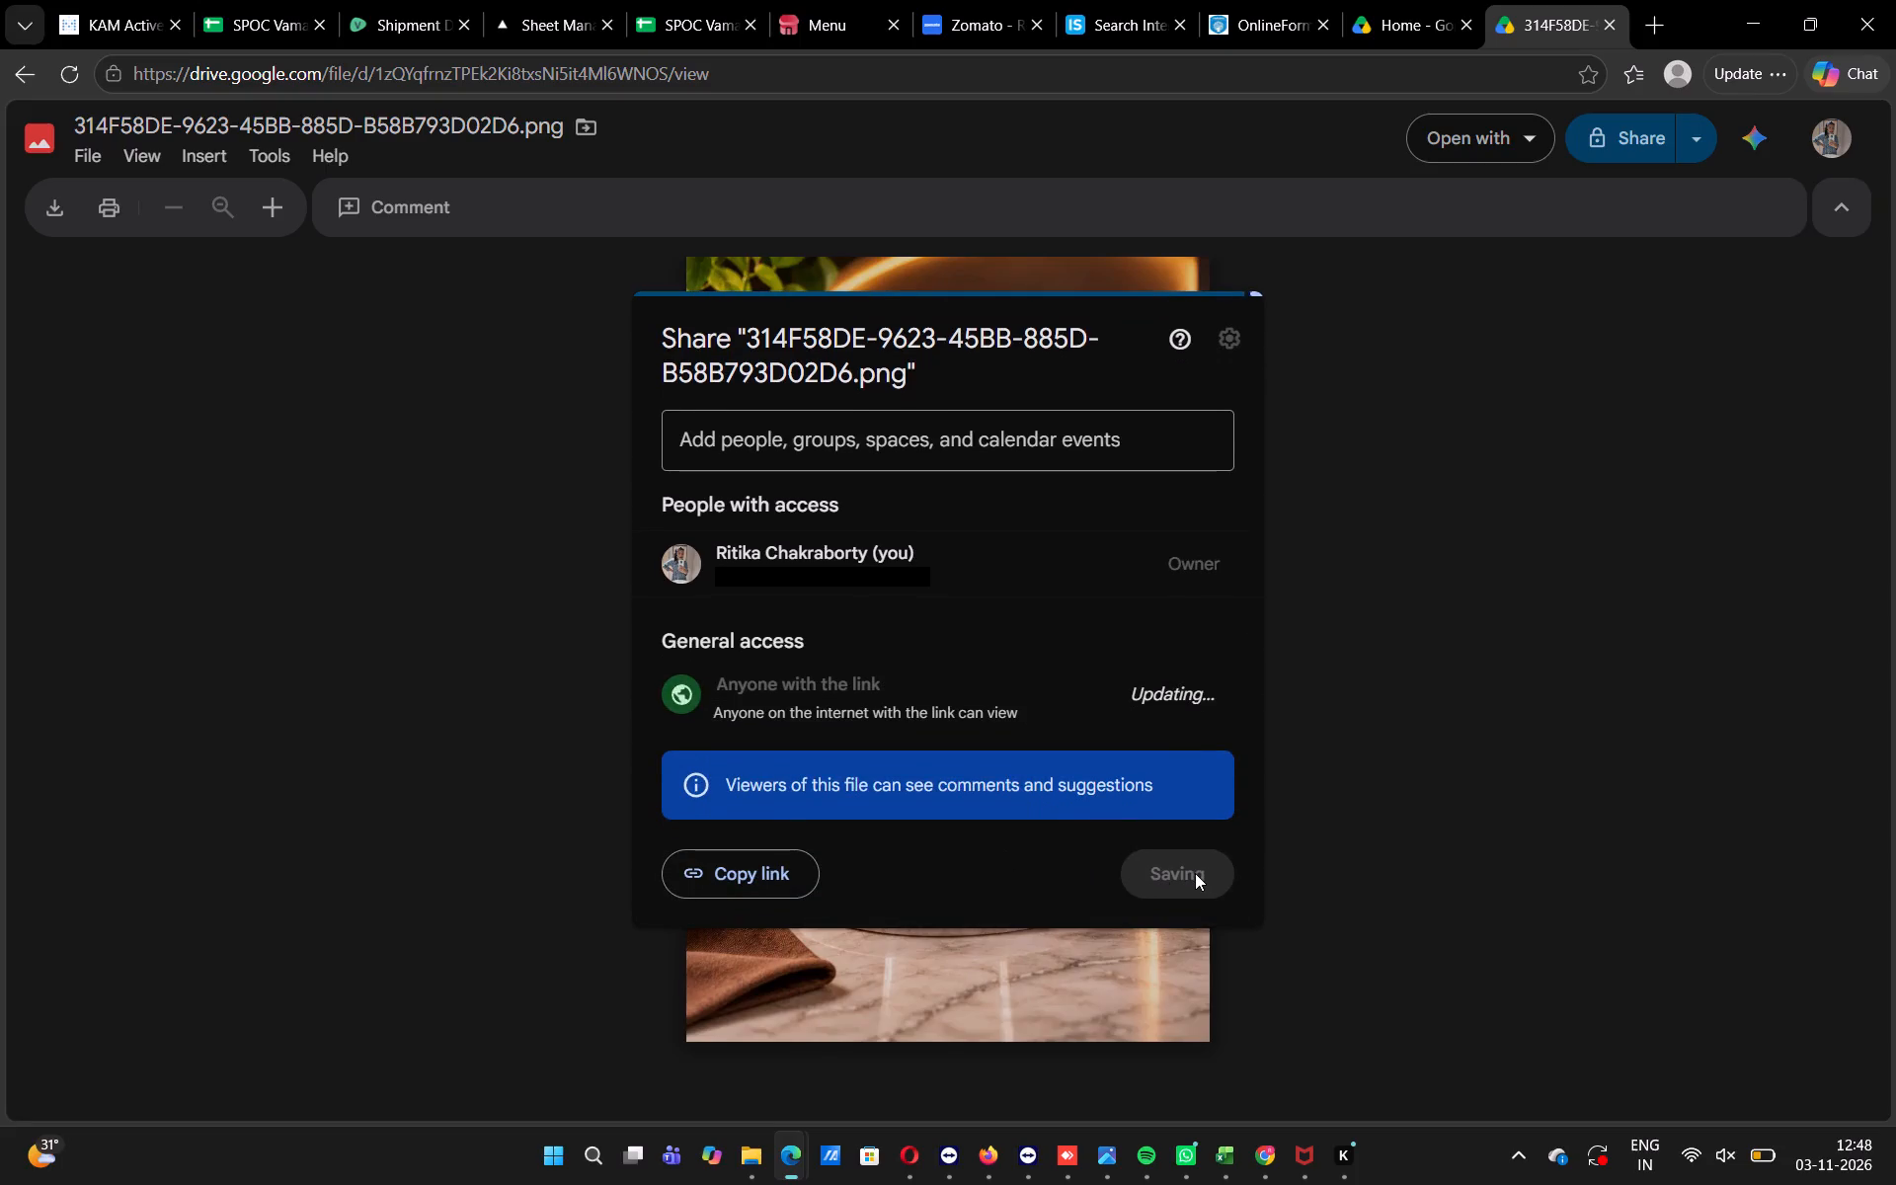
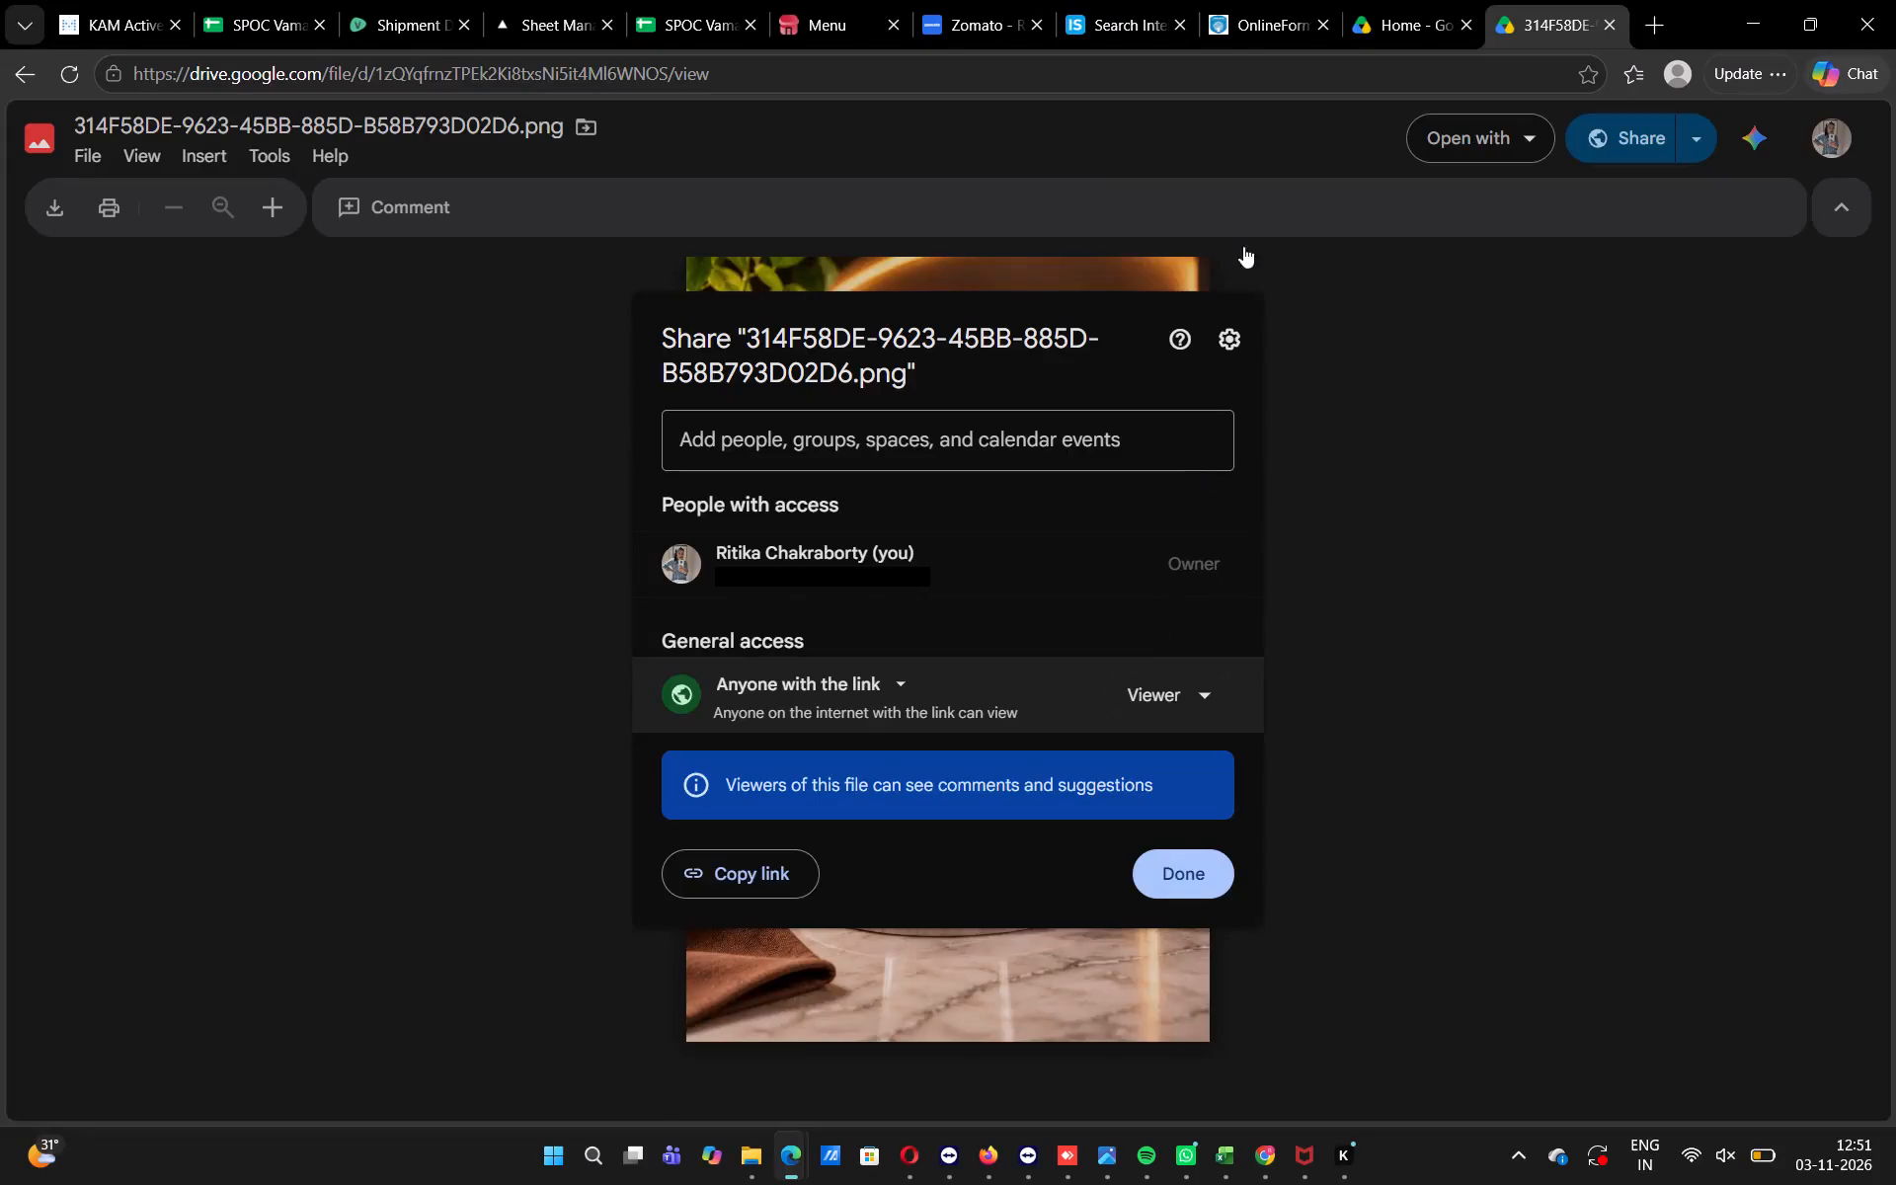
Go back to the Drive home page and close the preview of WhatsApp Image 2026-11-03 at 12.23.19 PM (1).jpeg.
left_click(1402, 5)
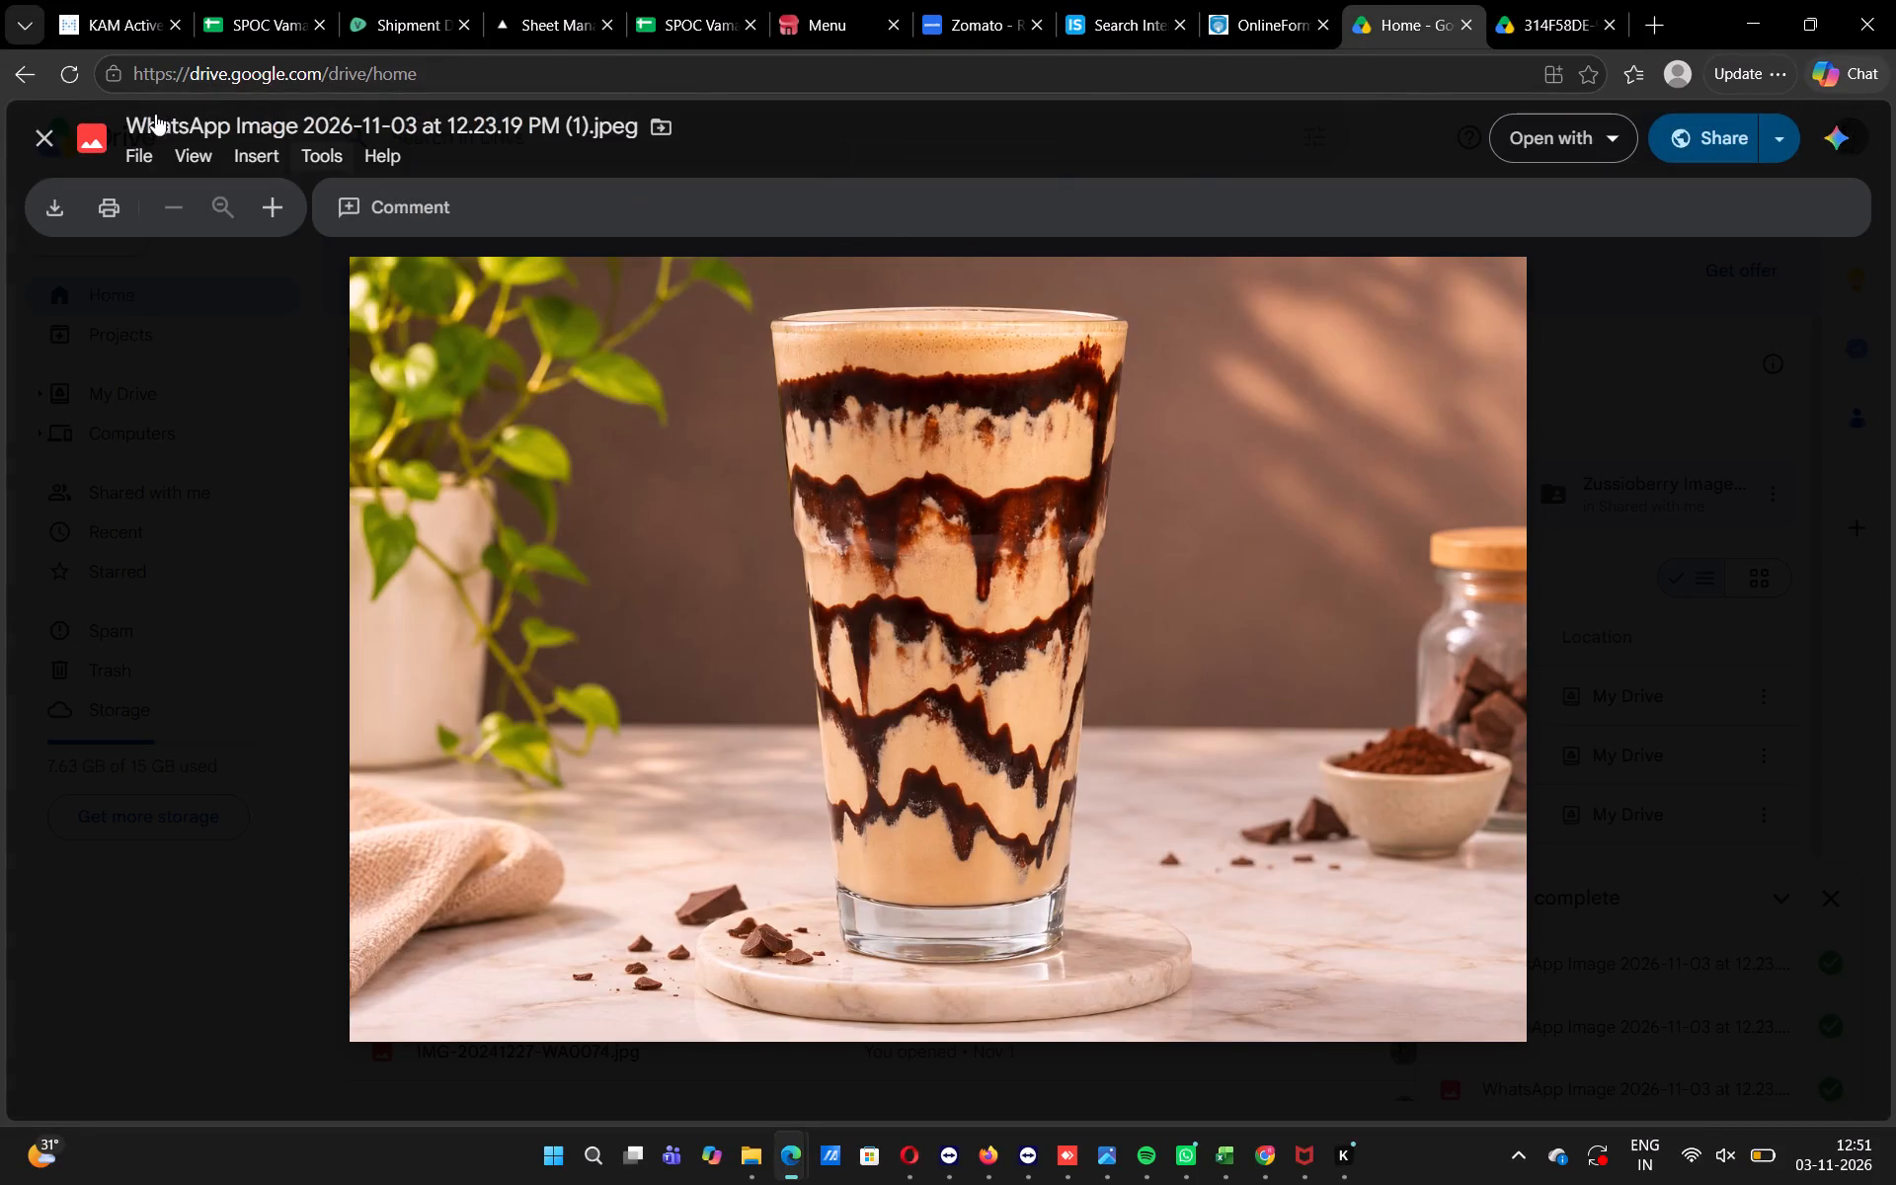
left_click(39, 128)
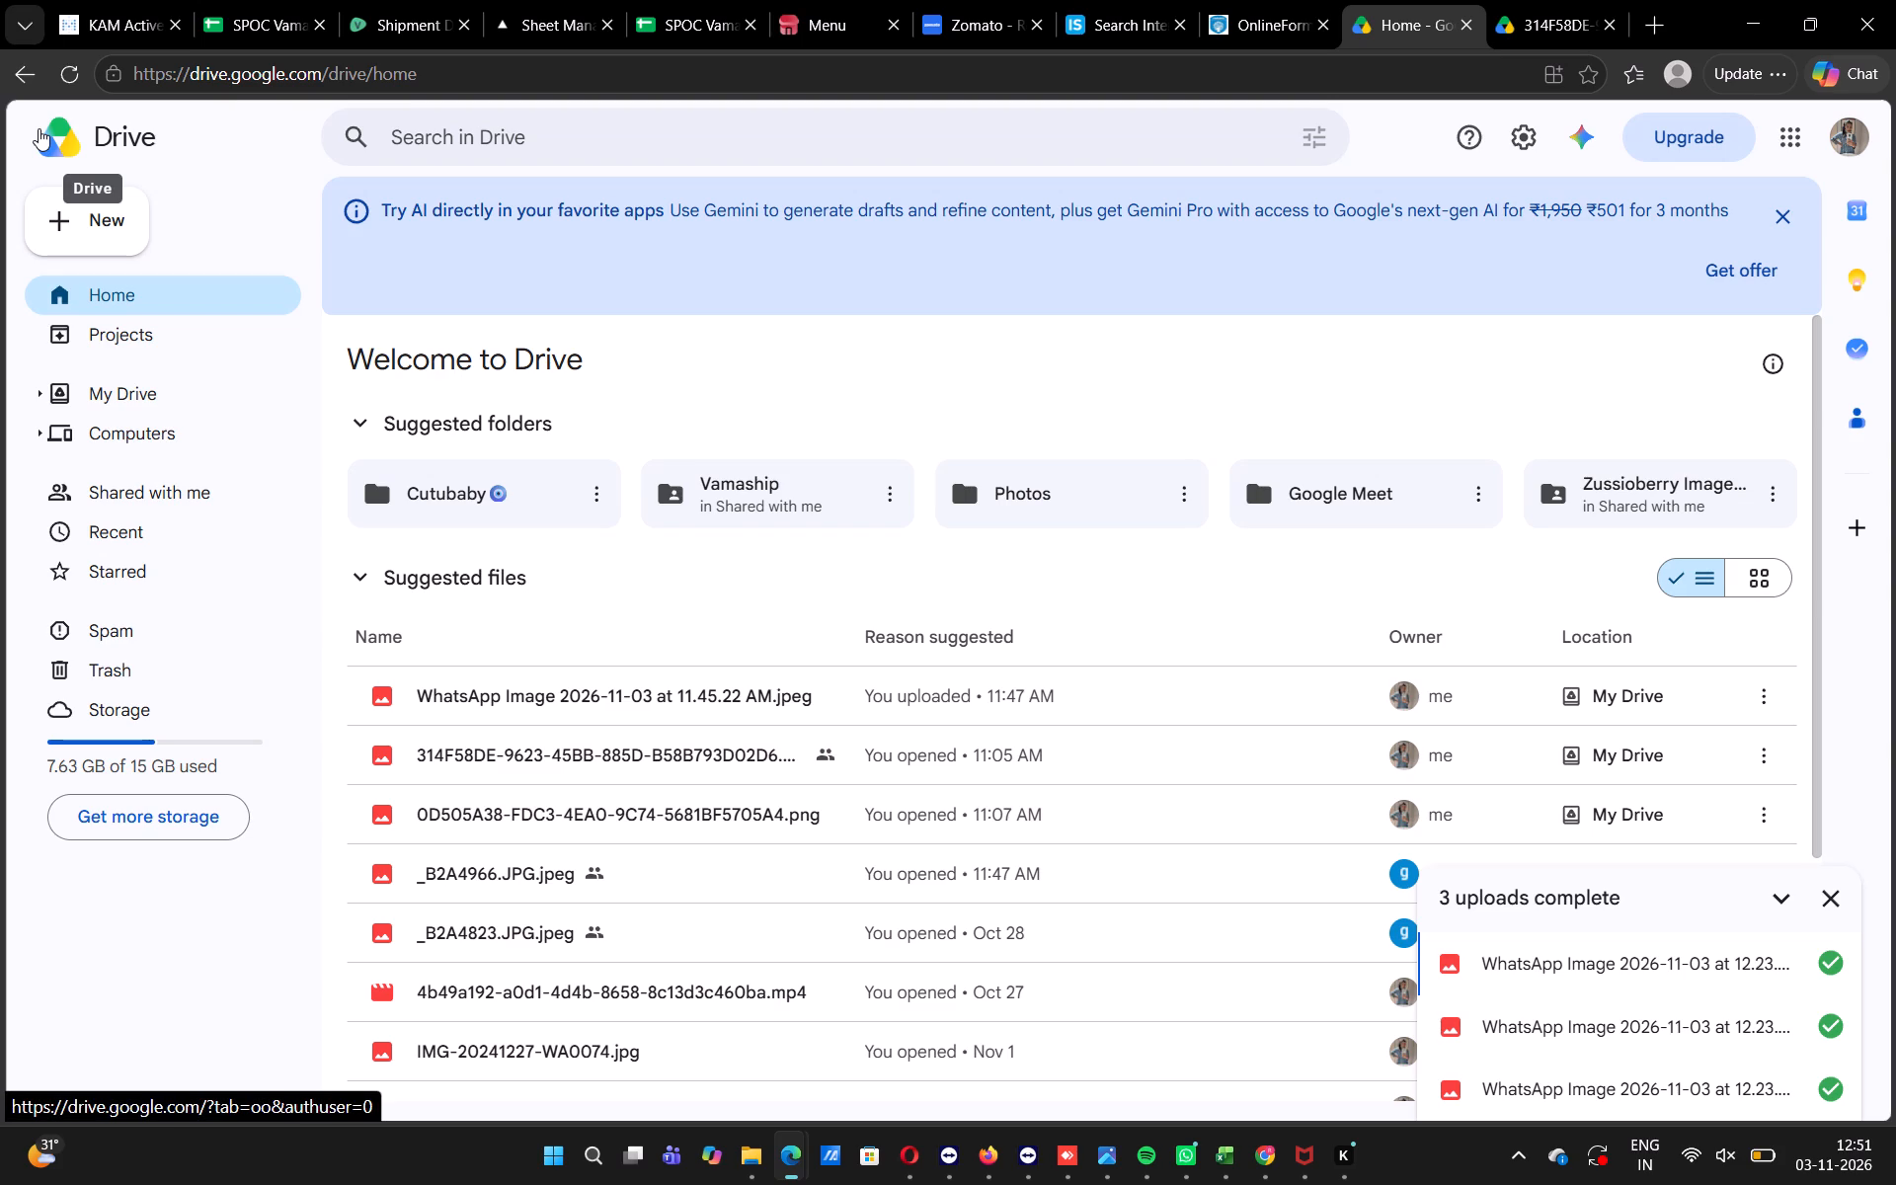
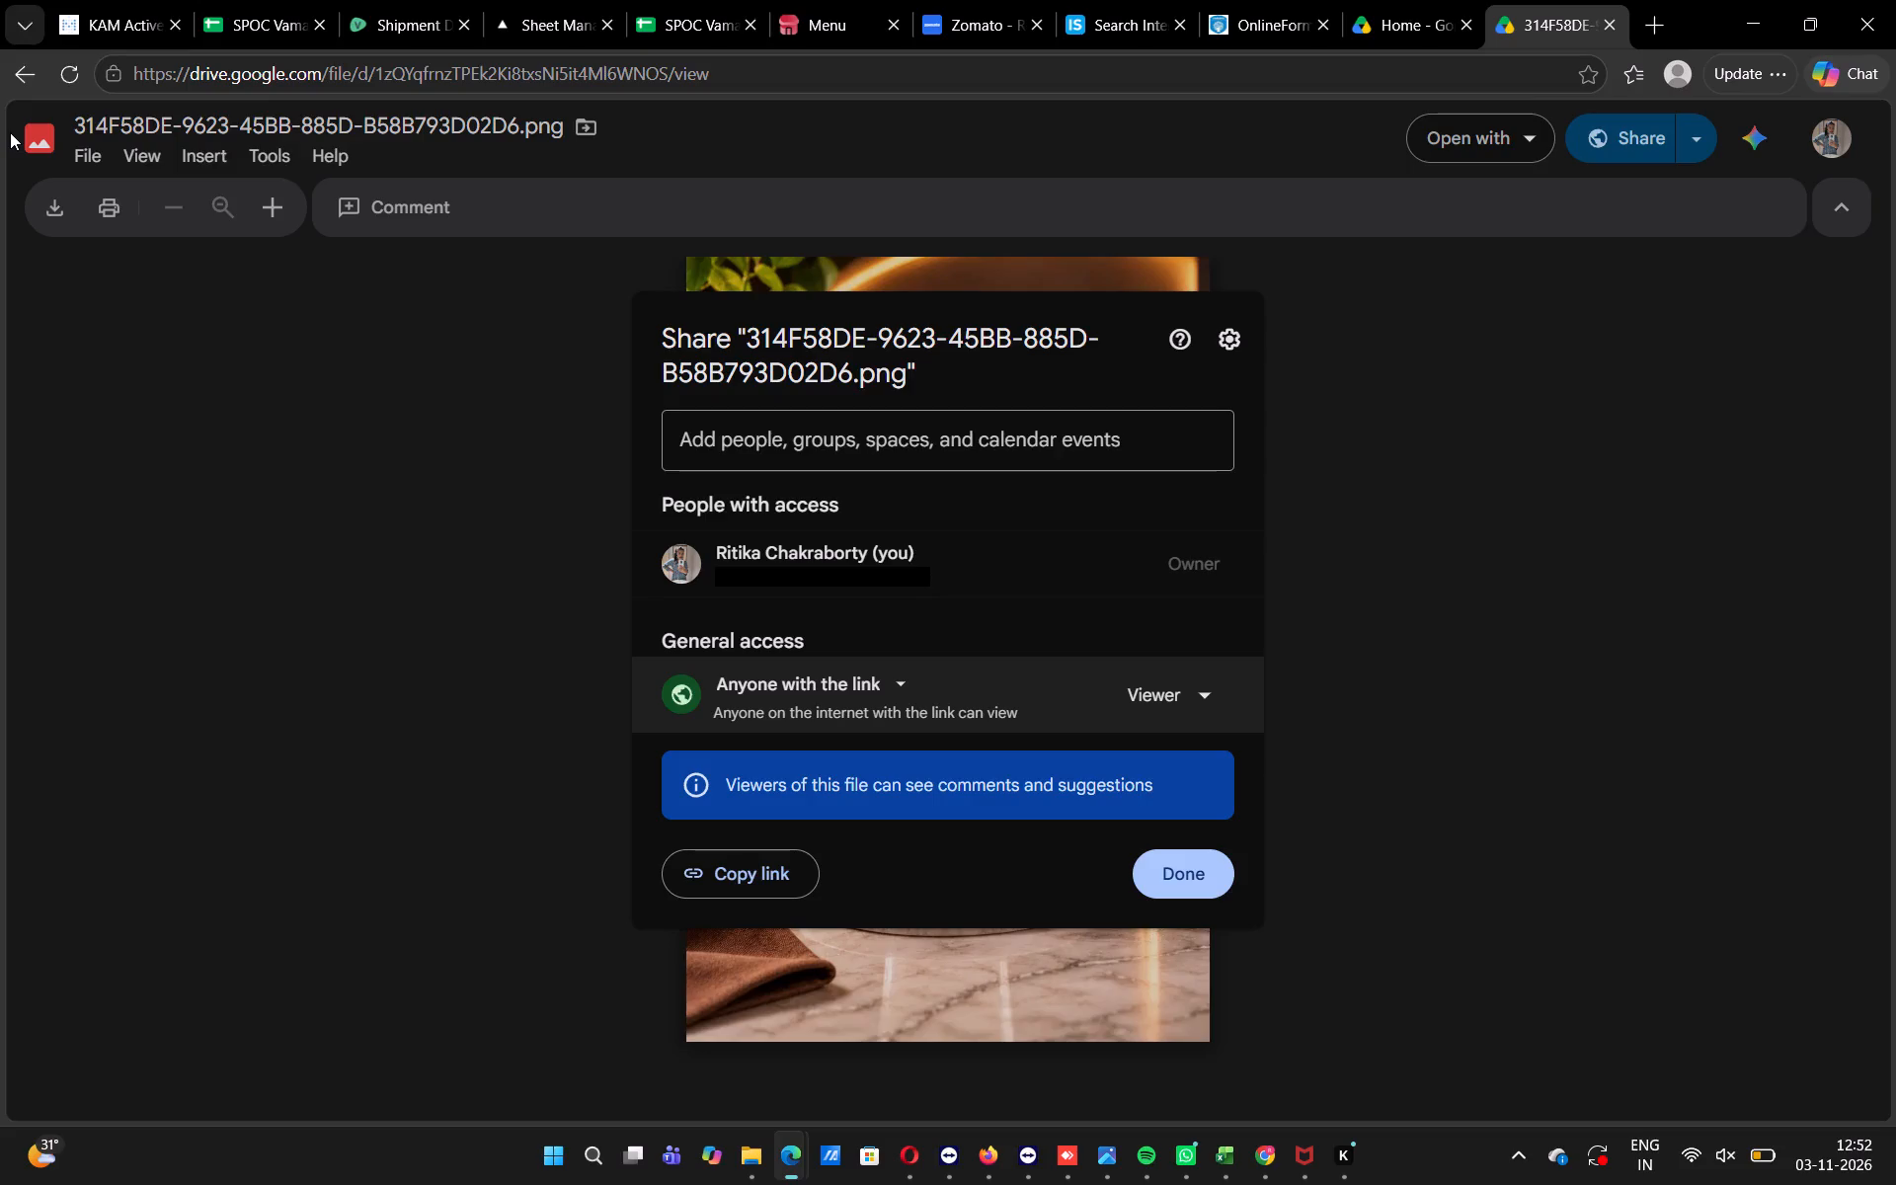
Leave the sharing settings of 314F58DE-9623-45BB-885D-B58B793D02D6.png and return to the previously visited page.
left_click(23, 75)
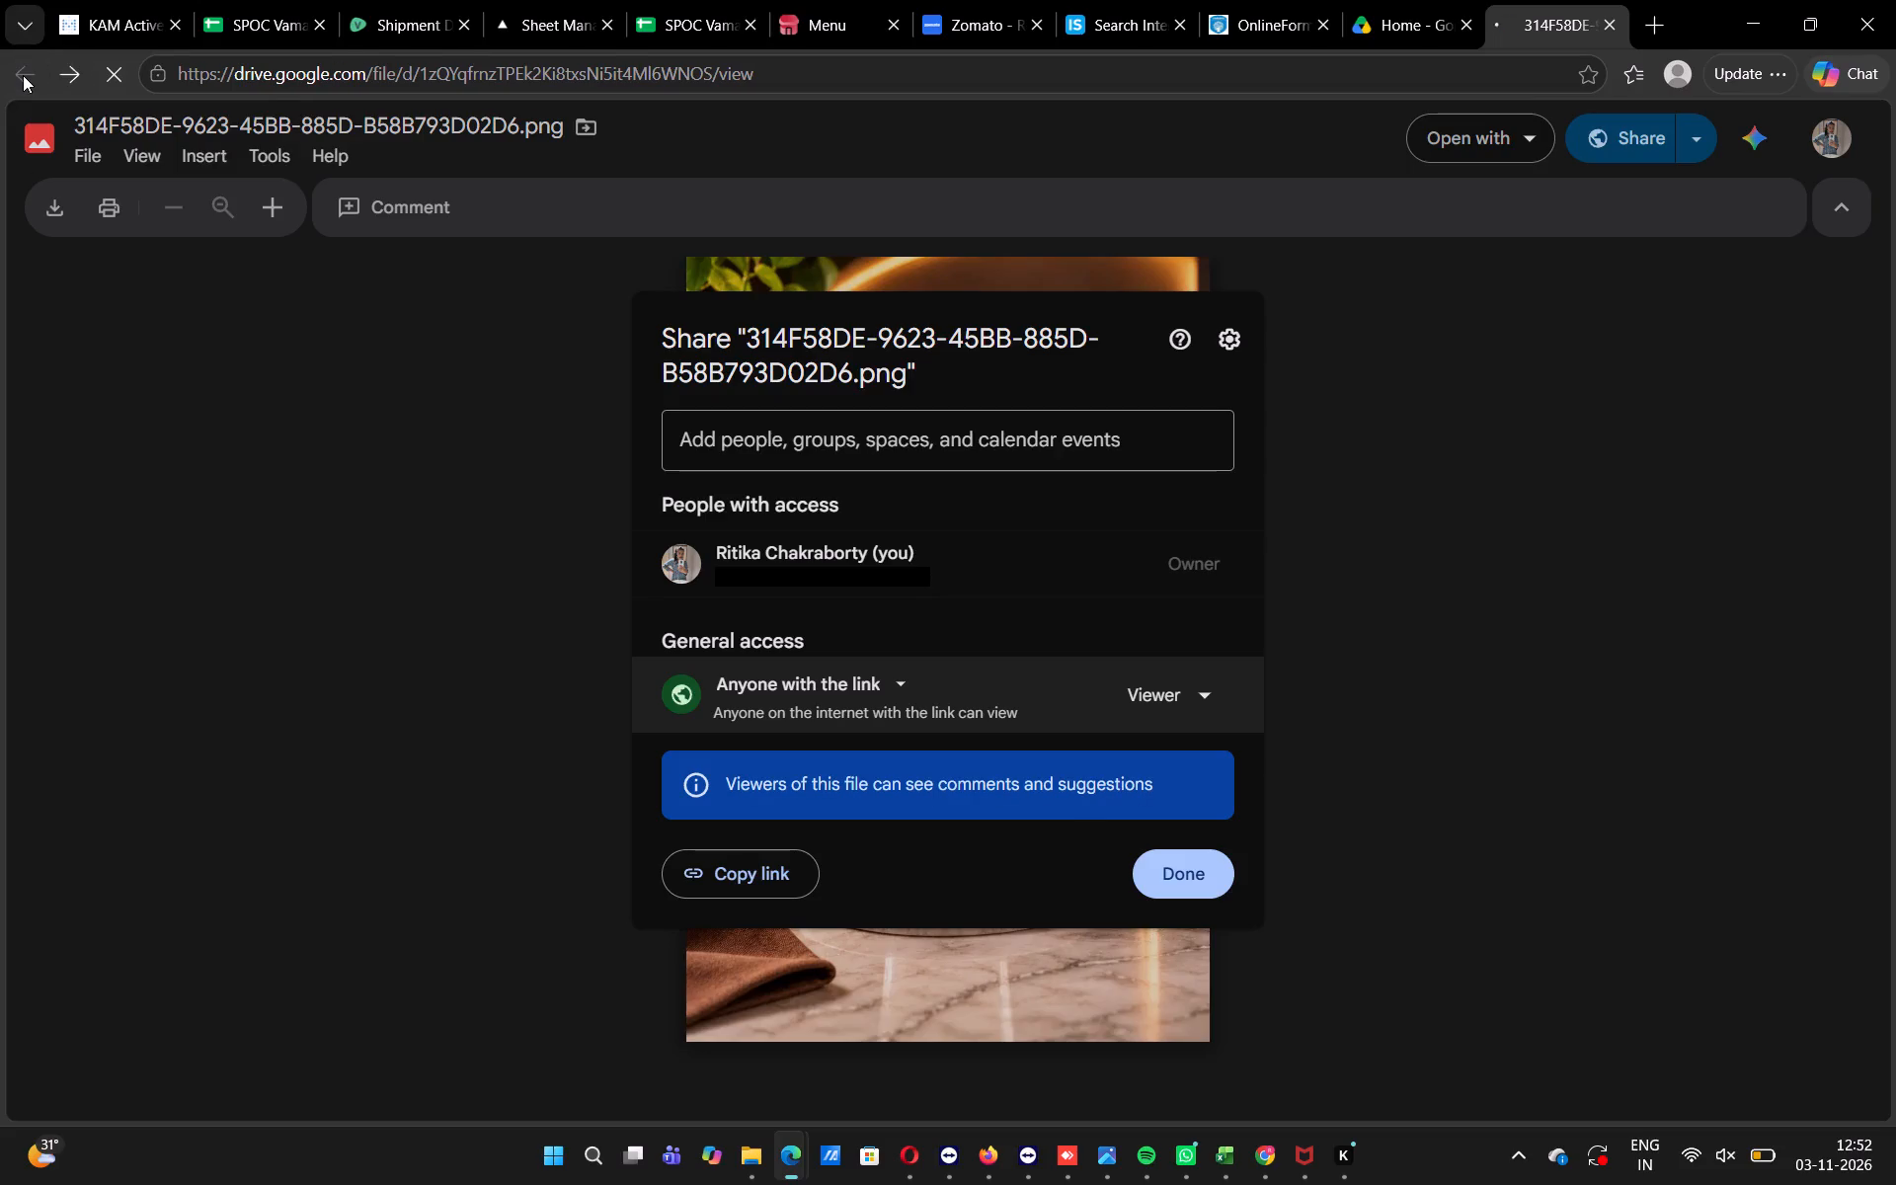
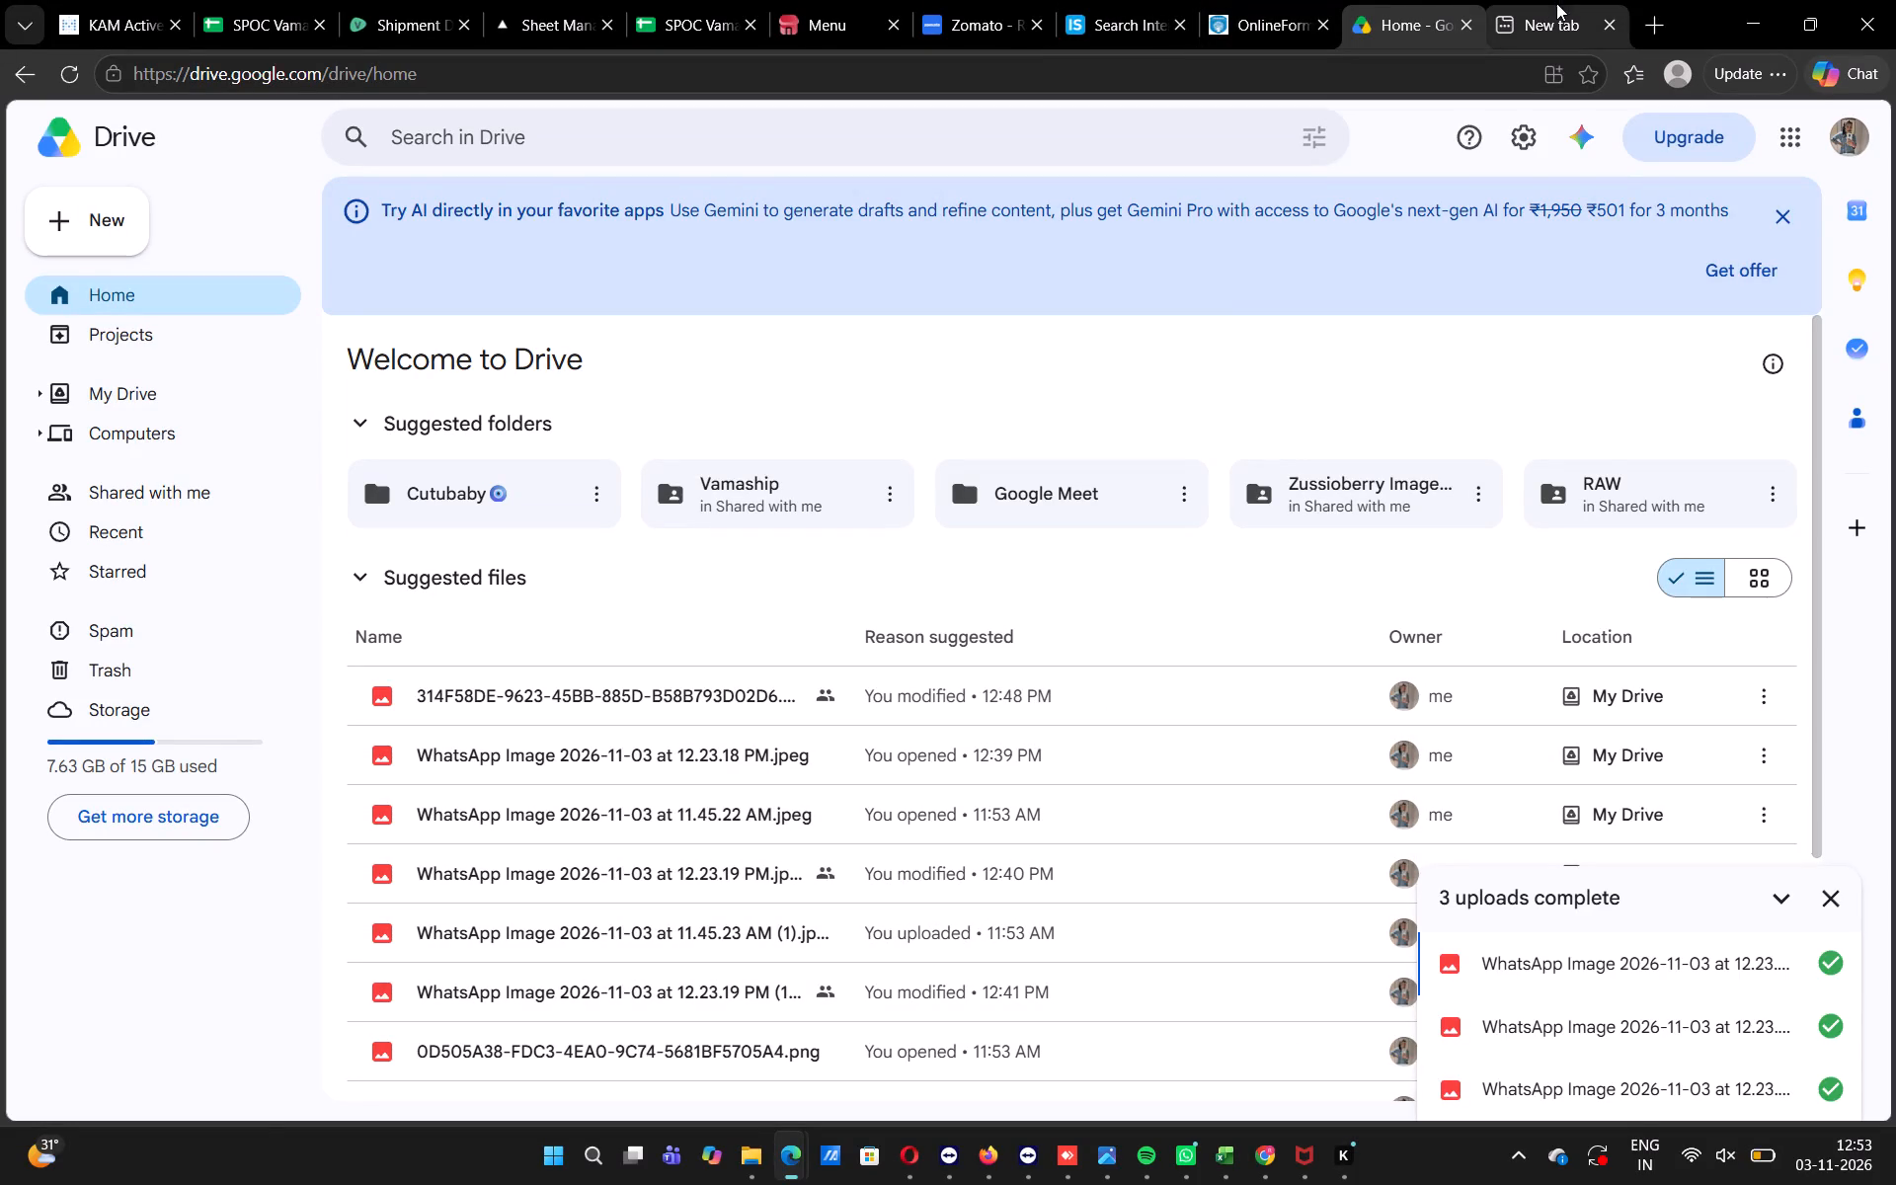
Close the empty new browser tab beside the Drive home page.
left_click(1607, 19)
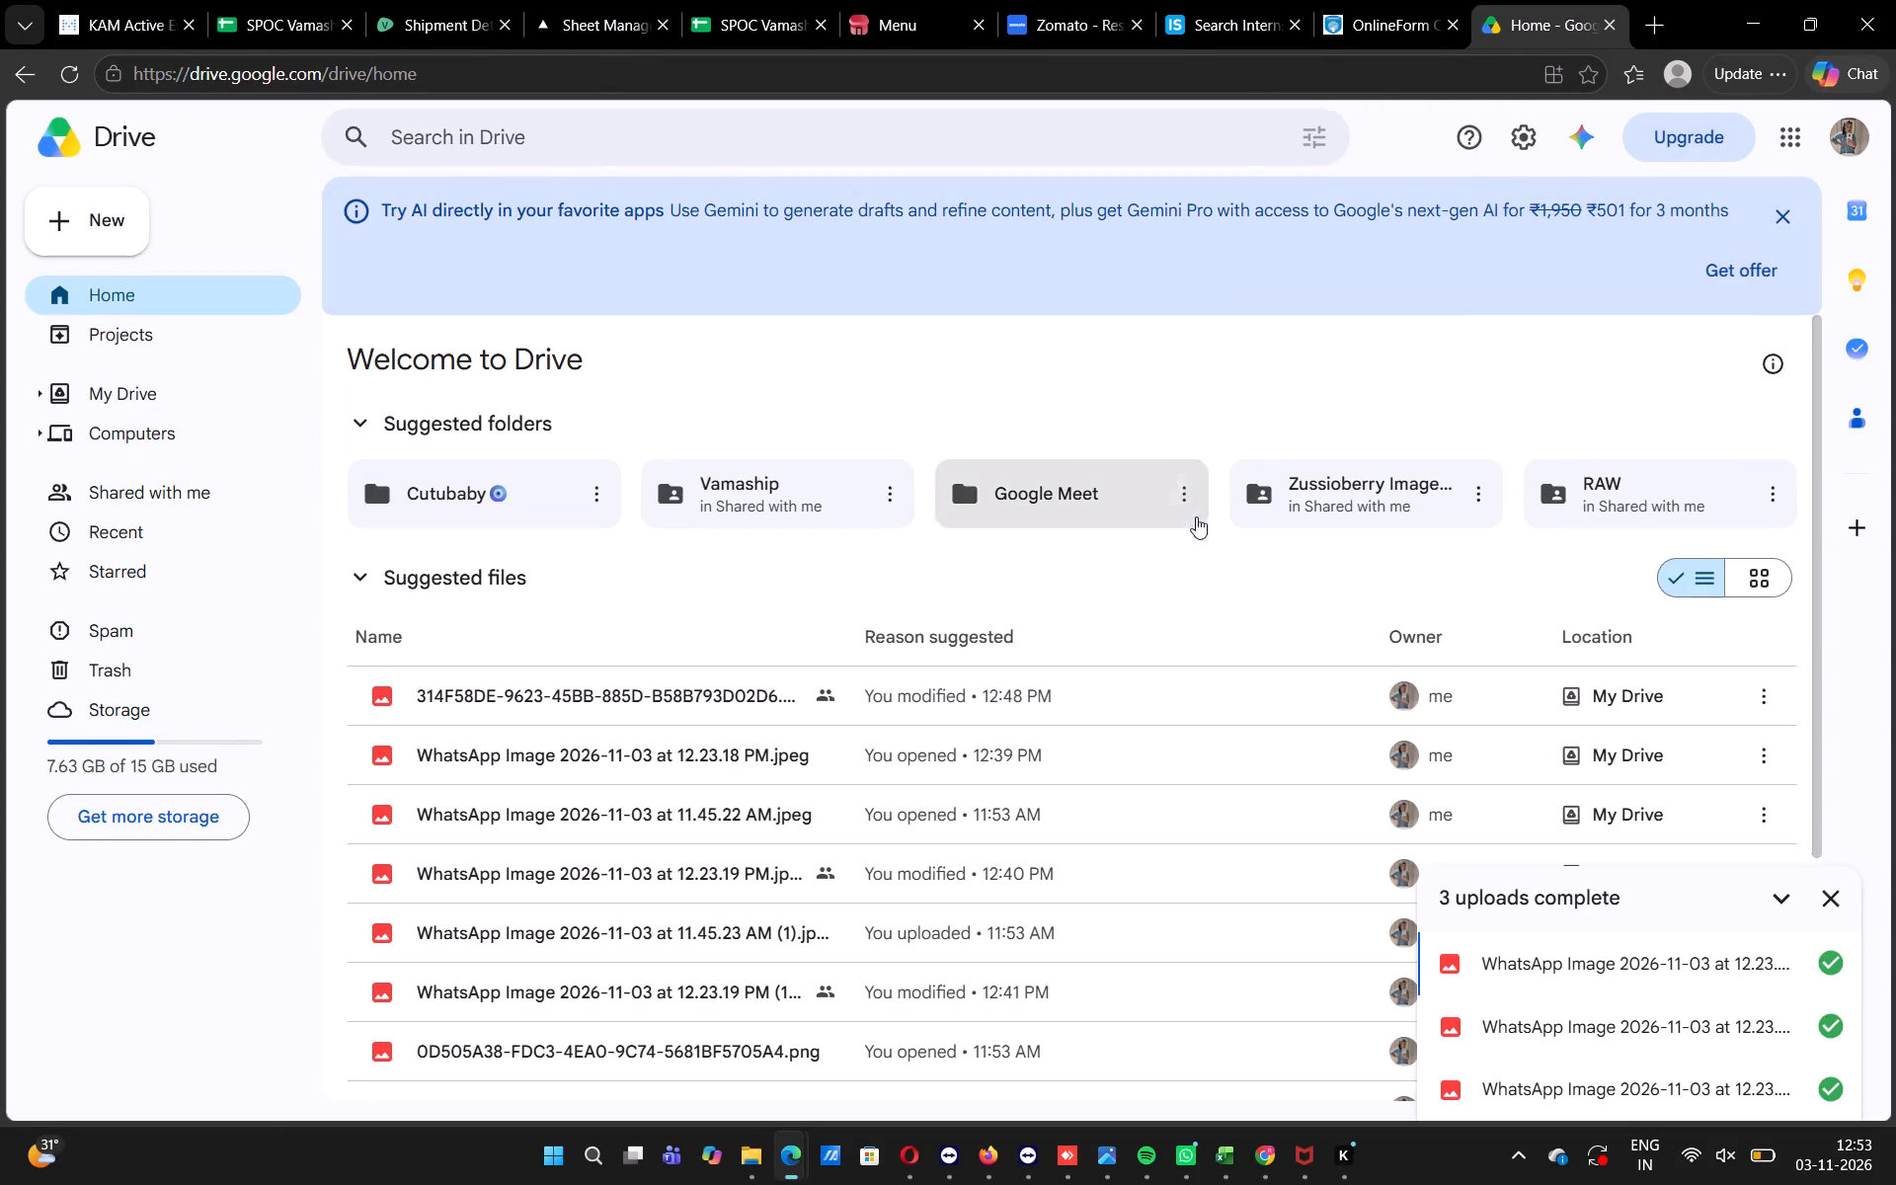
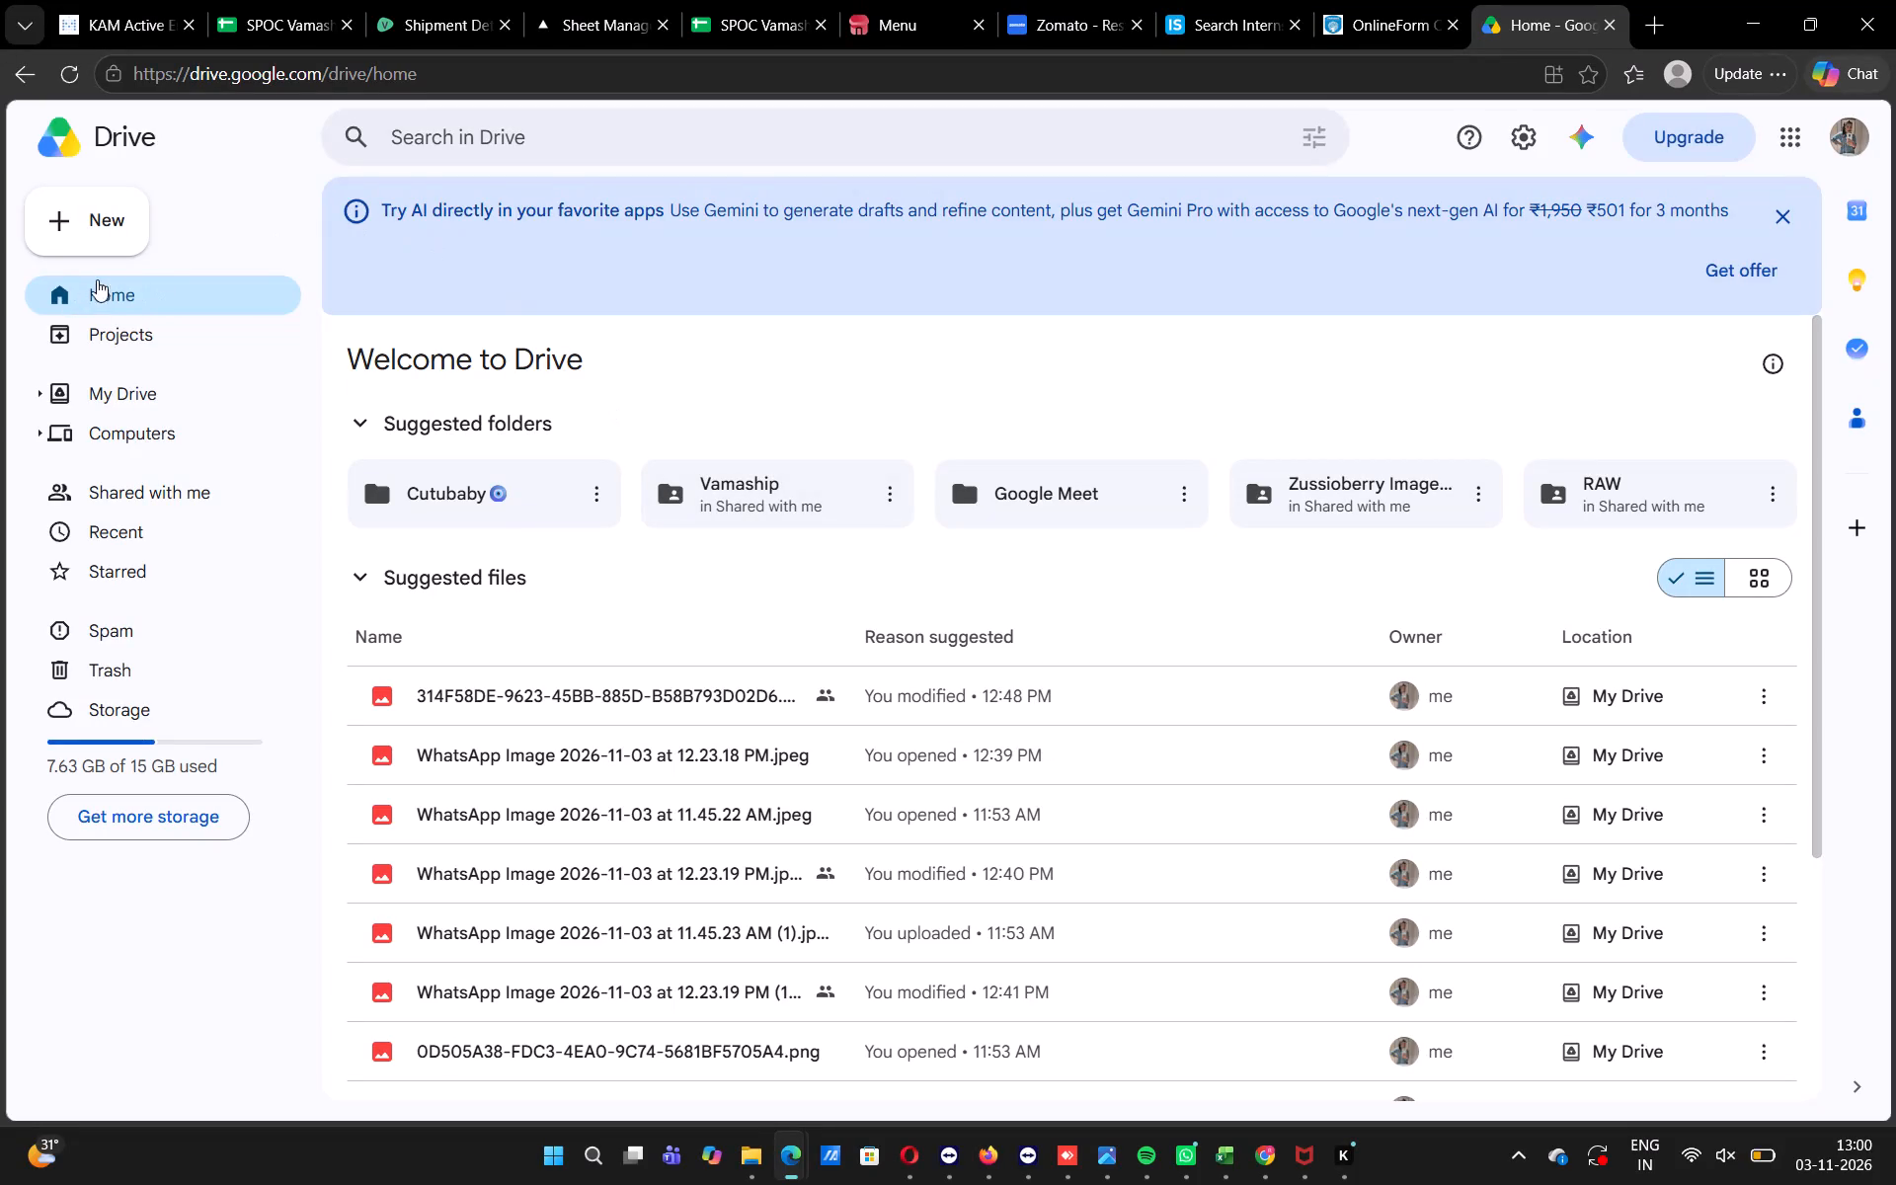
Open the image AED452F1-CE6C-4DC1-B034-86CD07E4ADAF.png from My Drive and bring up its sharing settings.
double_click(170, 401)
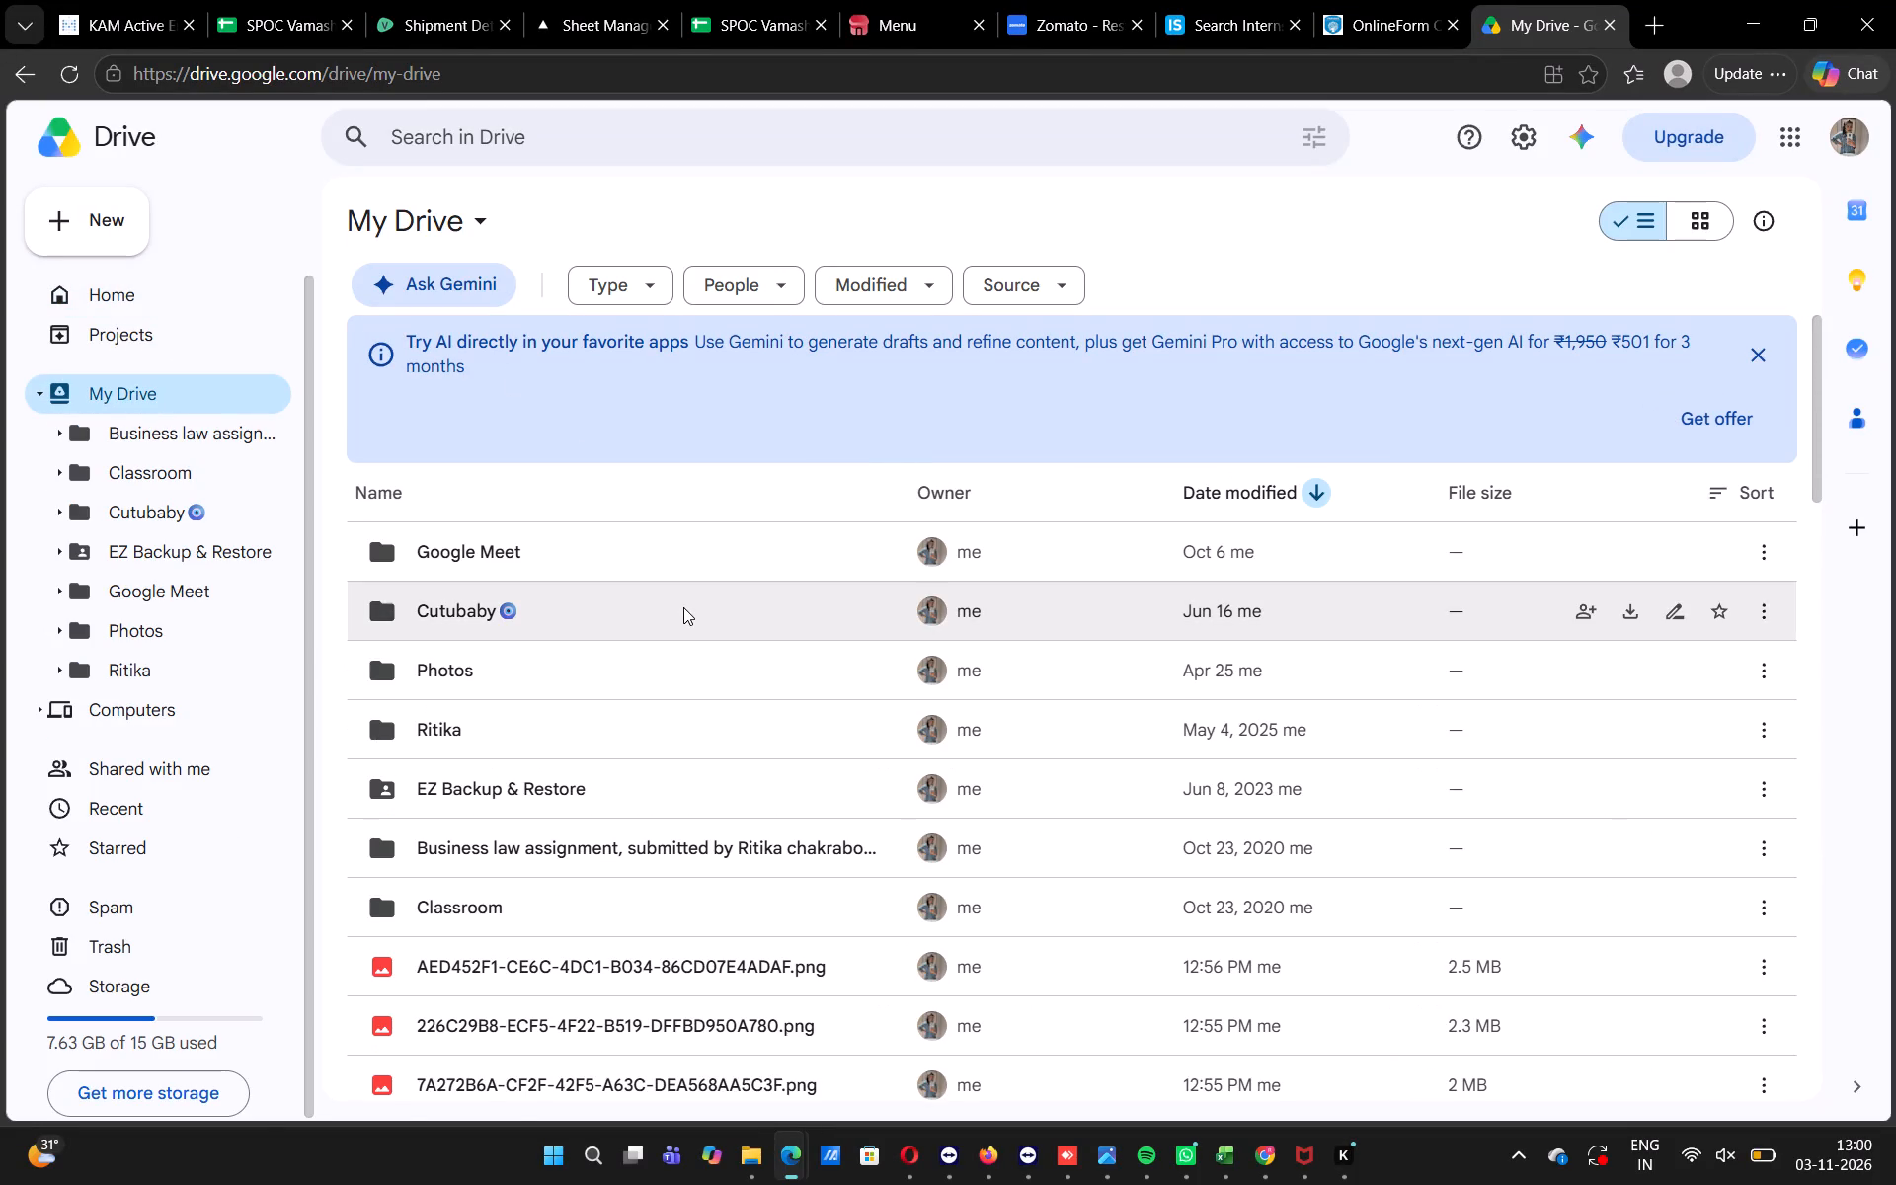
double_click(696, 963)
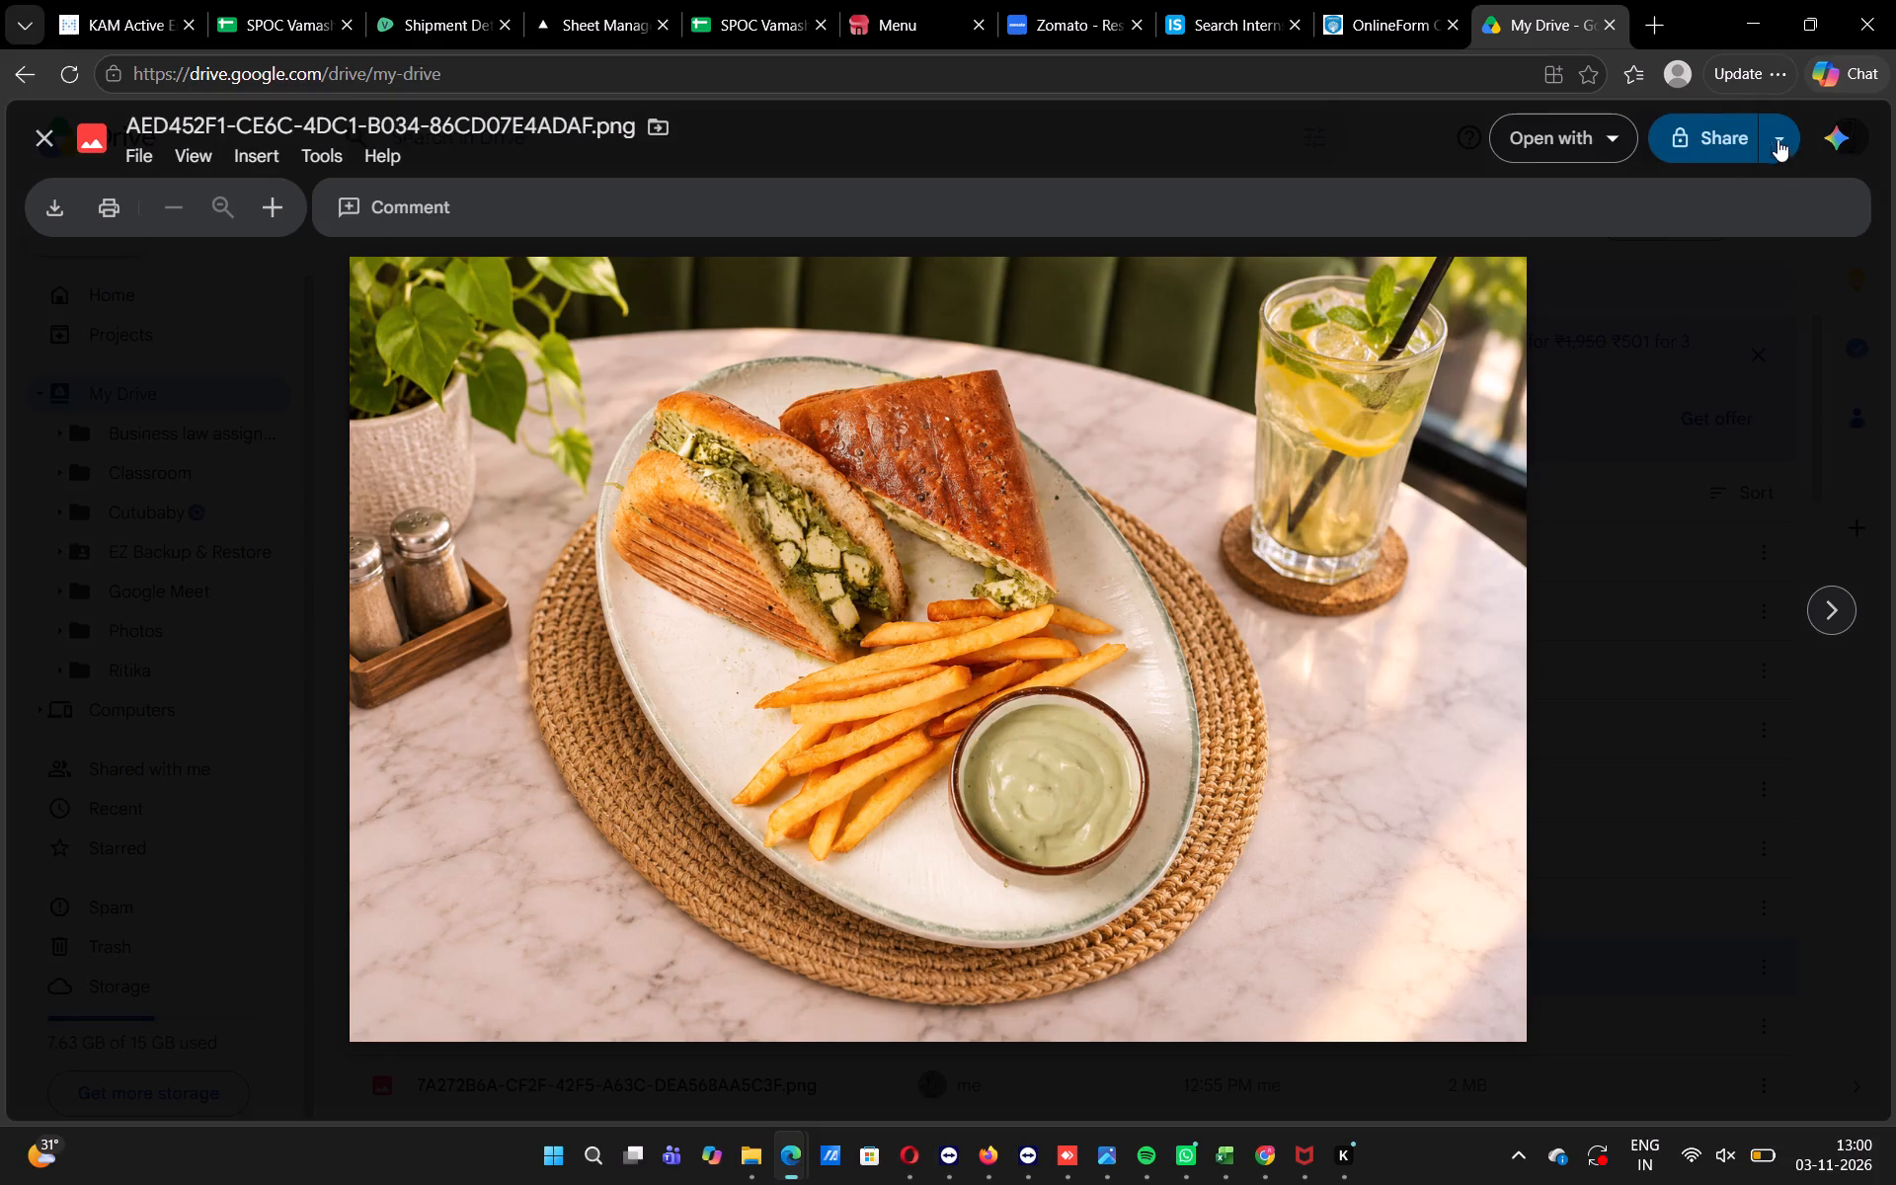
left_click(1683, 142)
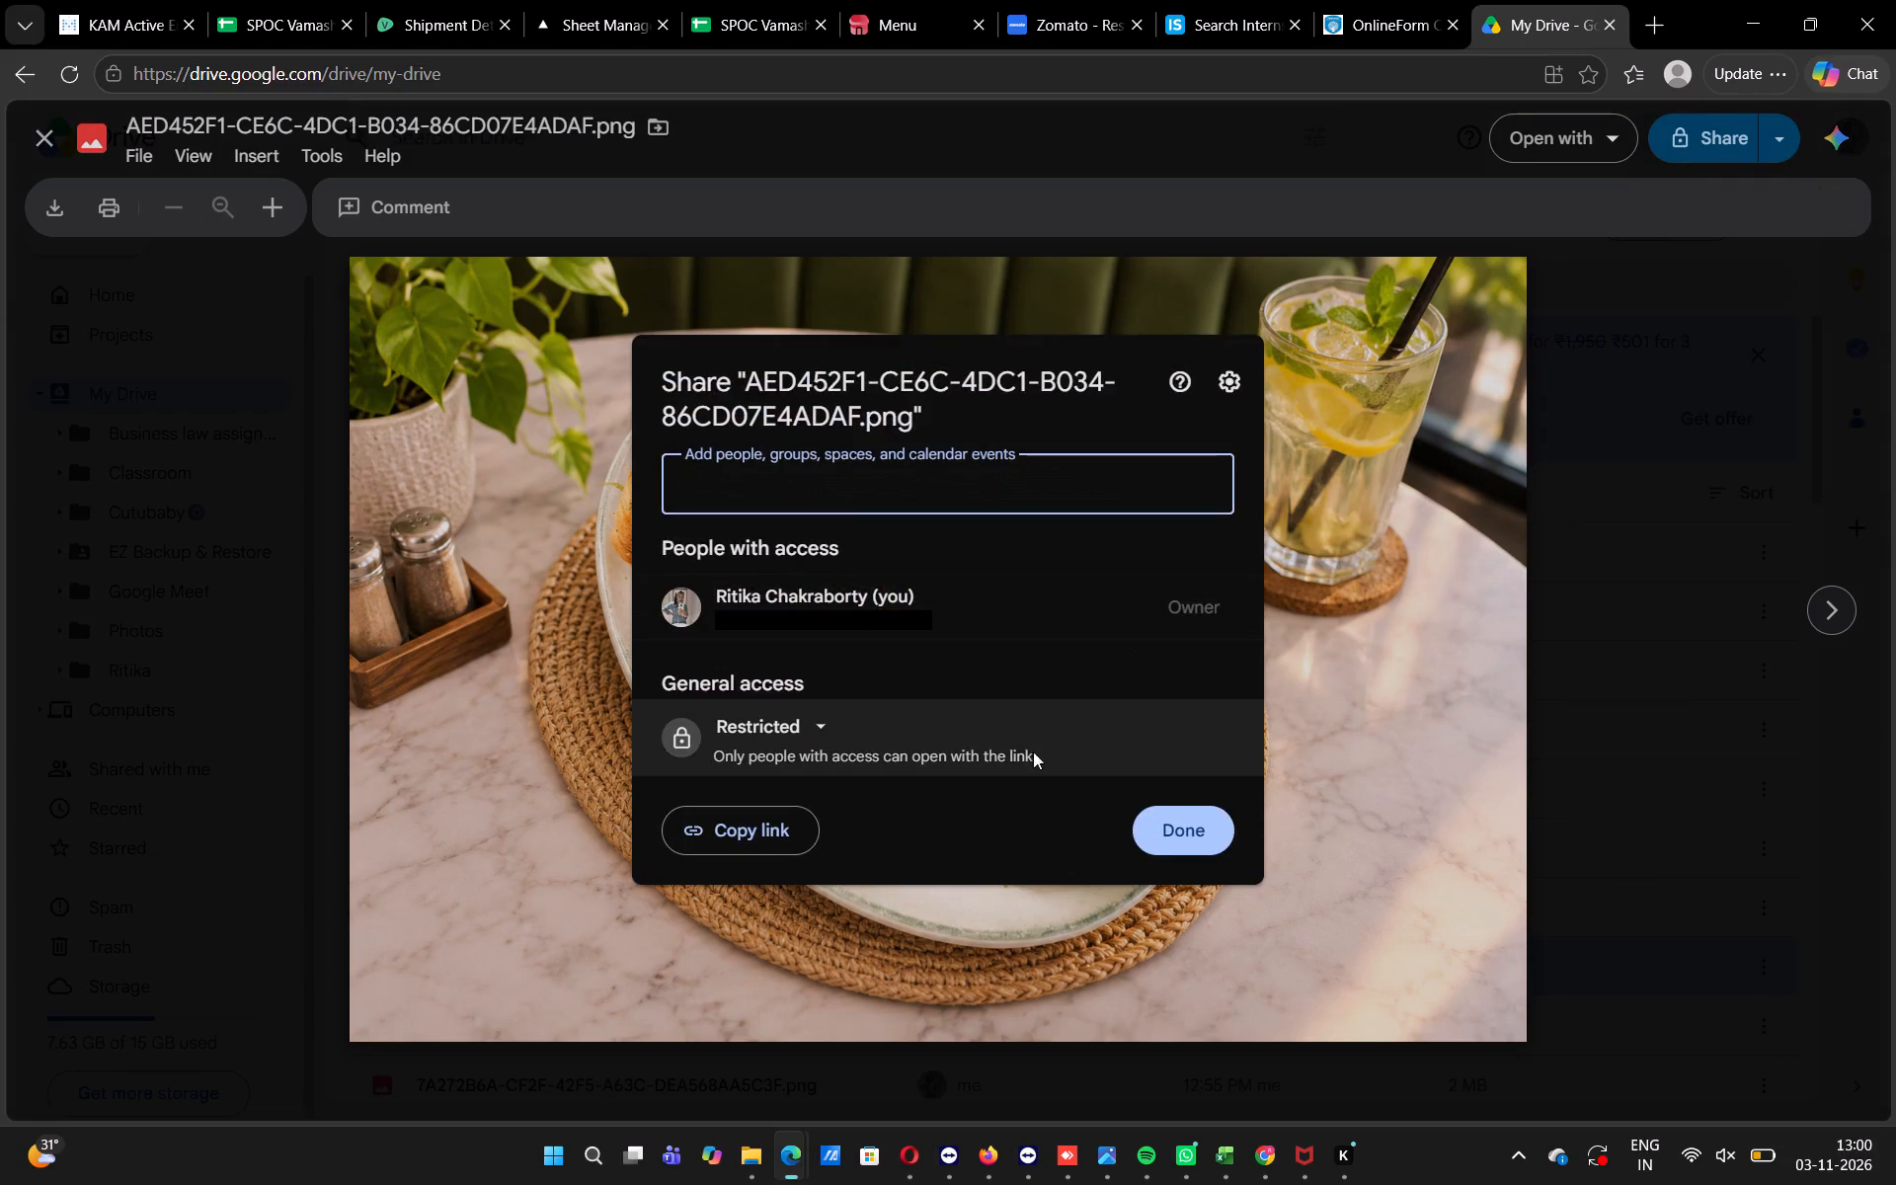
Set the general access of AED452F1-CE6C-4DC1-B034-86CD07E4ADAF.png to Anyone with the link.
left_click(1010, 740)
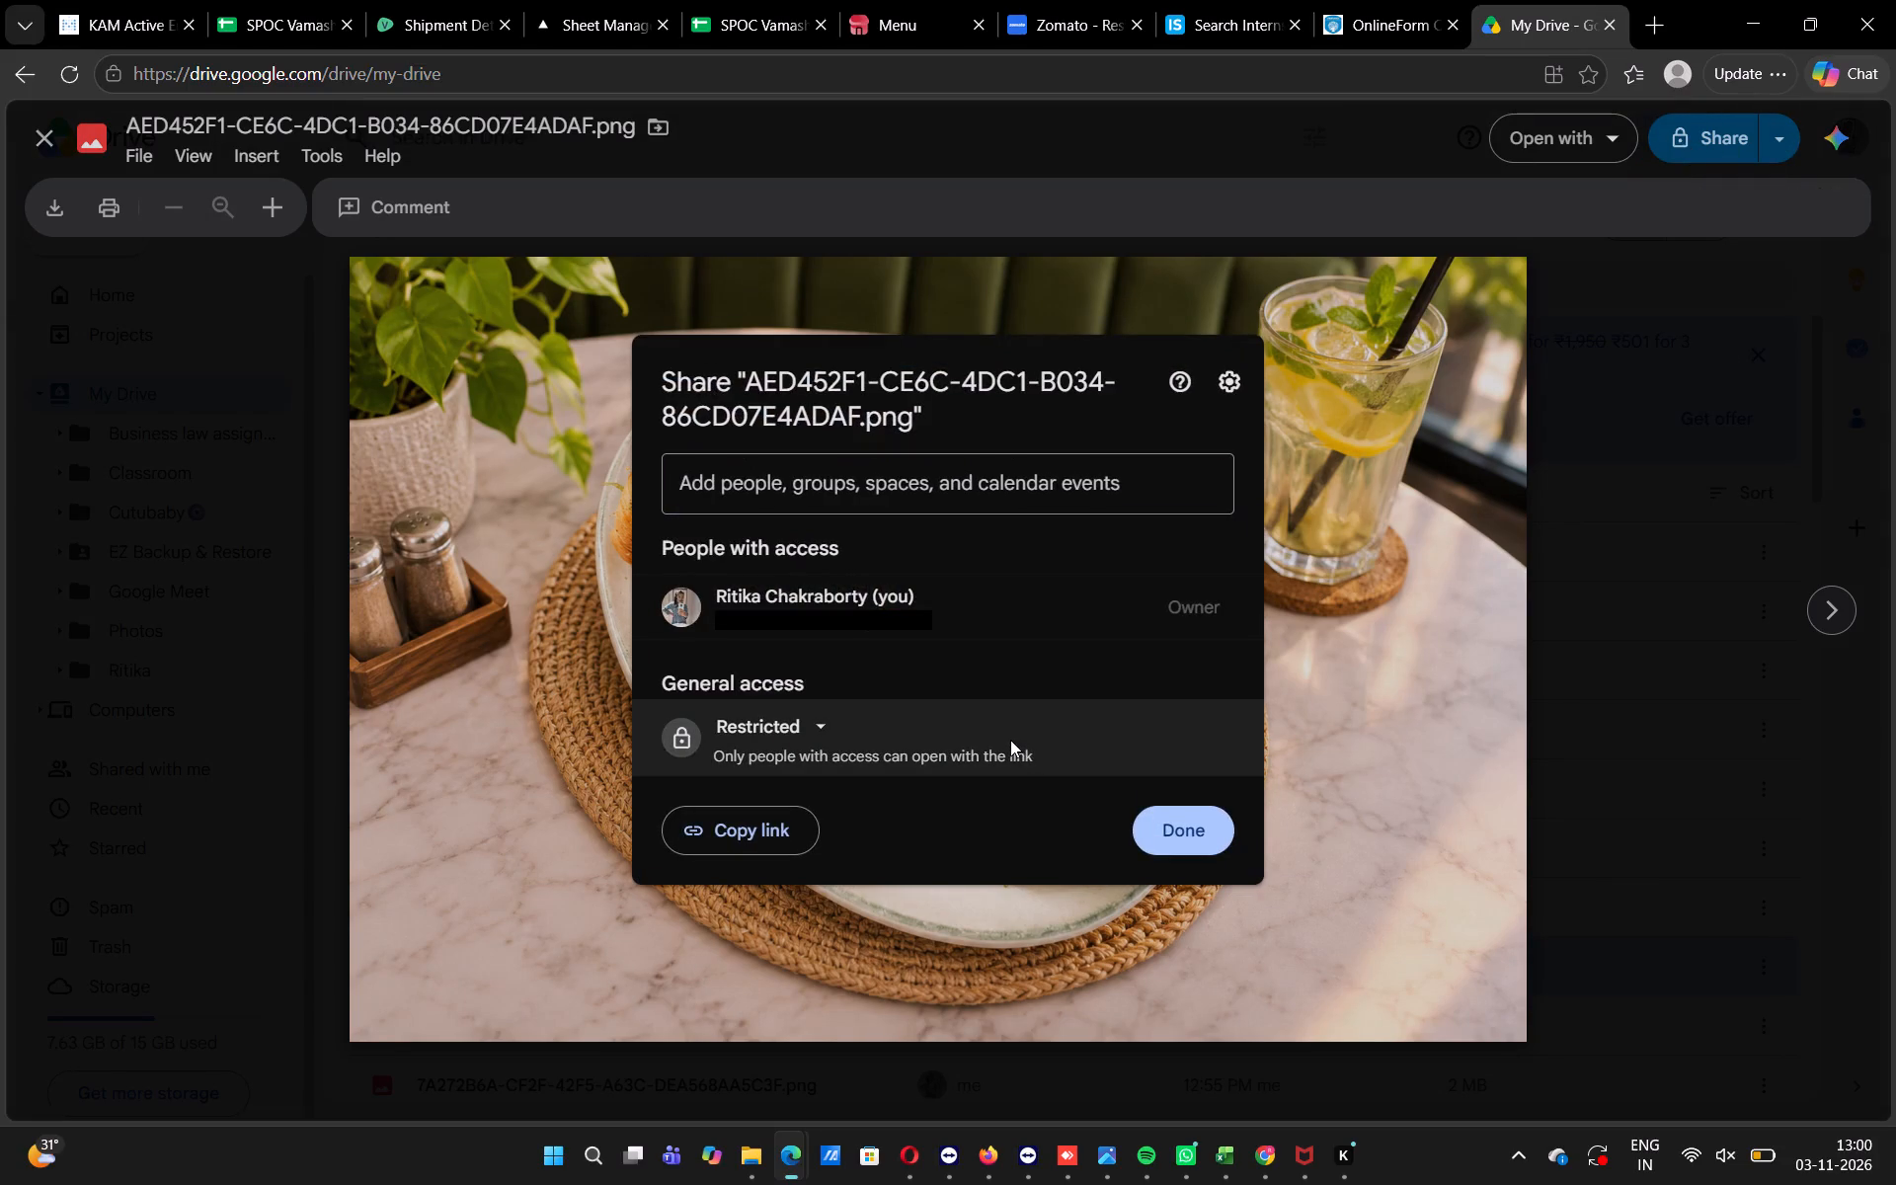
left_click(1010, 740)
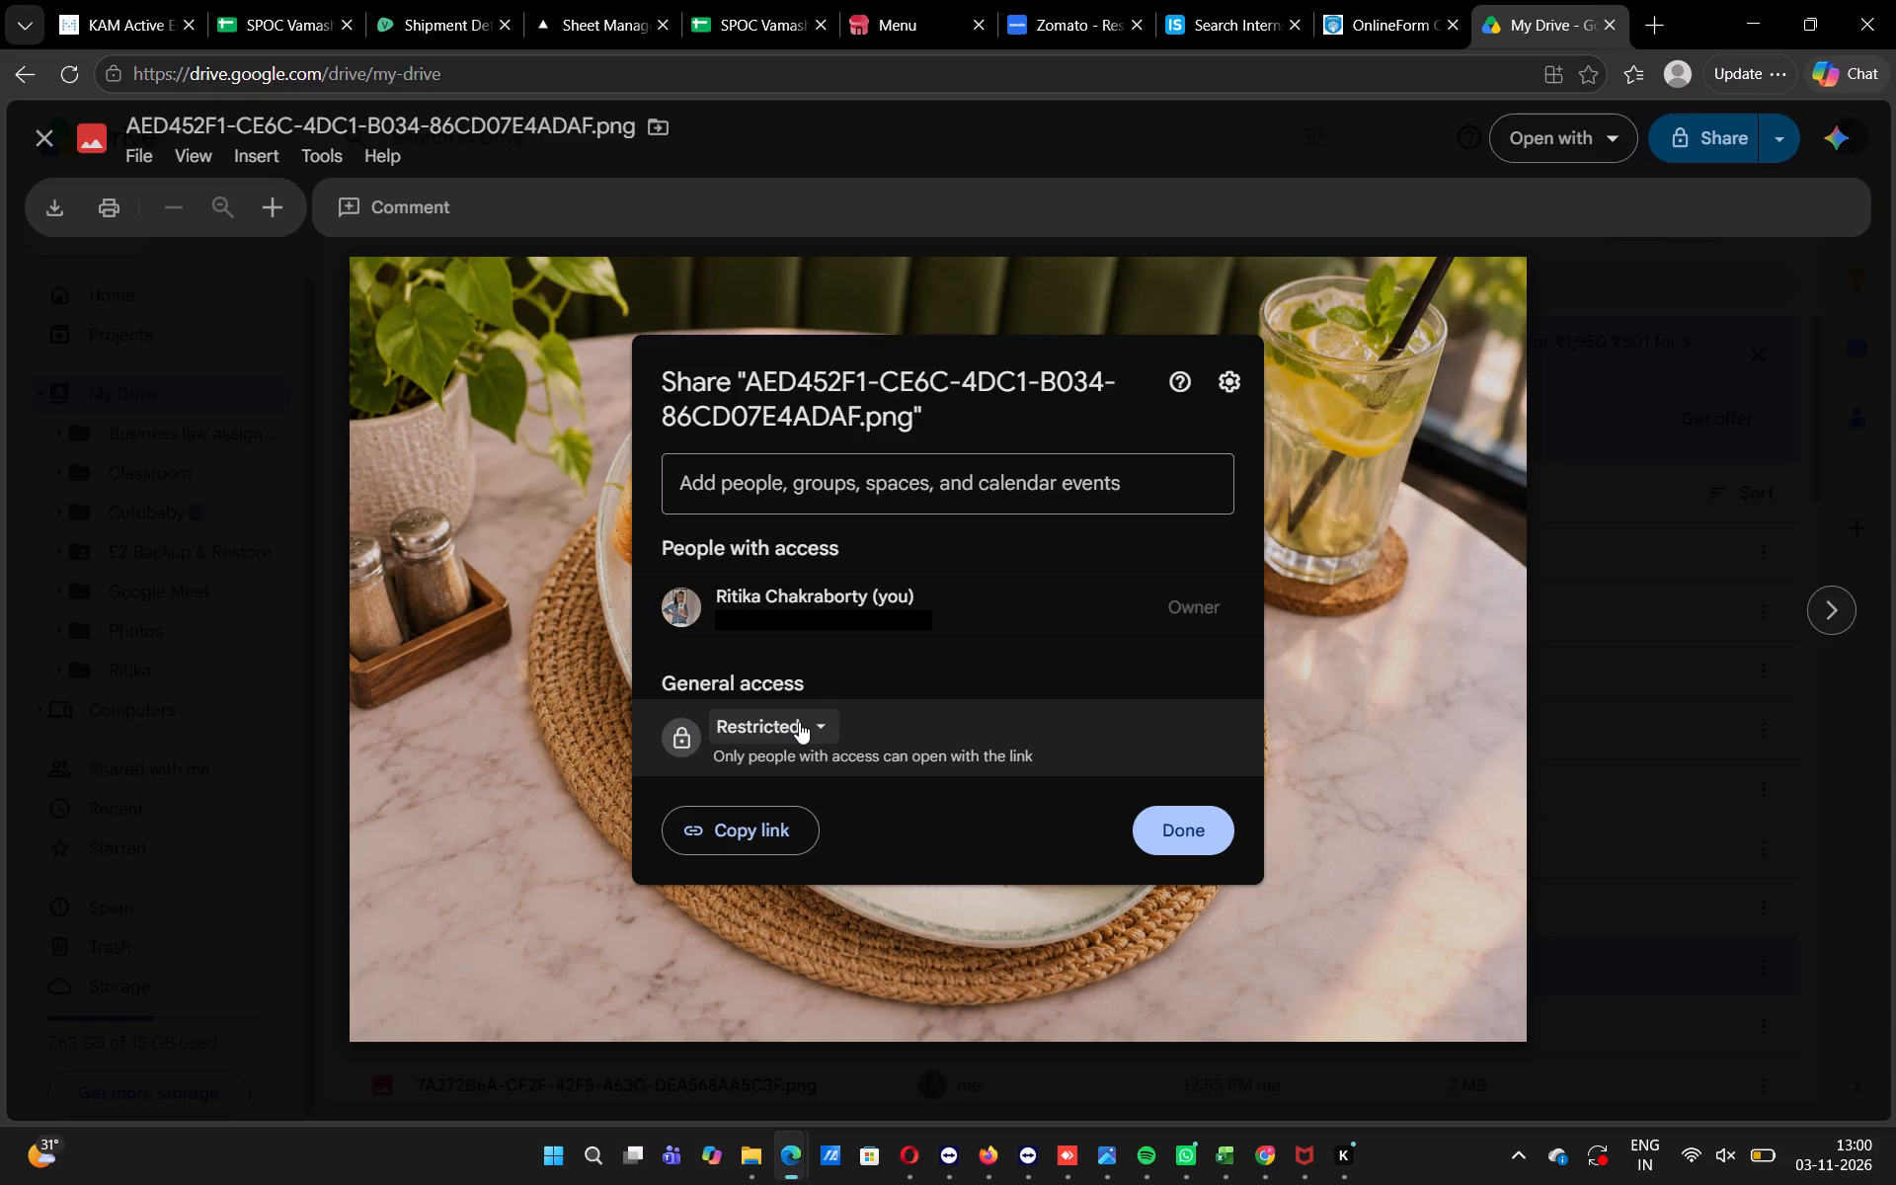
left_click(809, 722)
left_click(796, 836)
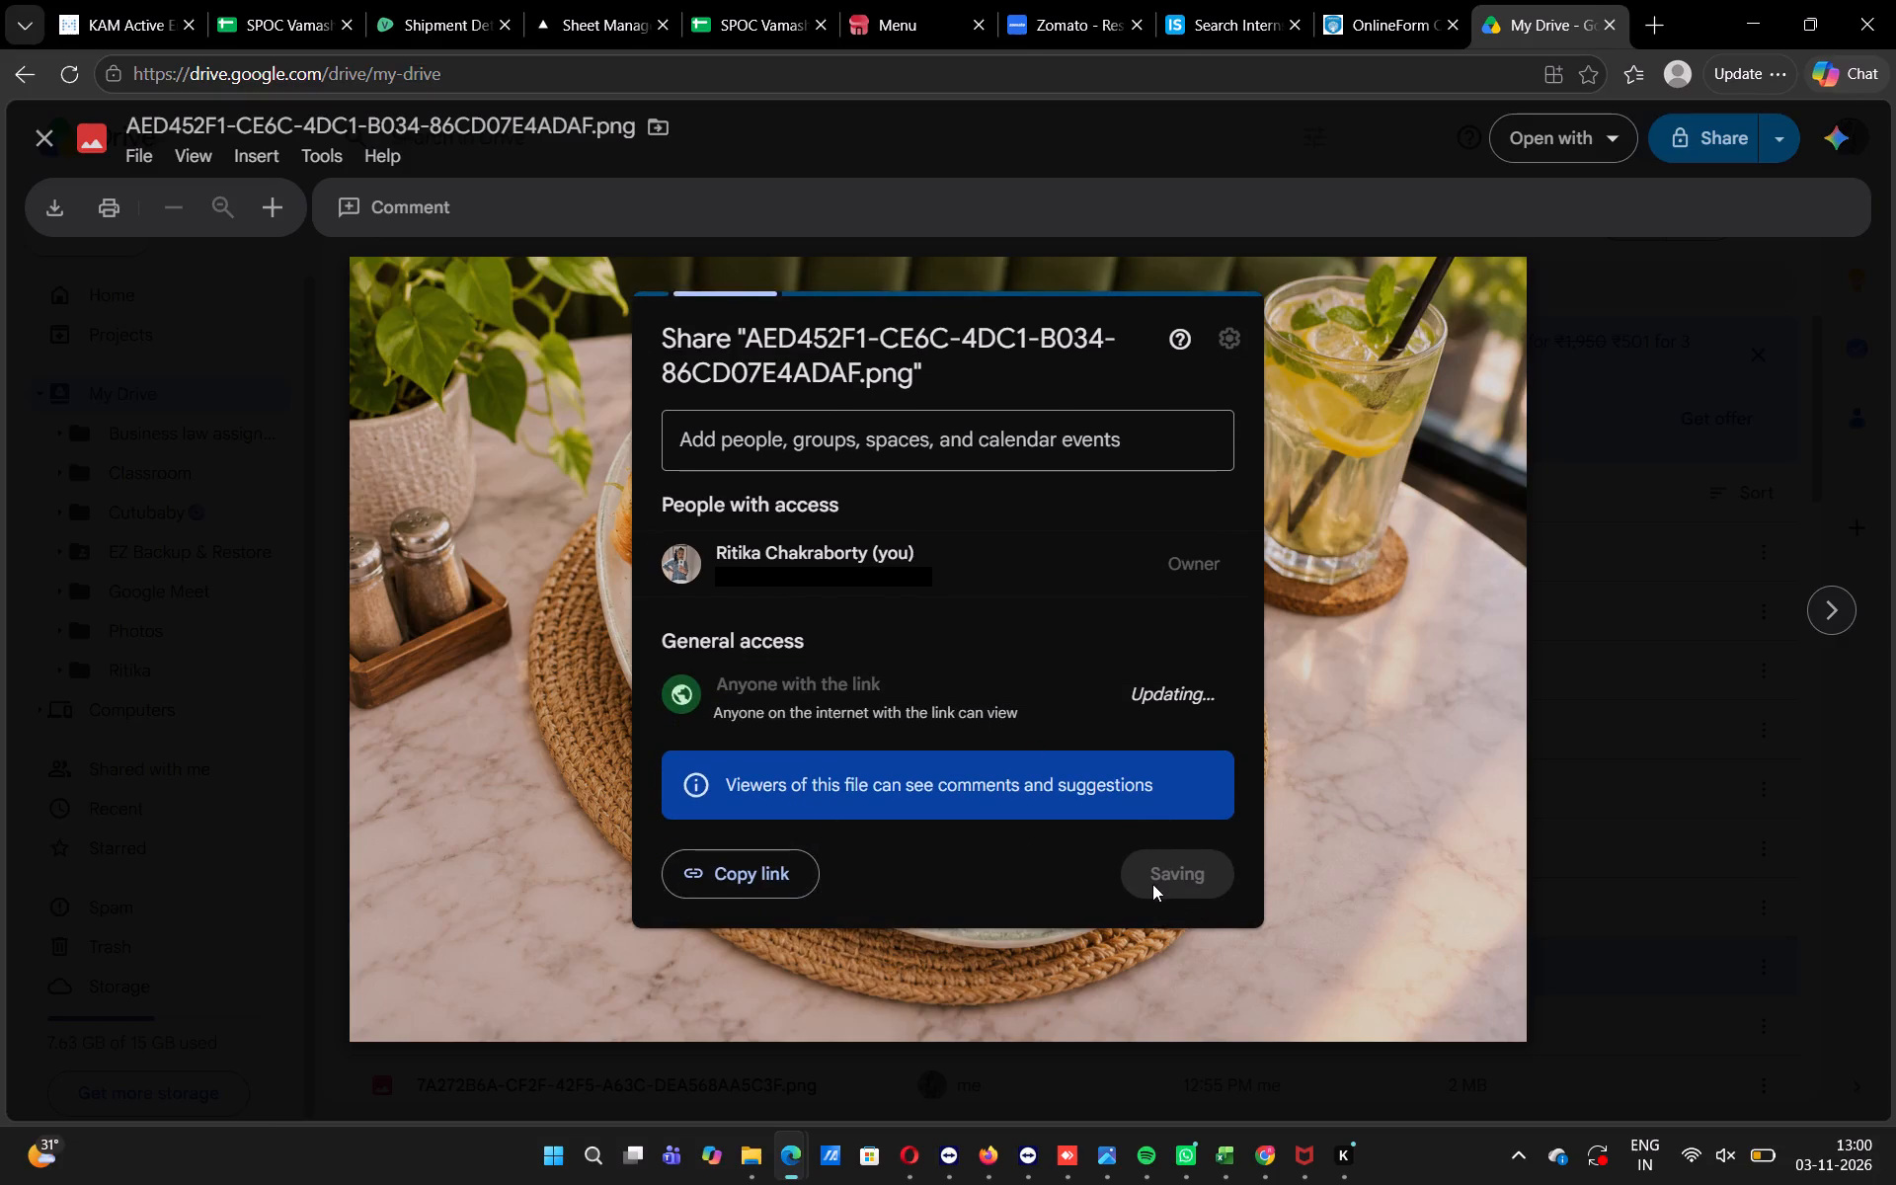
left_click(1175, 873)
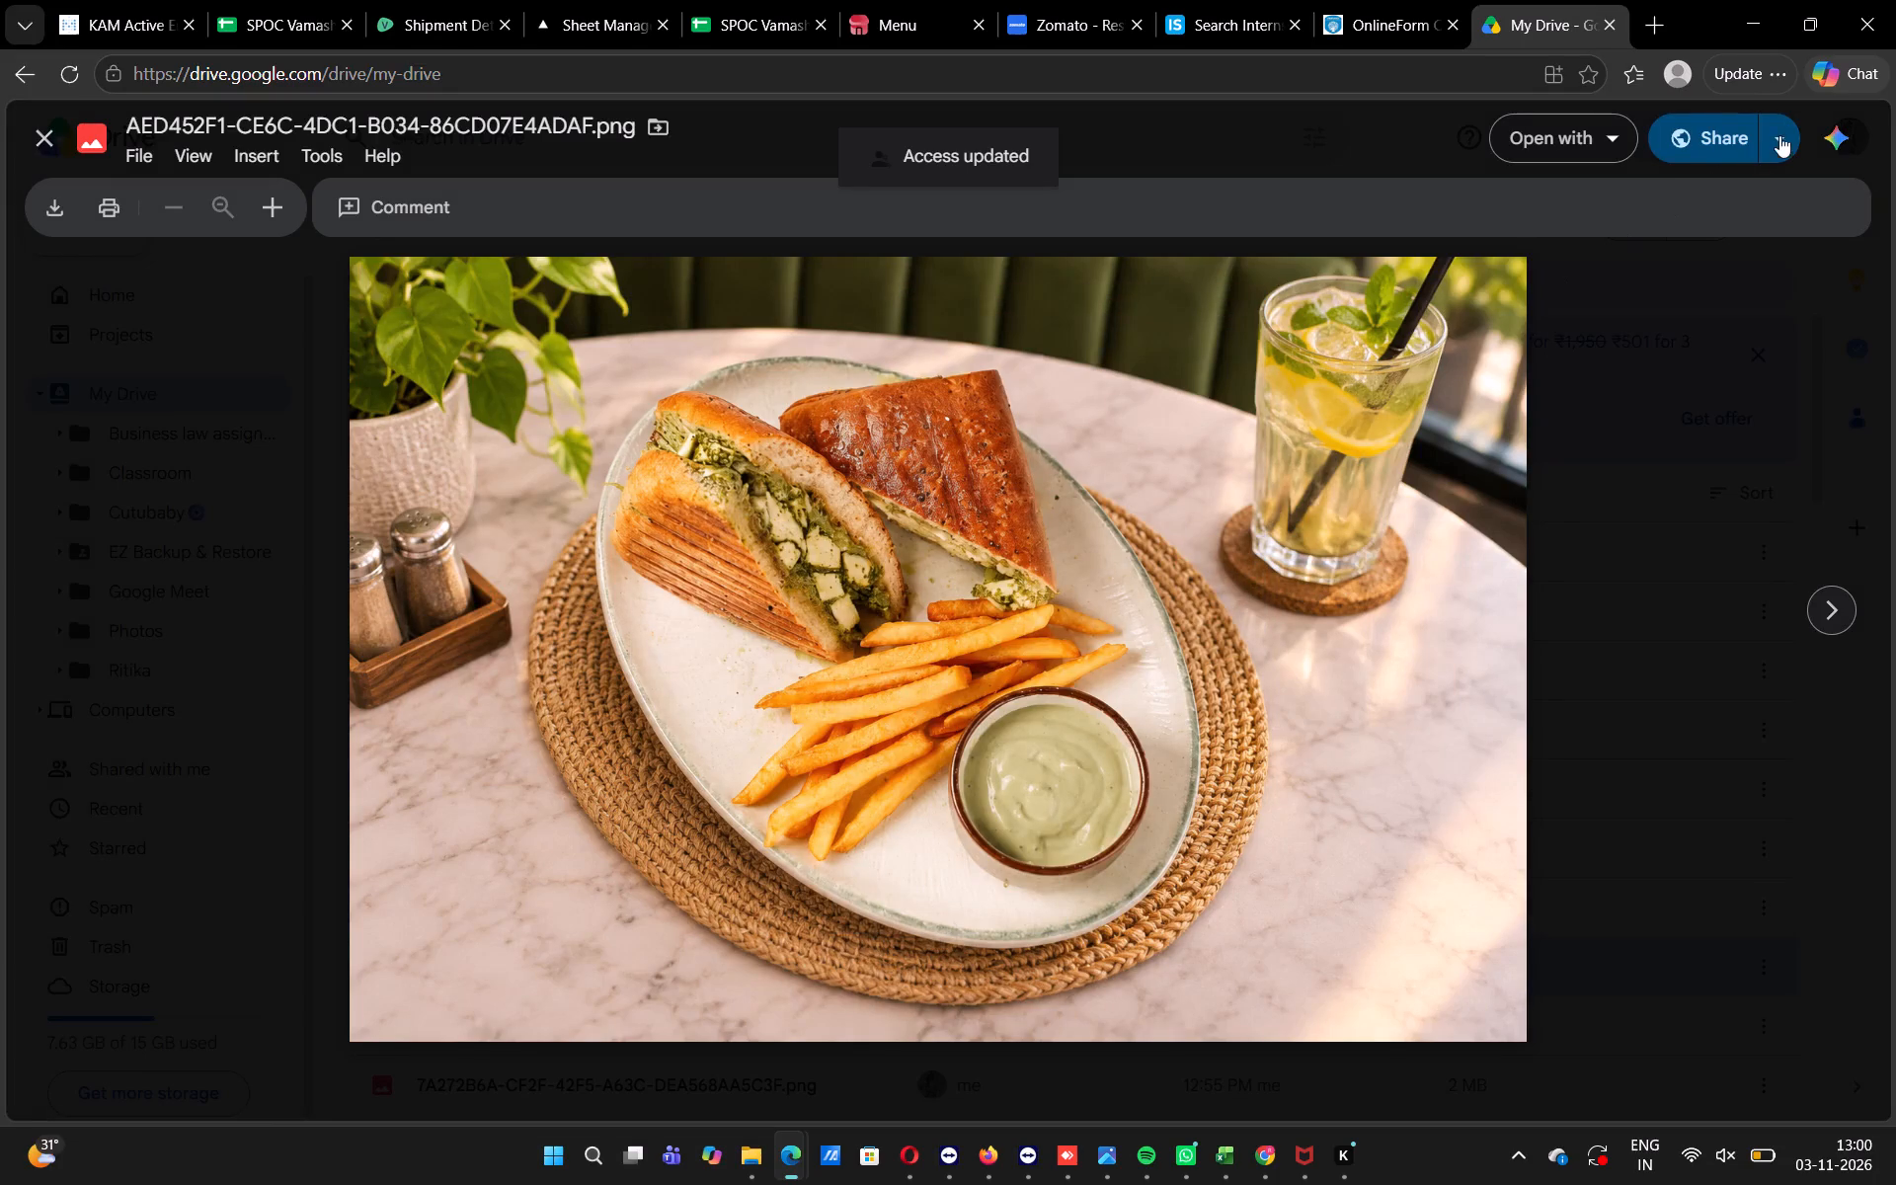
Copy the sharing link of the pesto panini image and paste it beside pesto paneer panini in the Excel sheet.
left_click(1782, 133)
left_click(1516, 181)
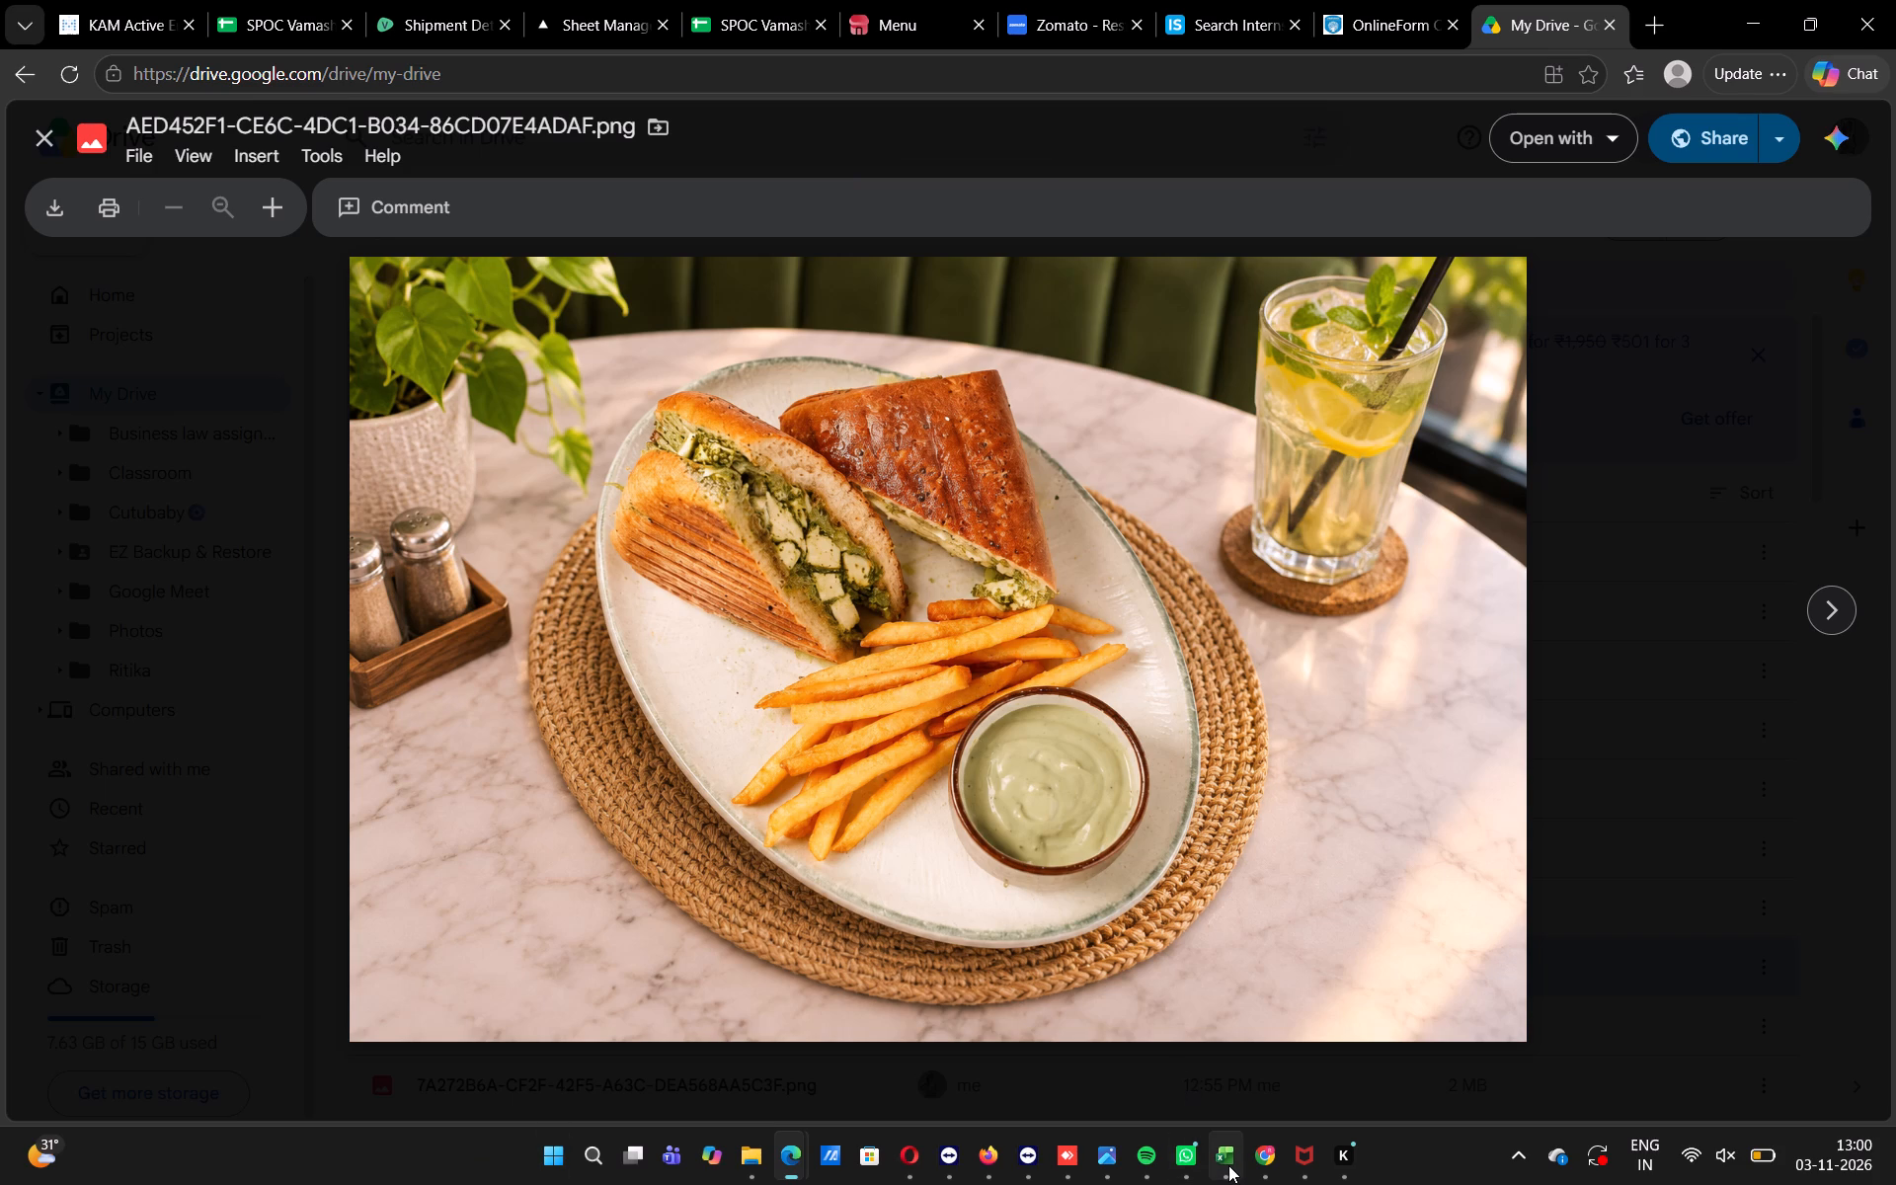
left_click(1220, 1061)
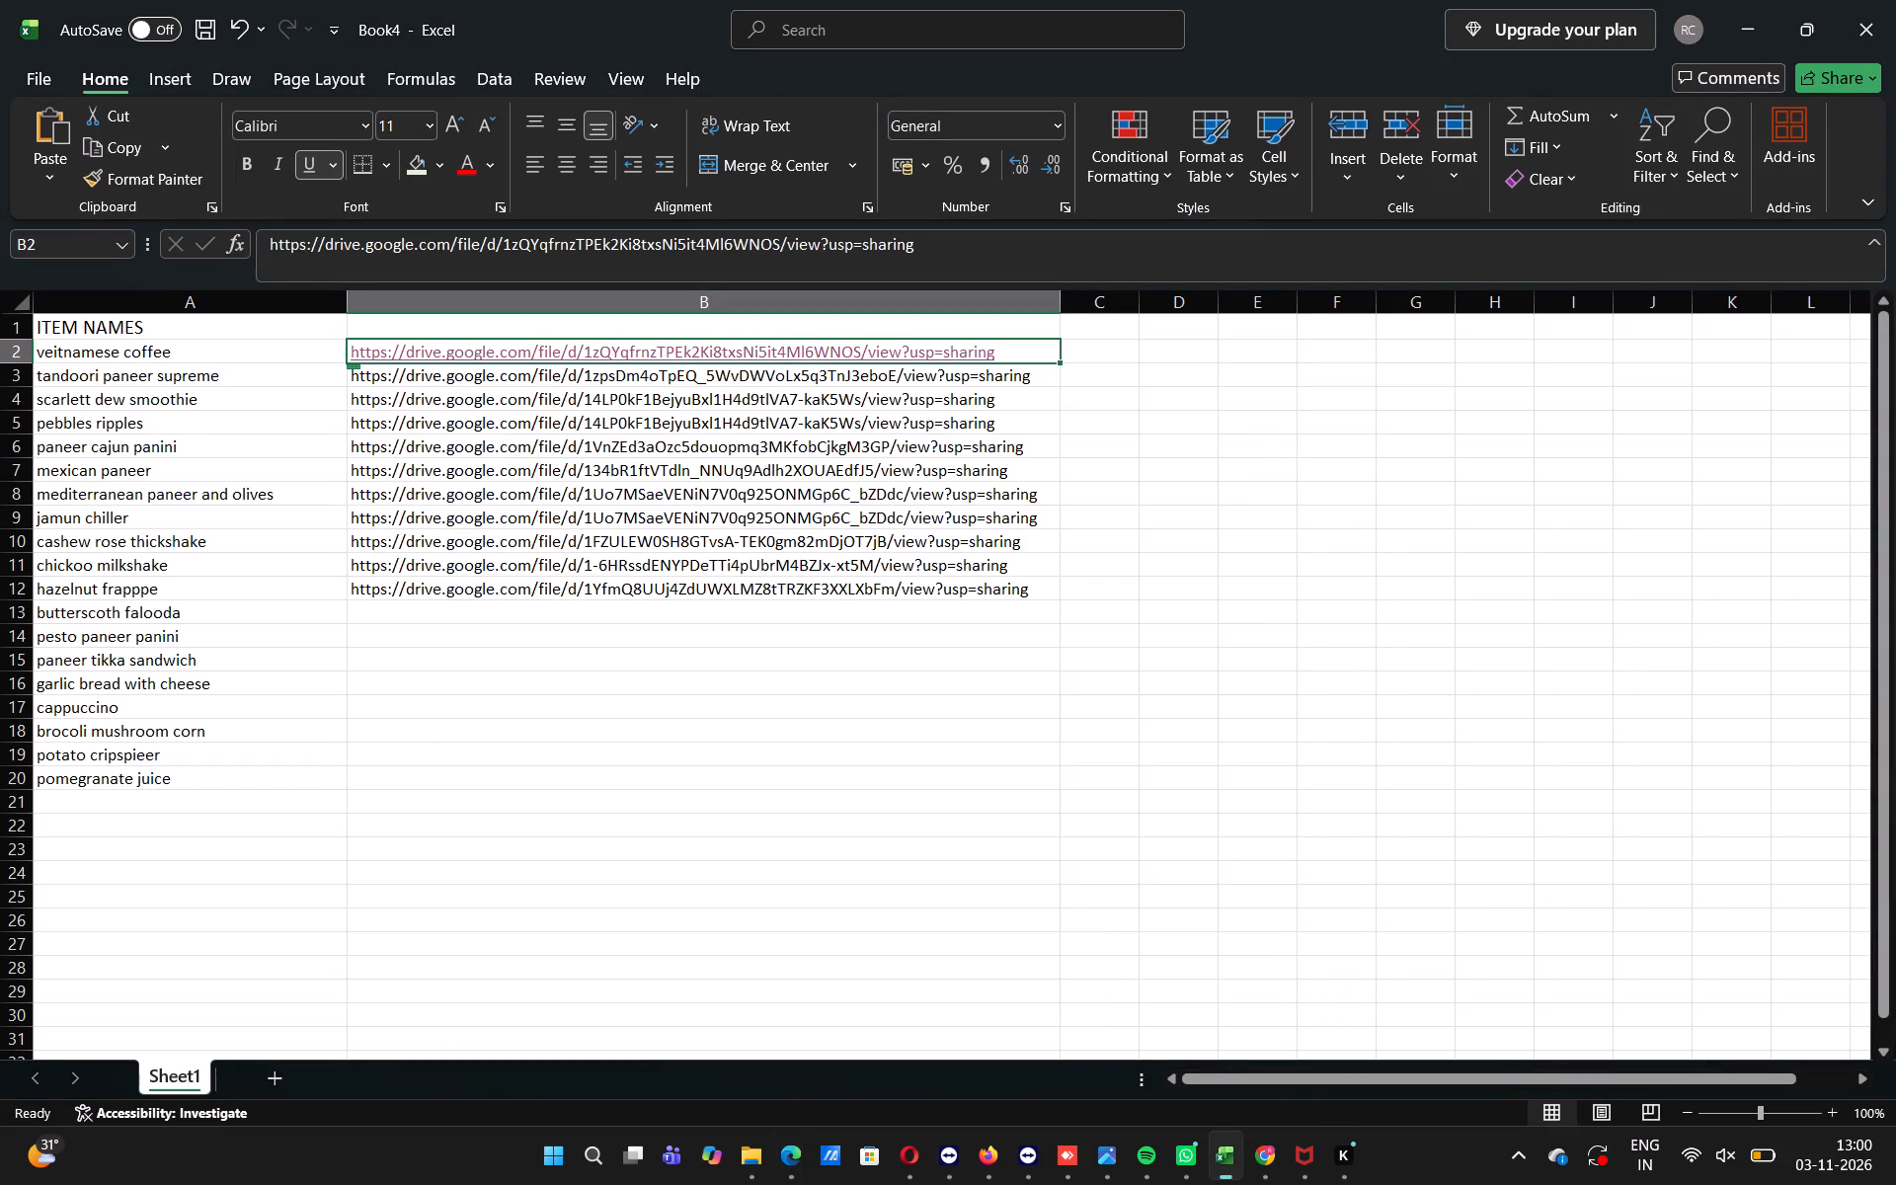
left_click(393, 636)
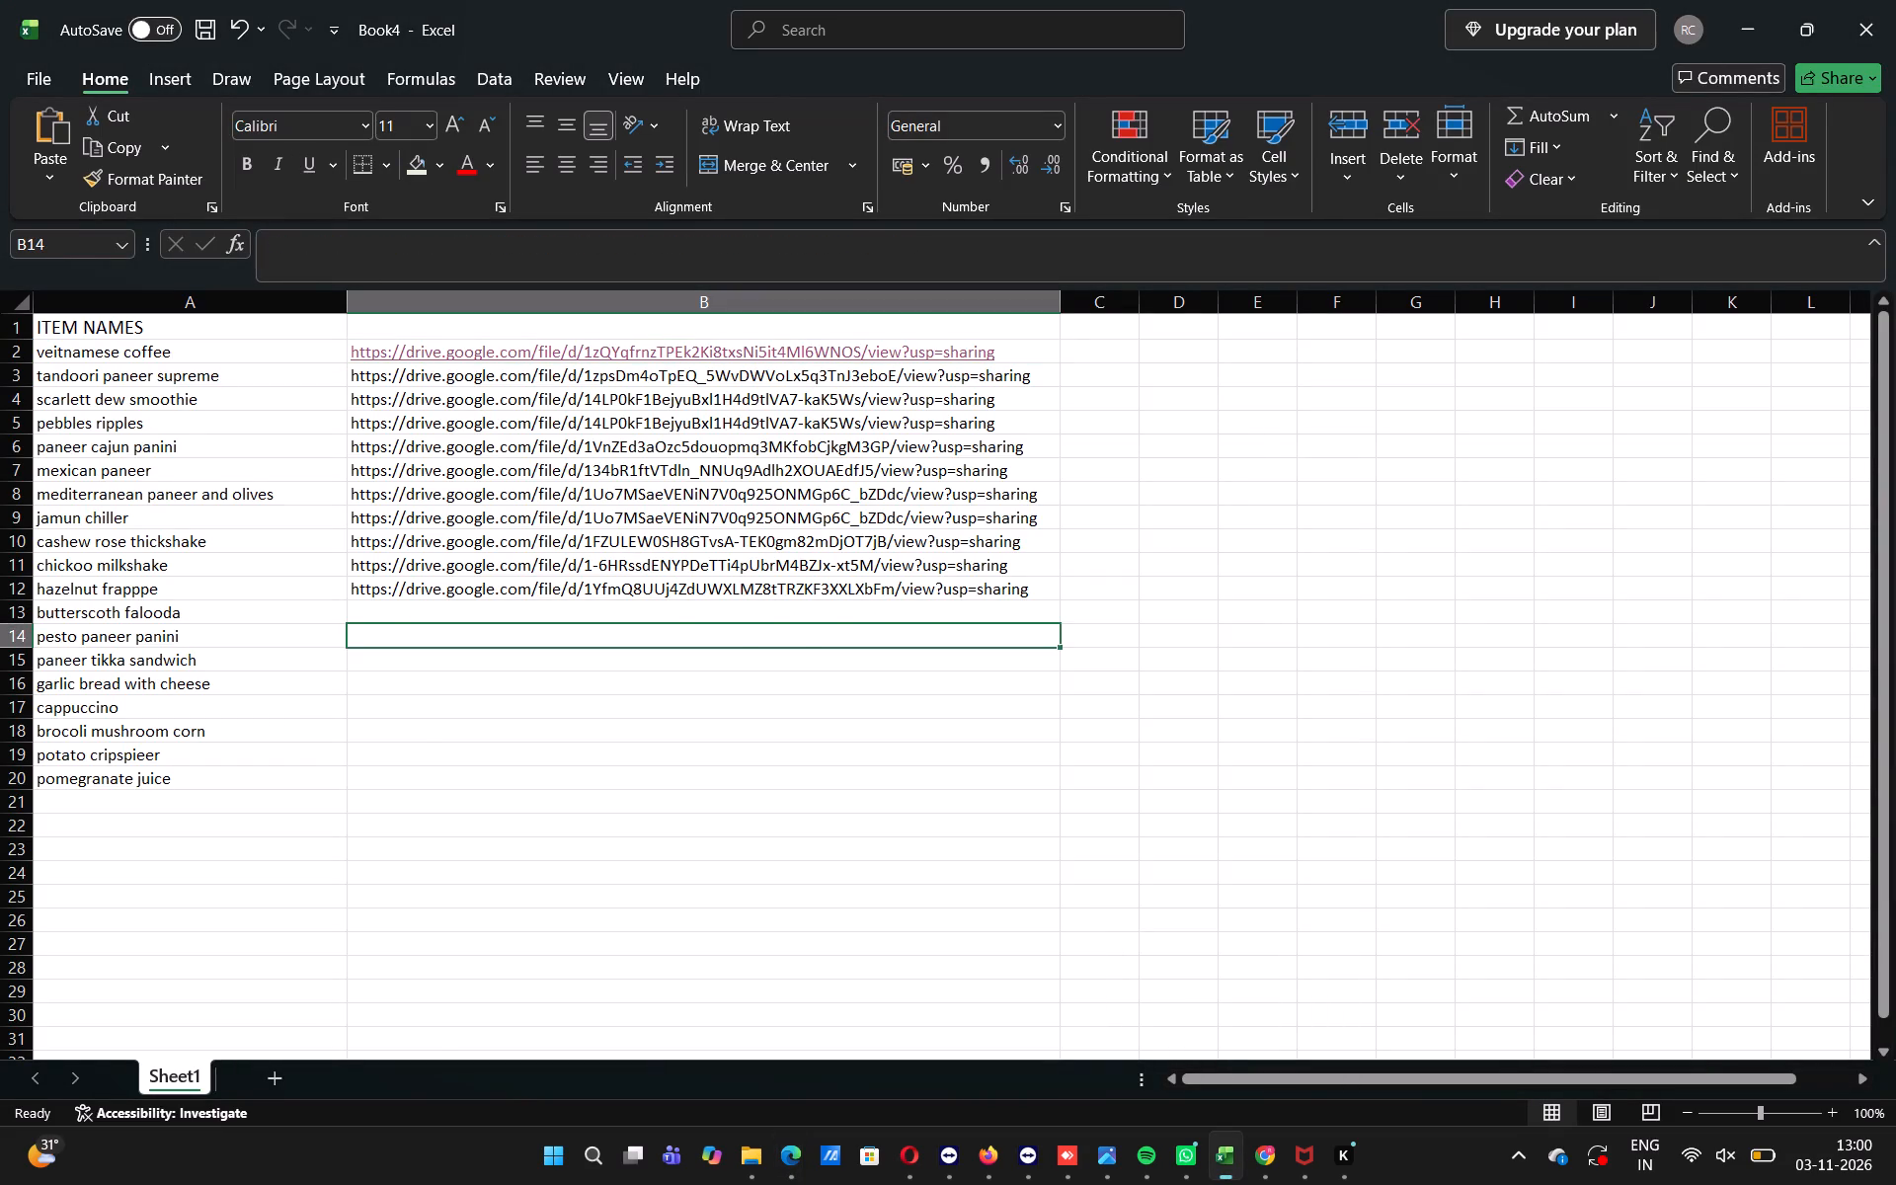
key("ctrl+v")
left_click(407, 616)
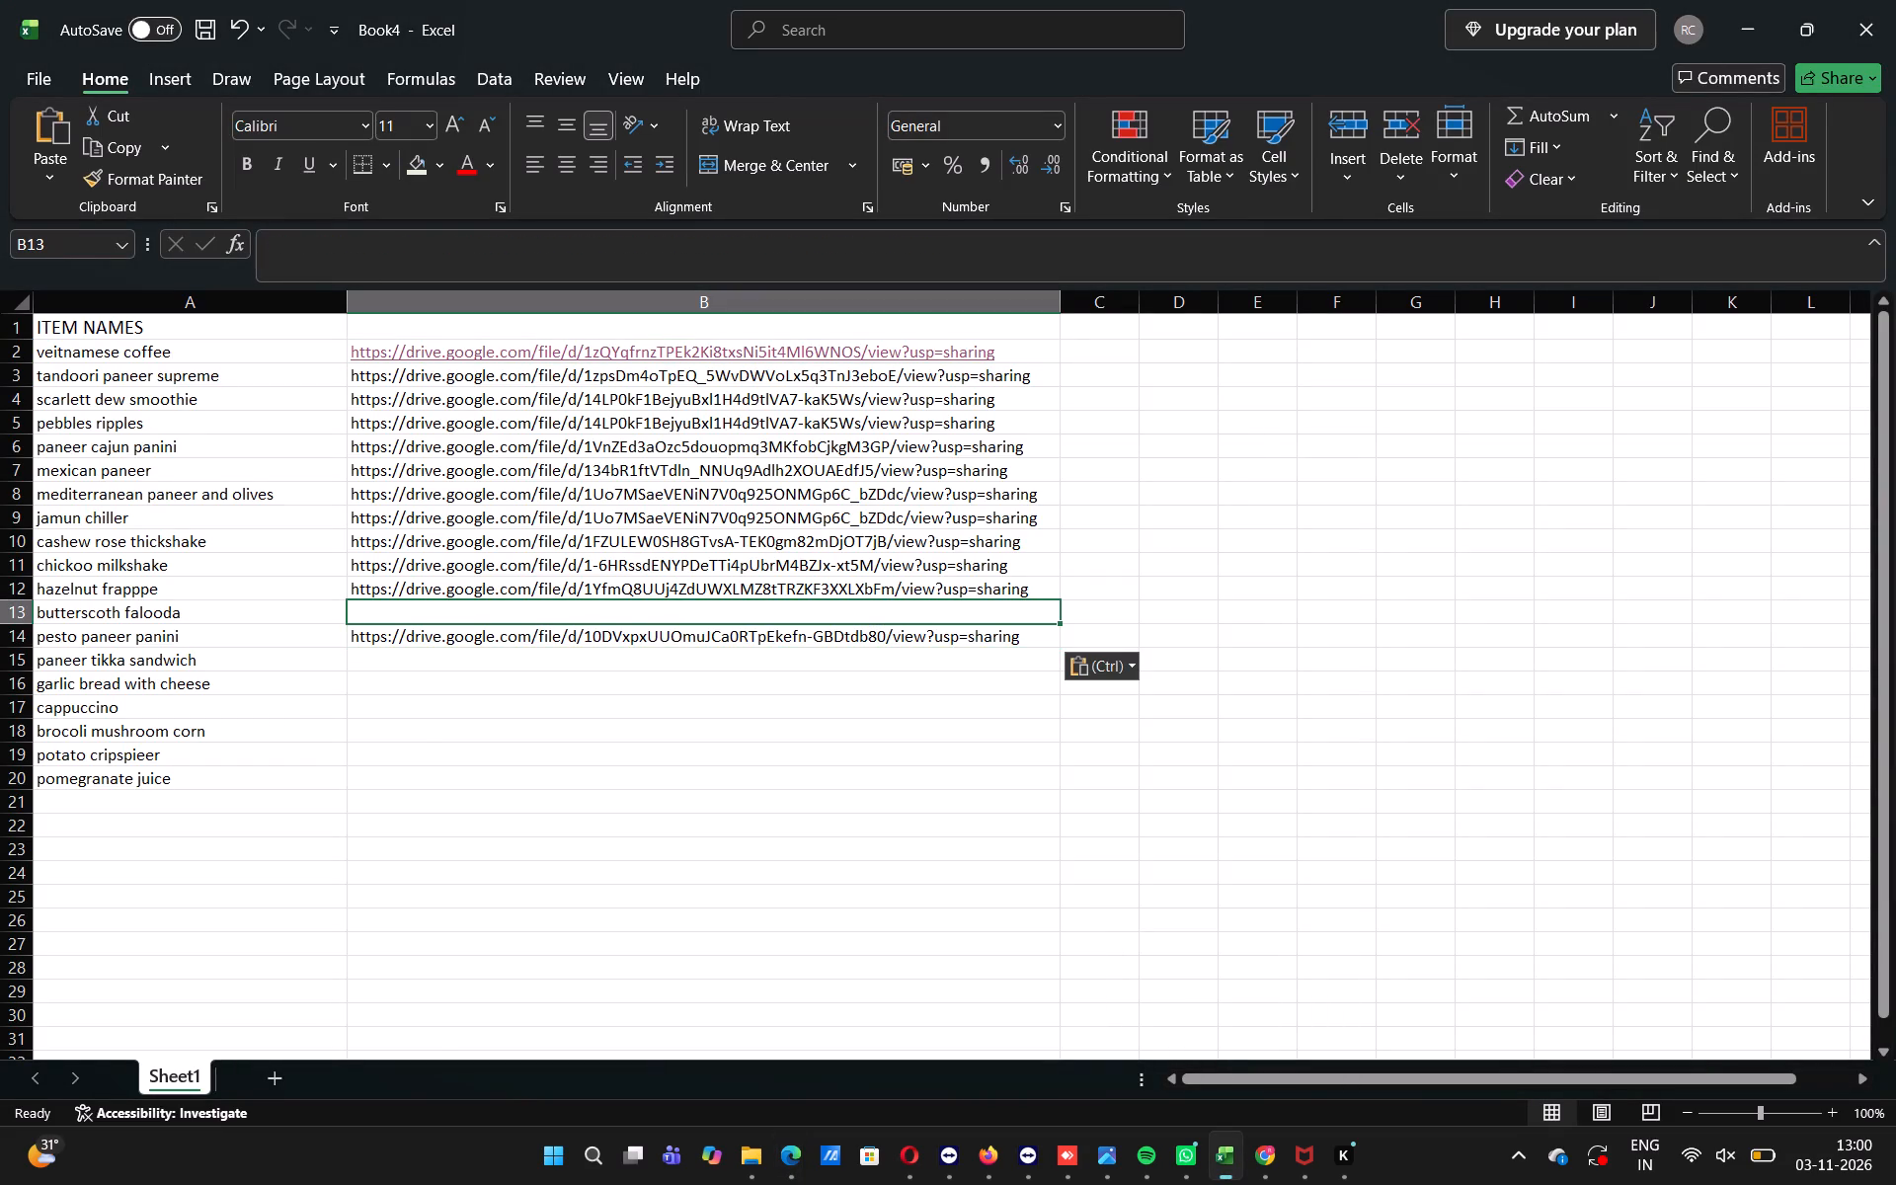
Back in Google Drive, open 226C29B8-ECF5-4F22-B519-DFFBD950A780.png and set its general access to Anyone with the link.
left_click(1750, 7)
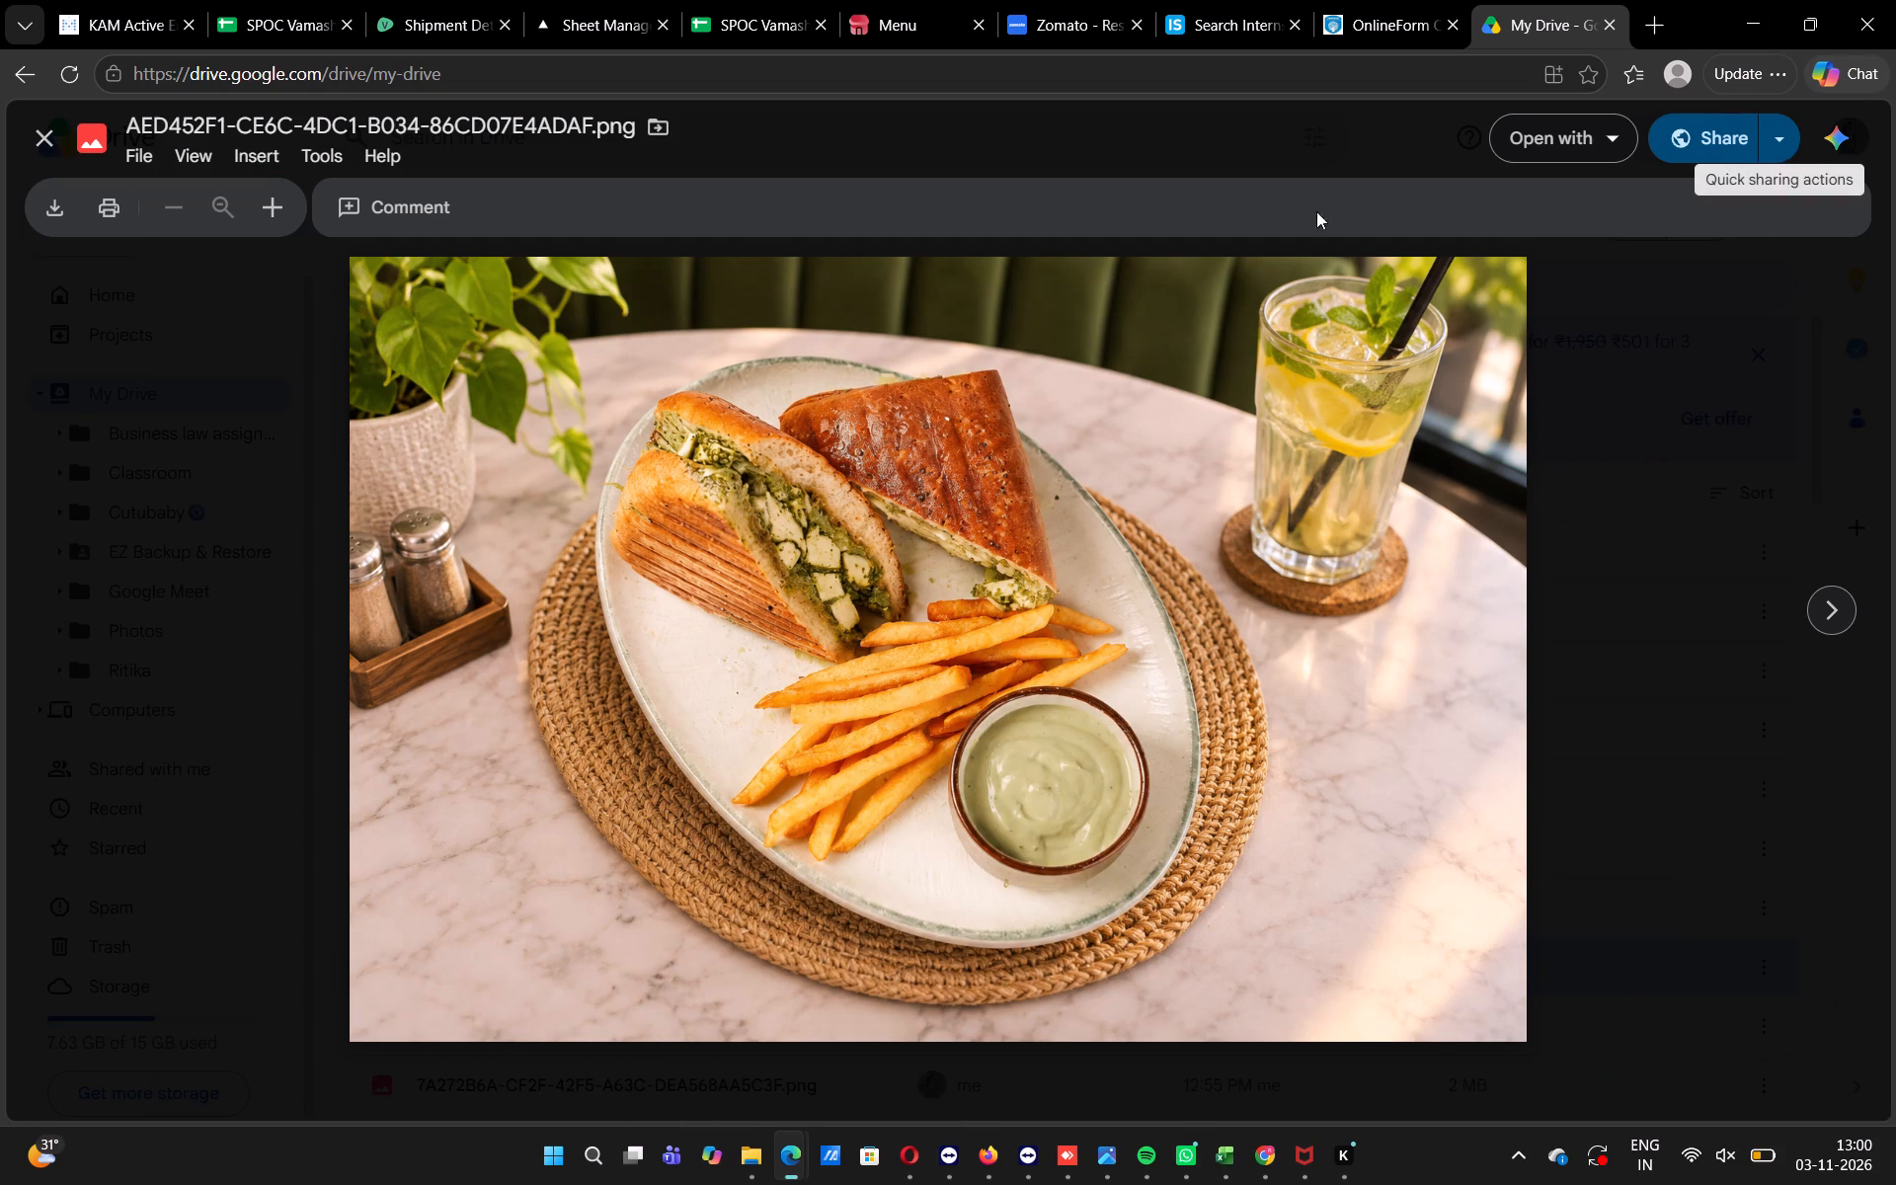
left_click(46, 126)
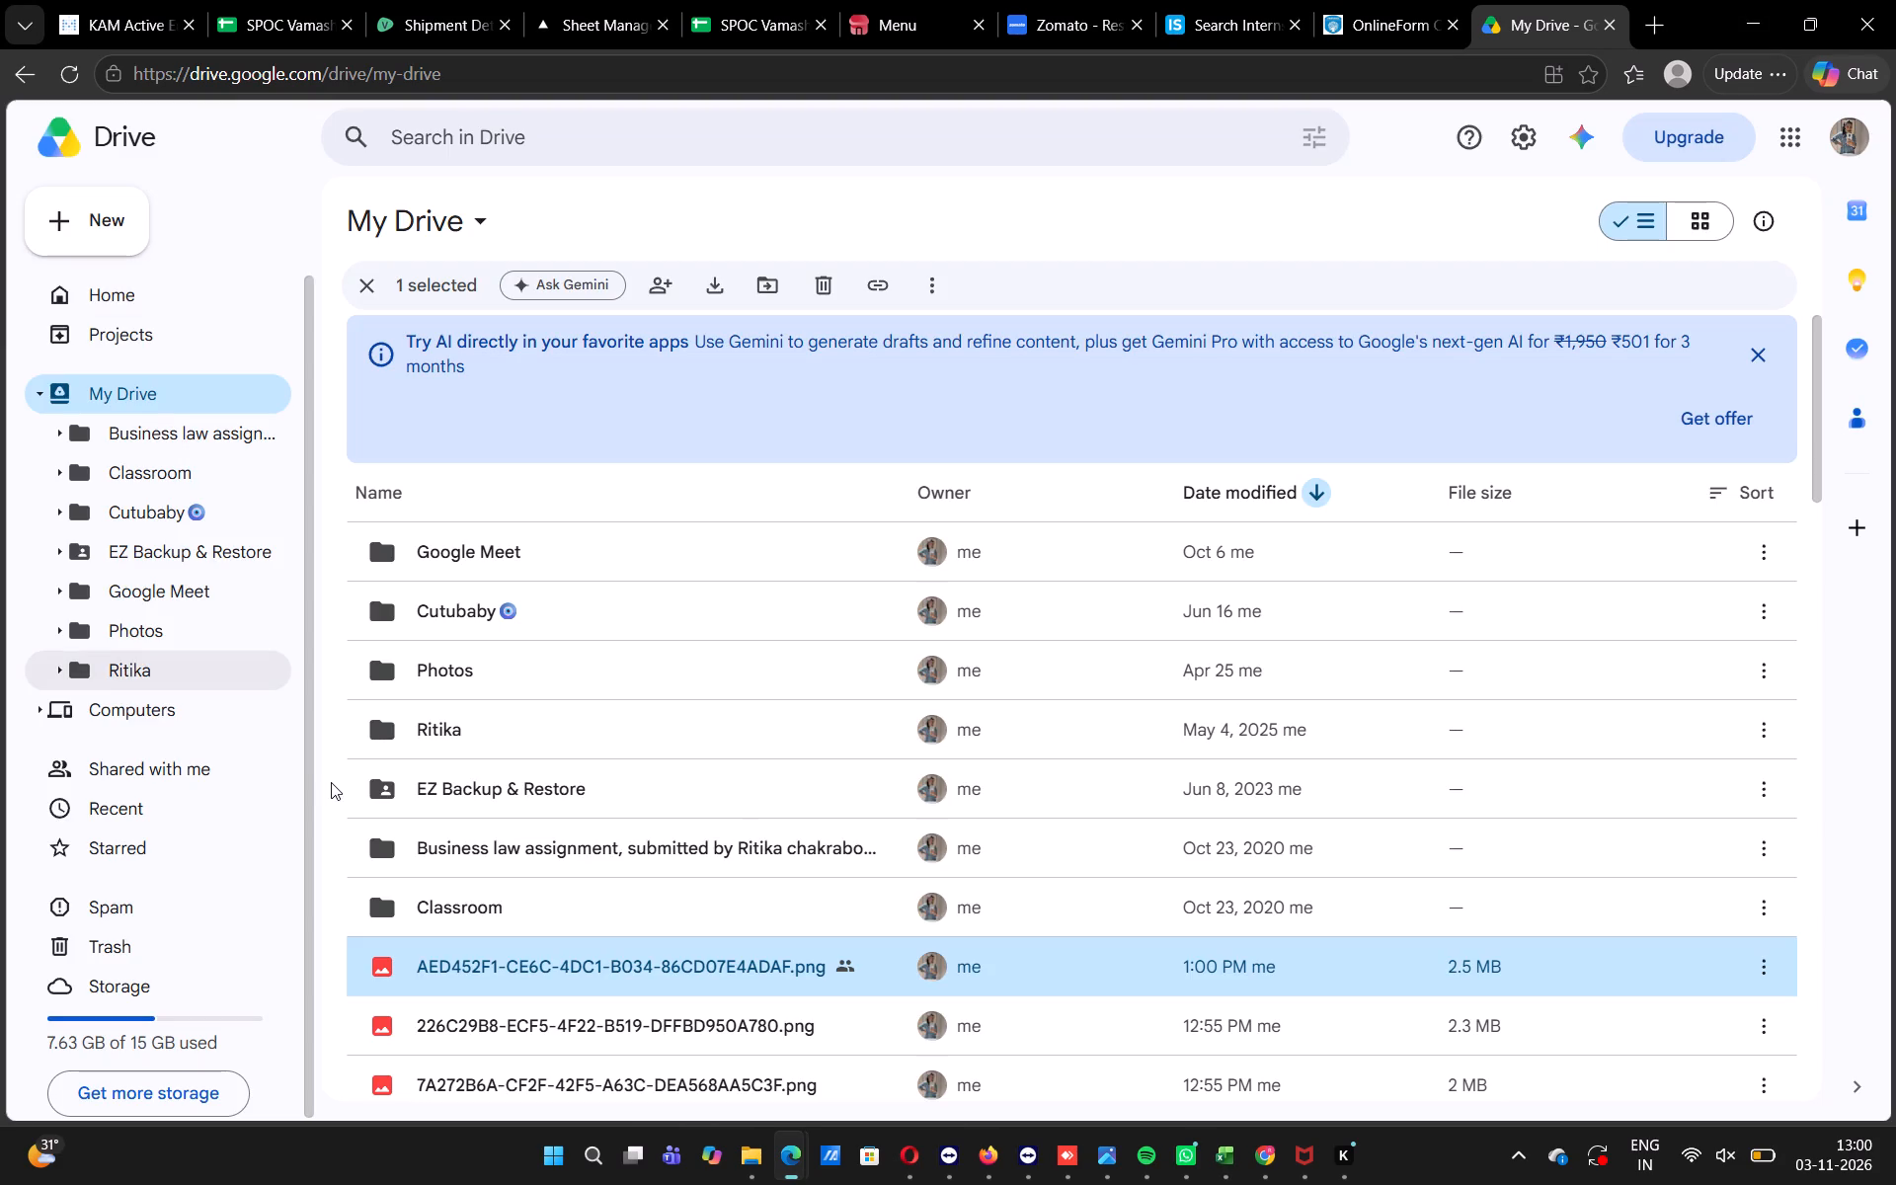
double_click(536, 1032)
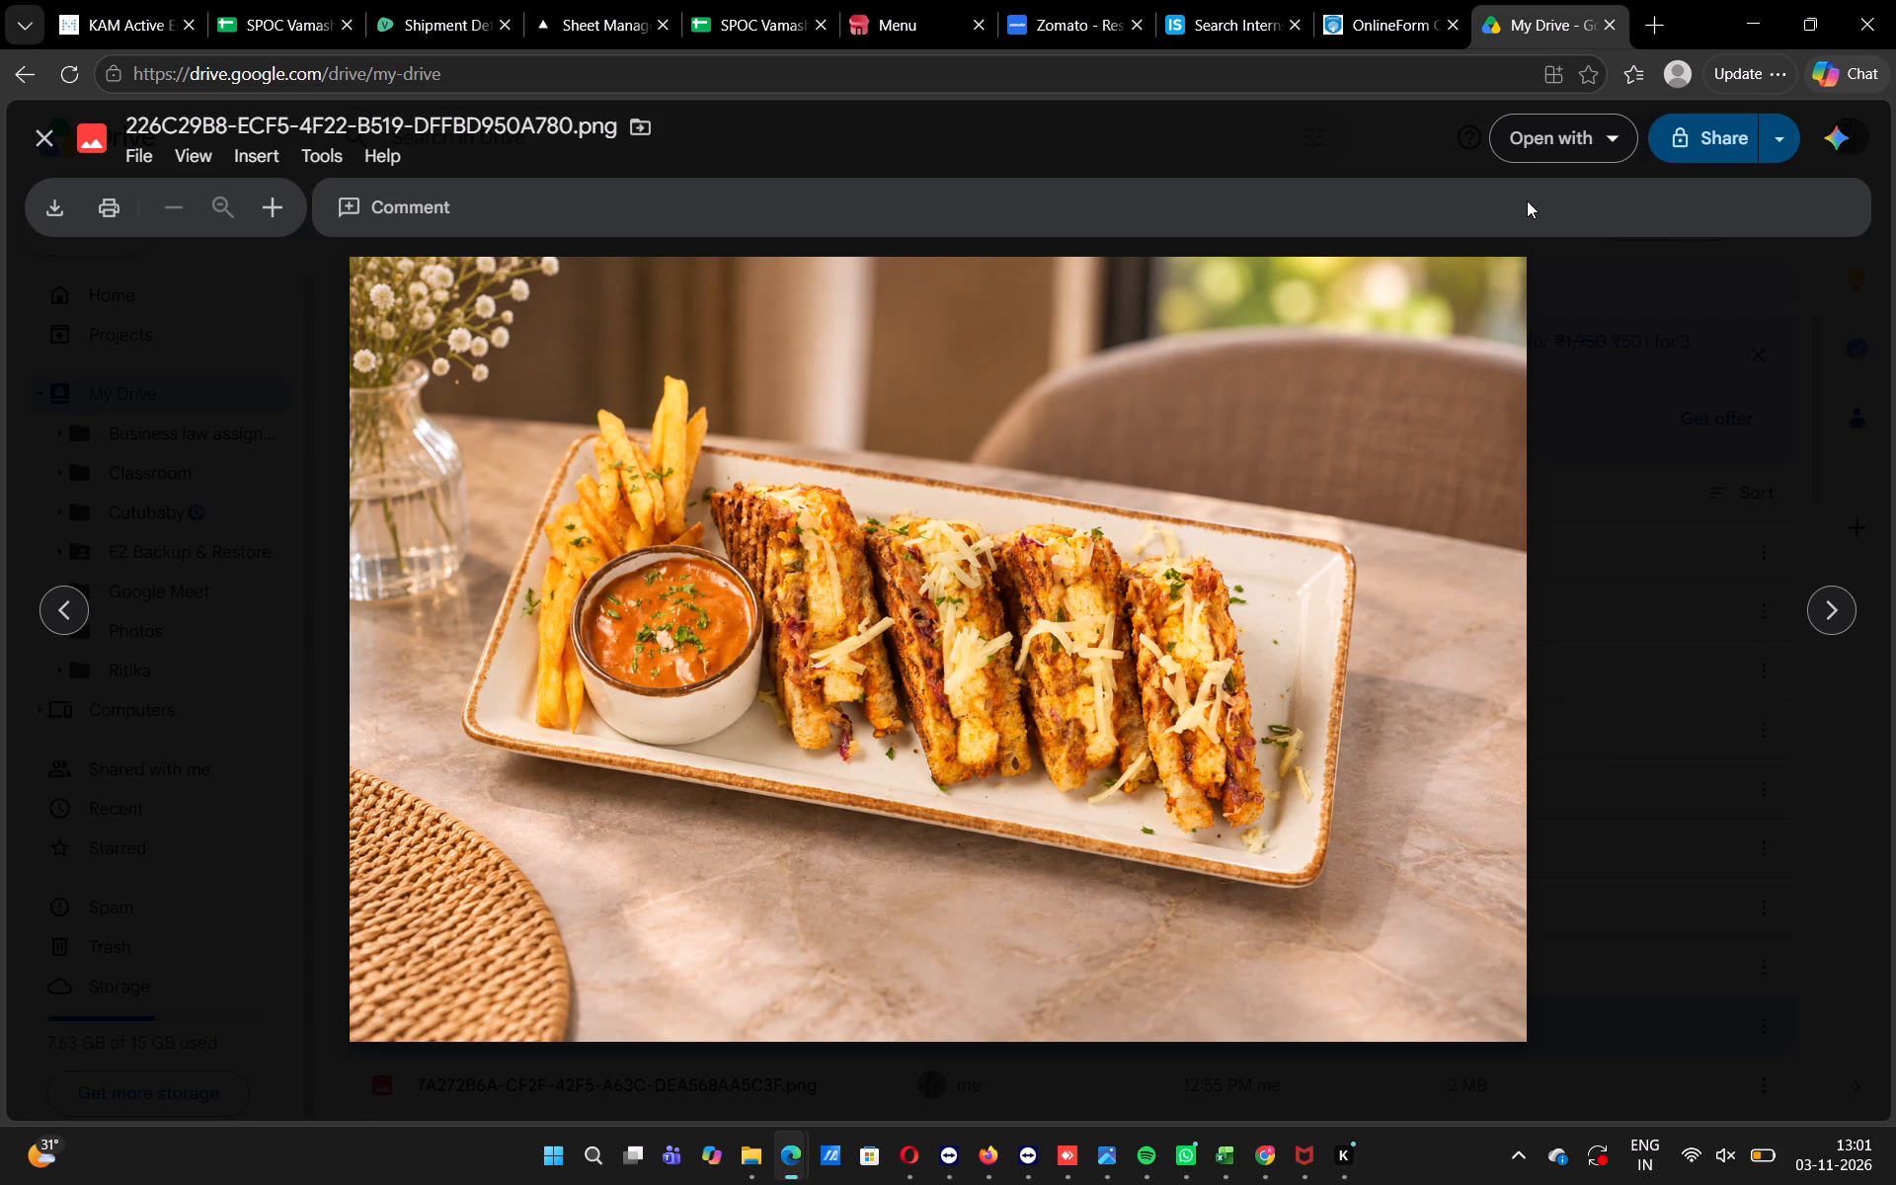
left_click(1683, 132)
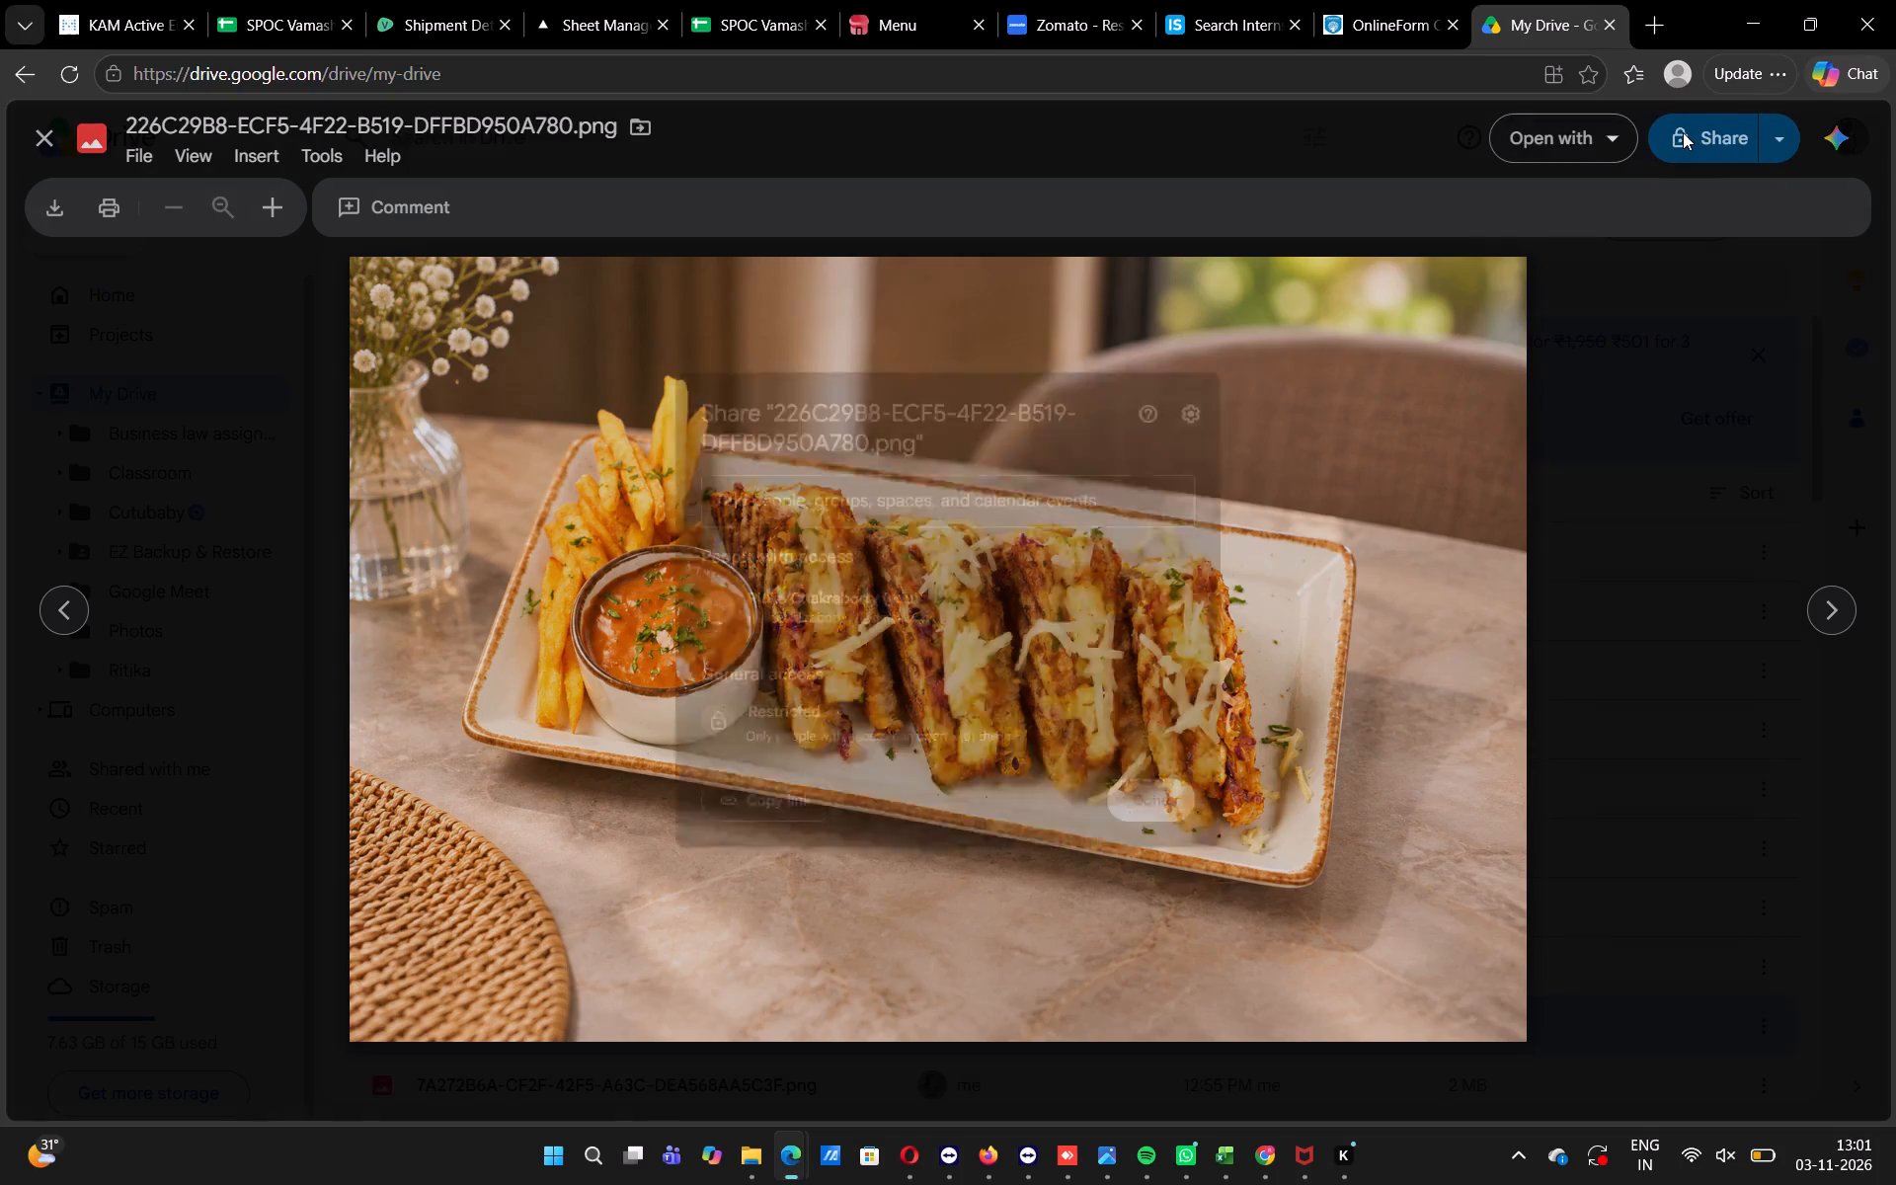
left_click(872, 733)
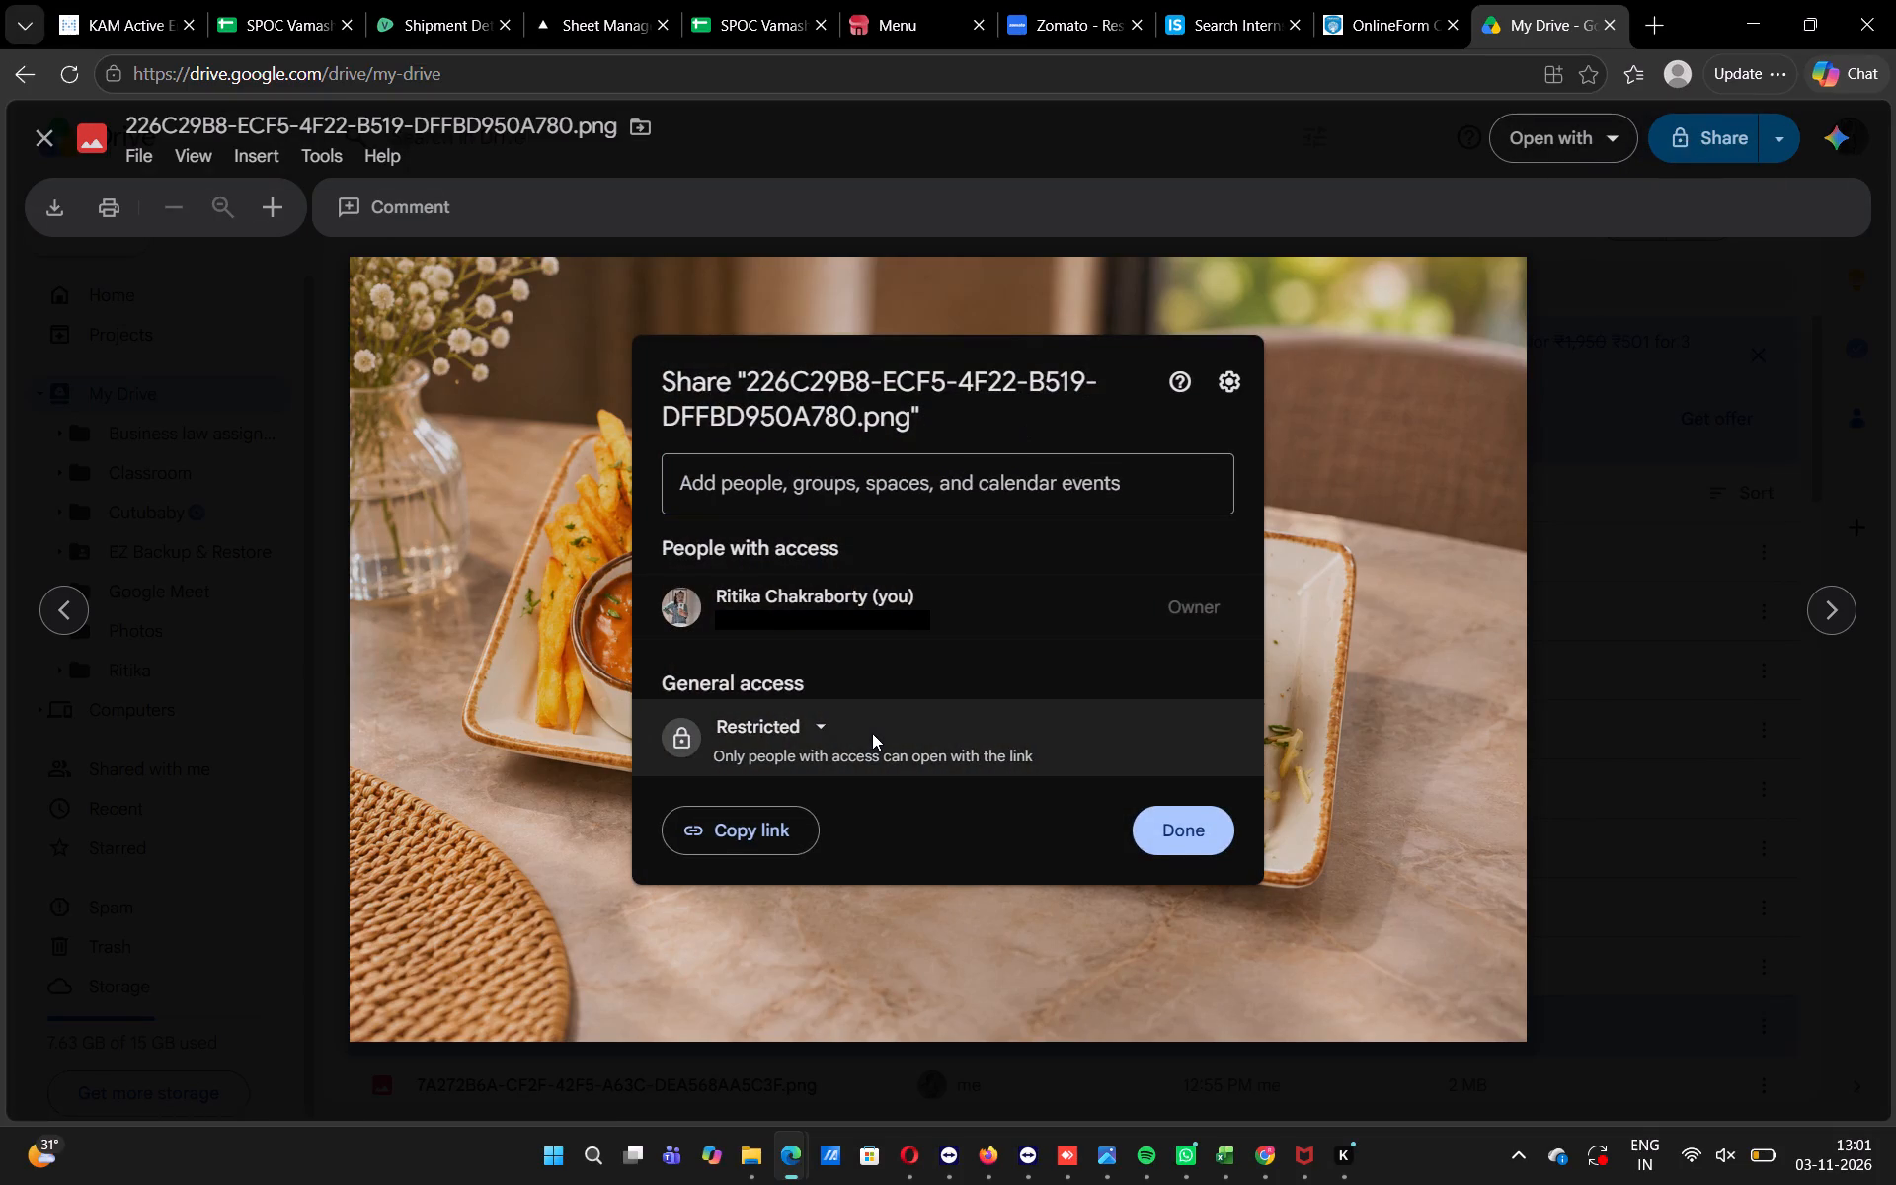
left_click(887, 745)
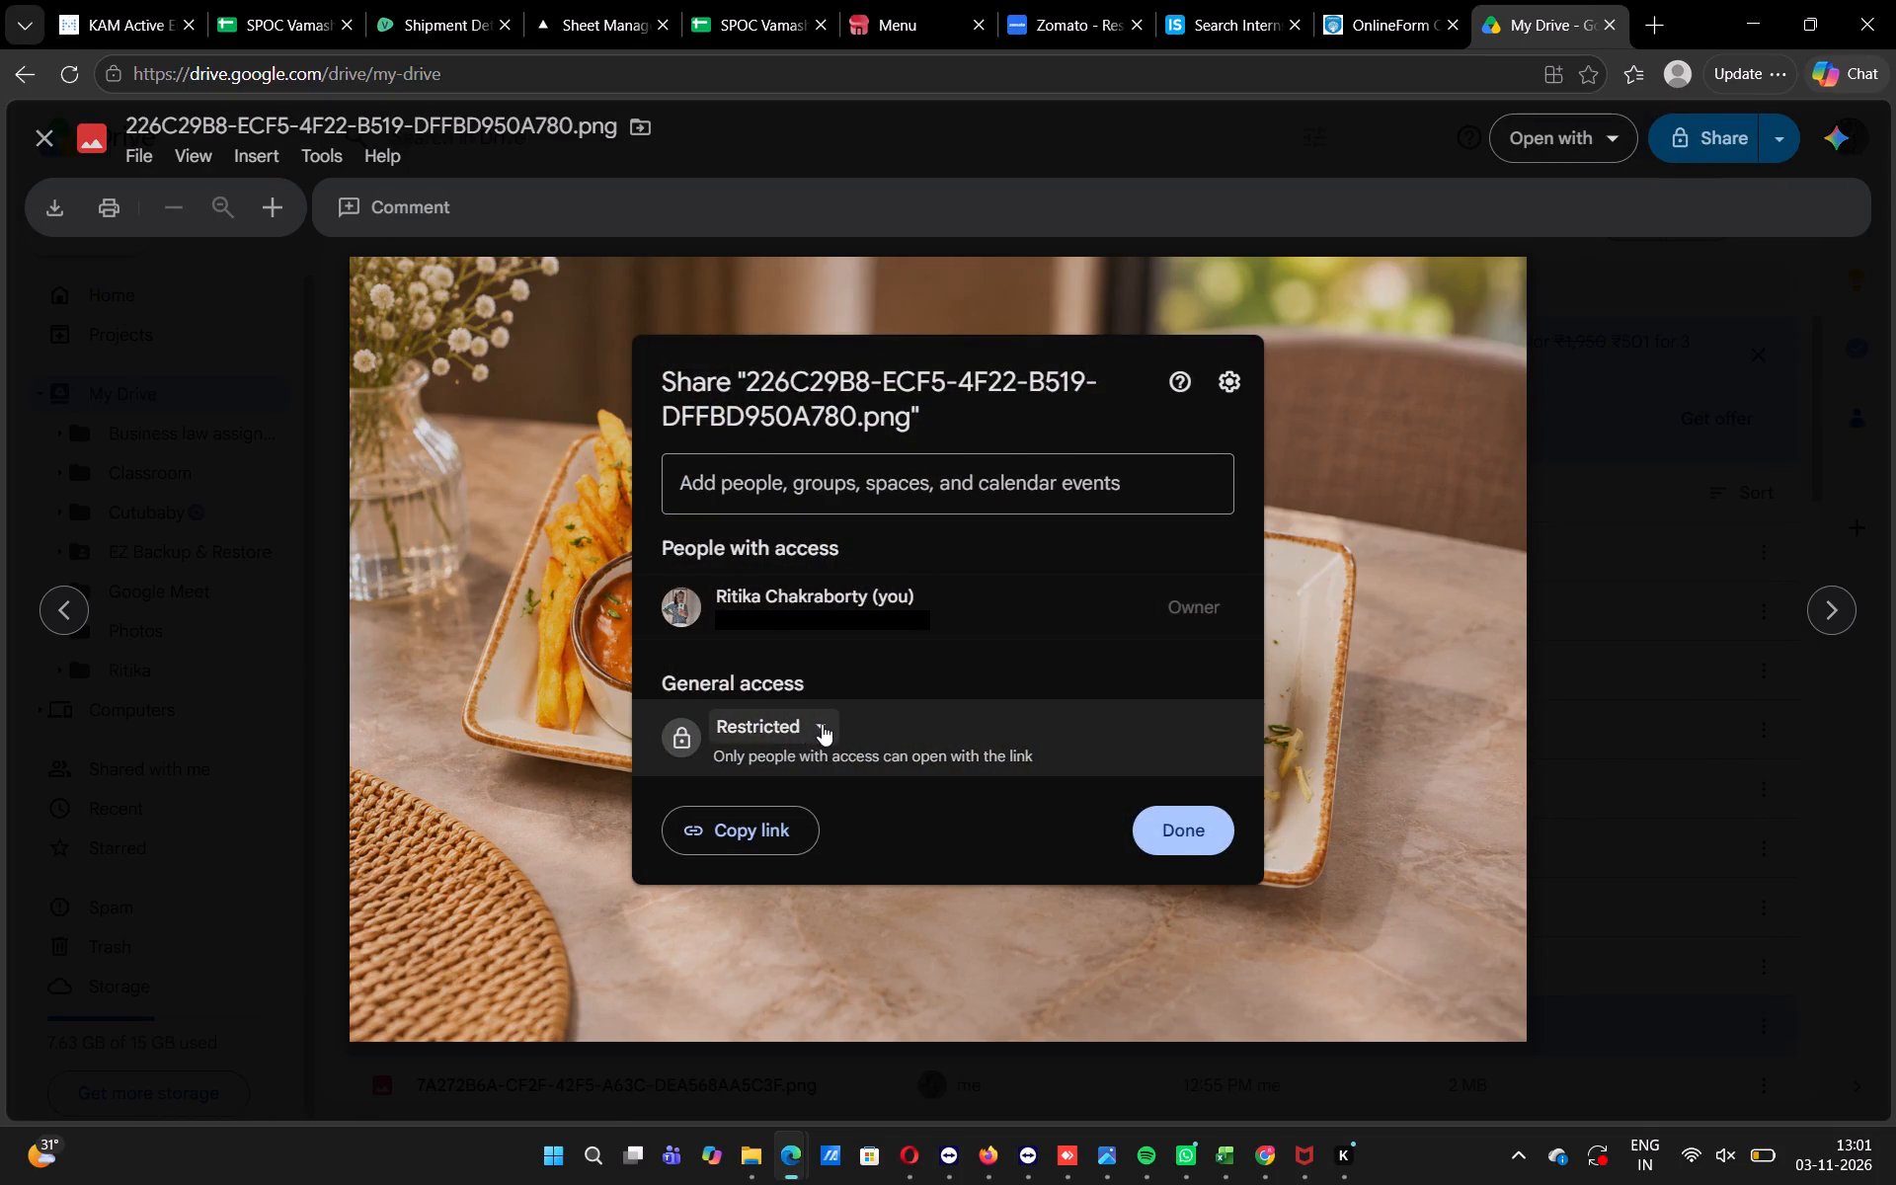
left_click(823, 722)
left_click(792, 834)
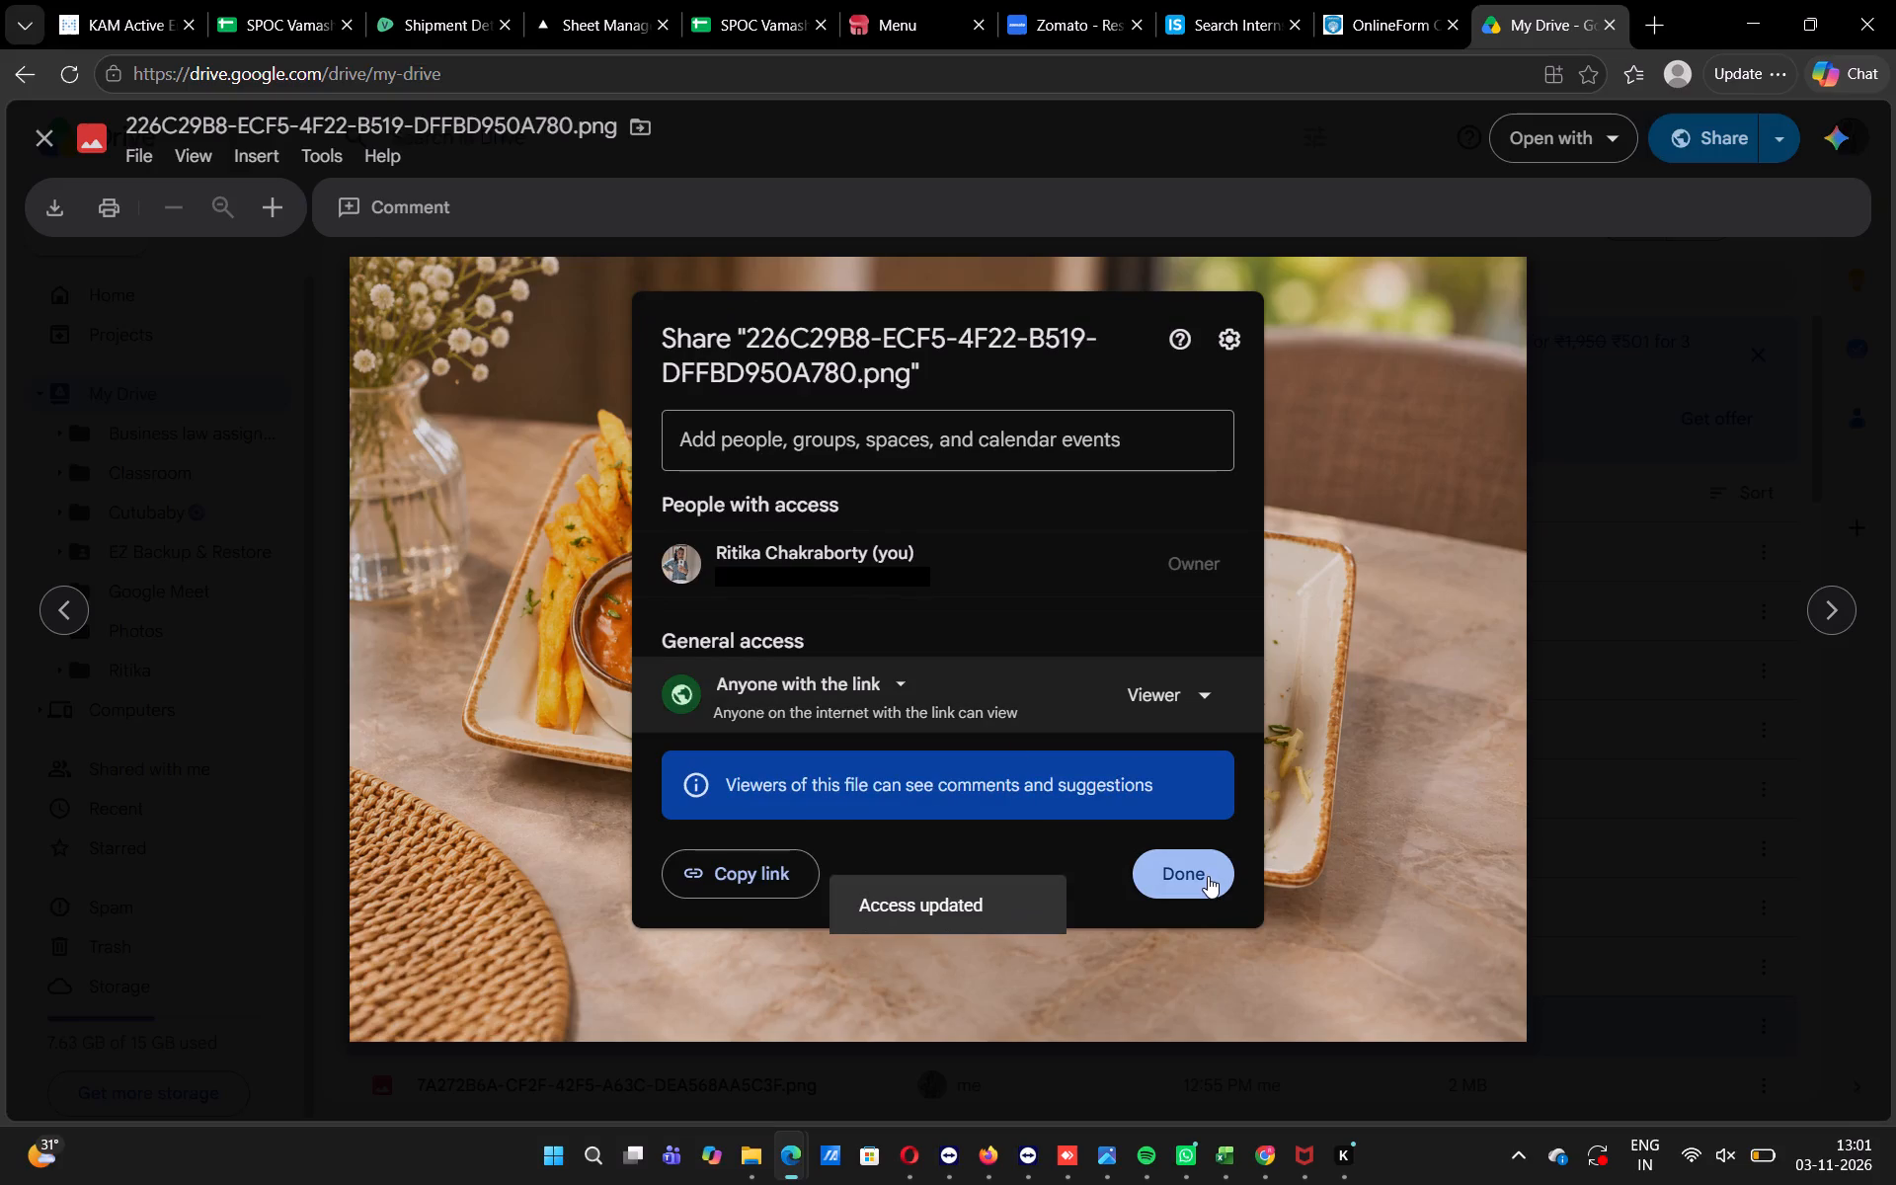
left_click(1194, 876)
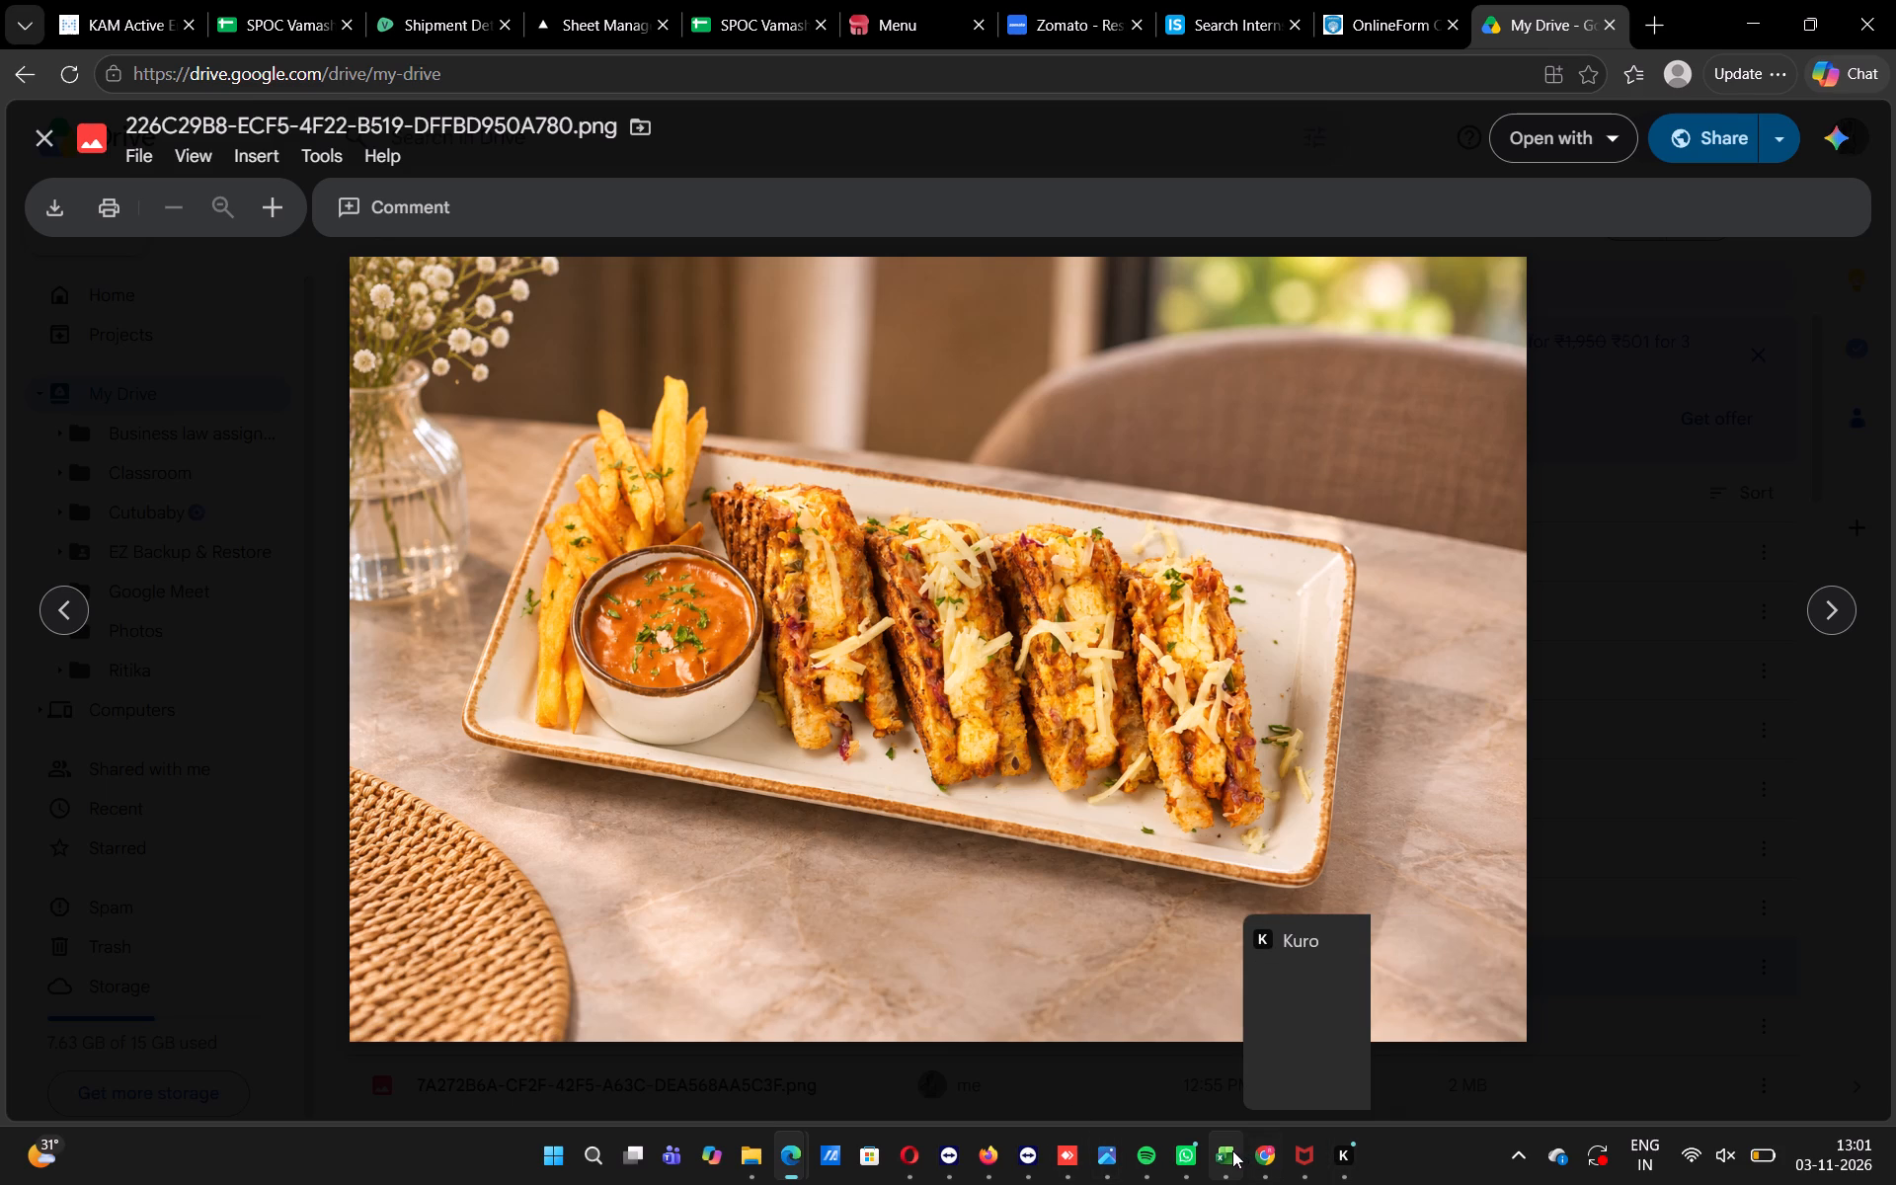
Paste the link on the clipboard beside paneer tikka sandwich in the Excel sheet.
left_click(1201, 1034)
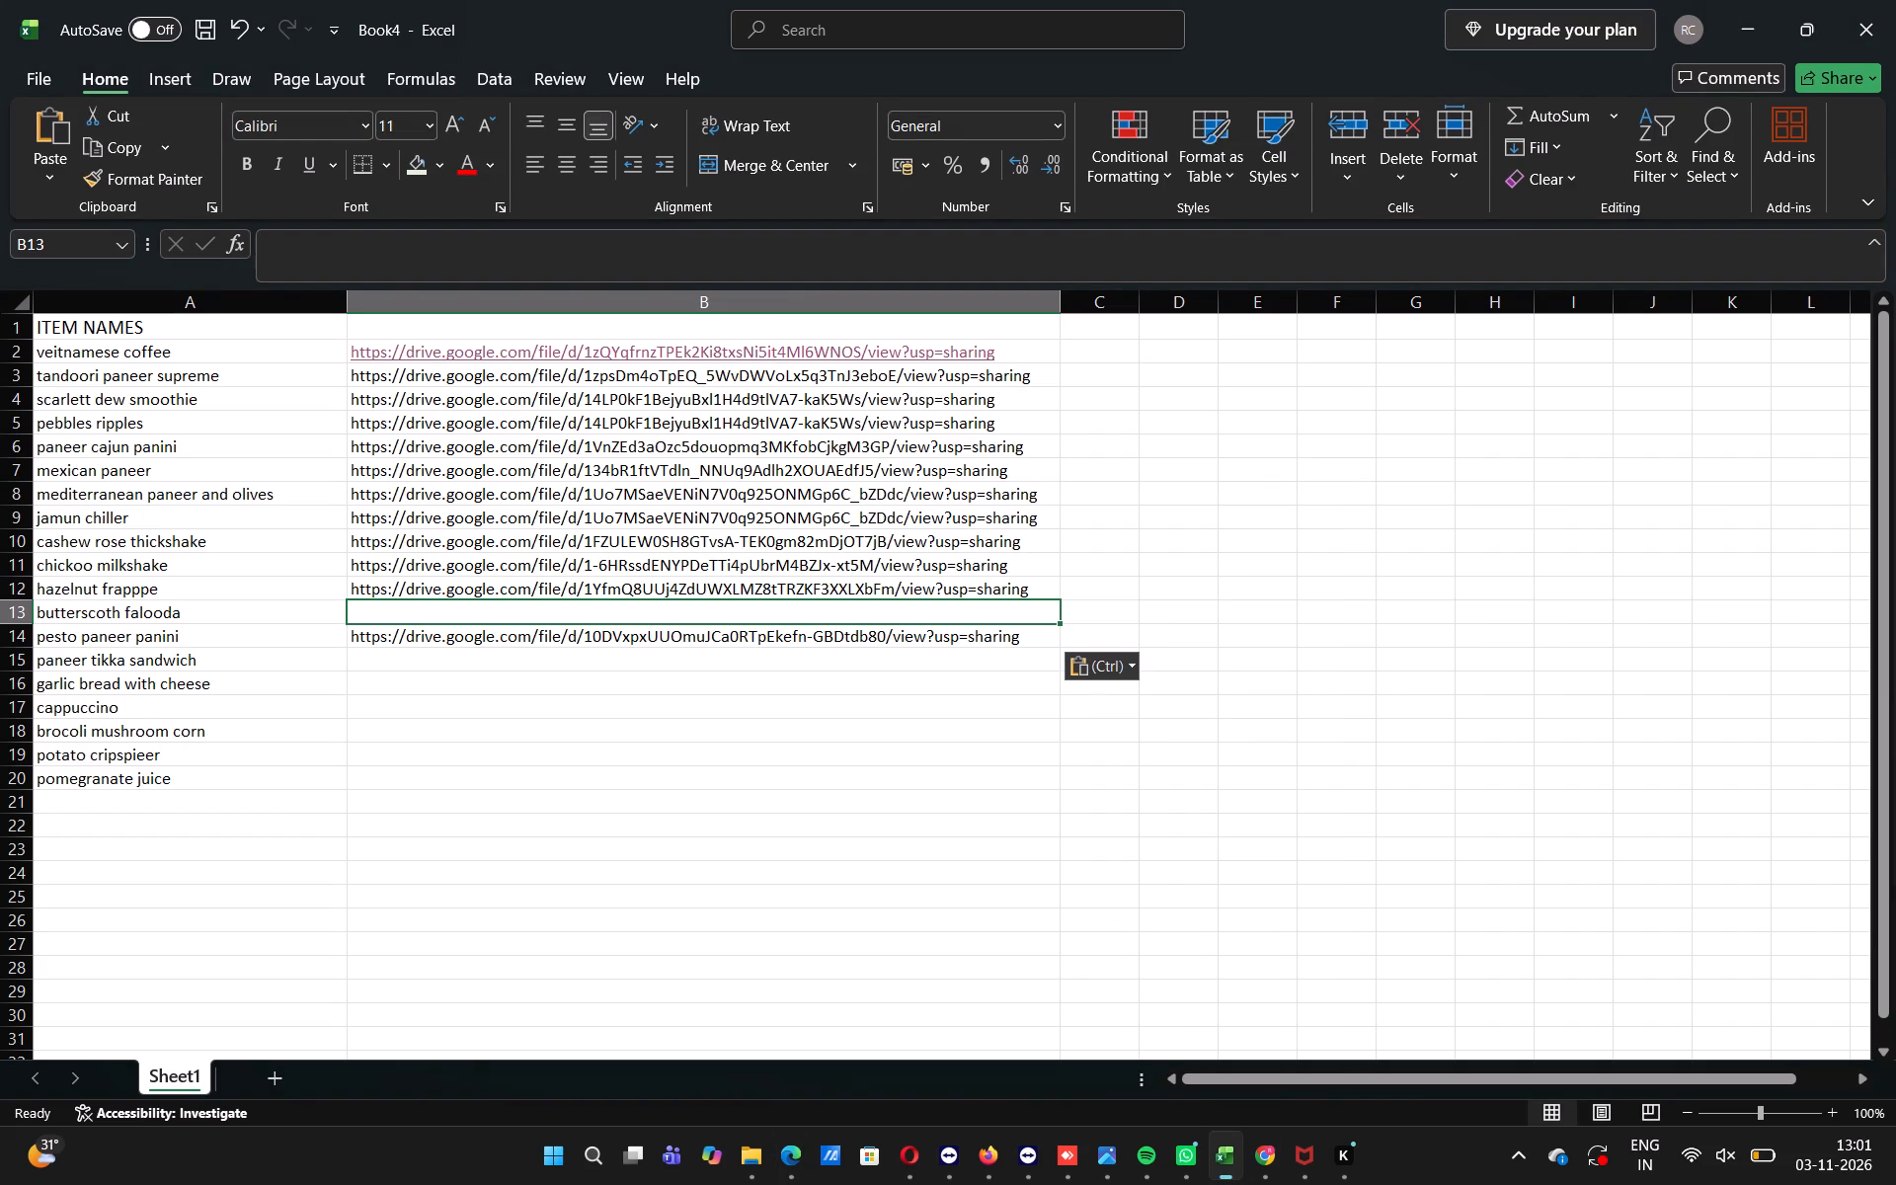
left_click(427, 657)
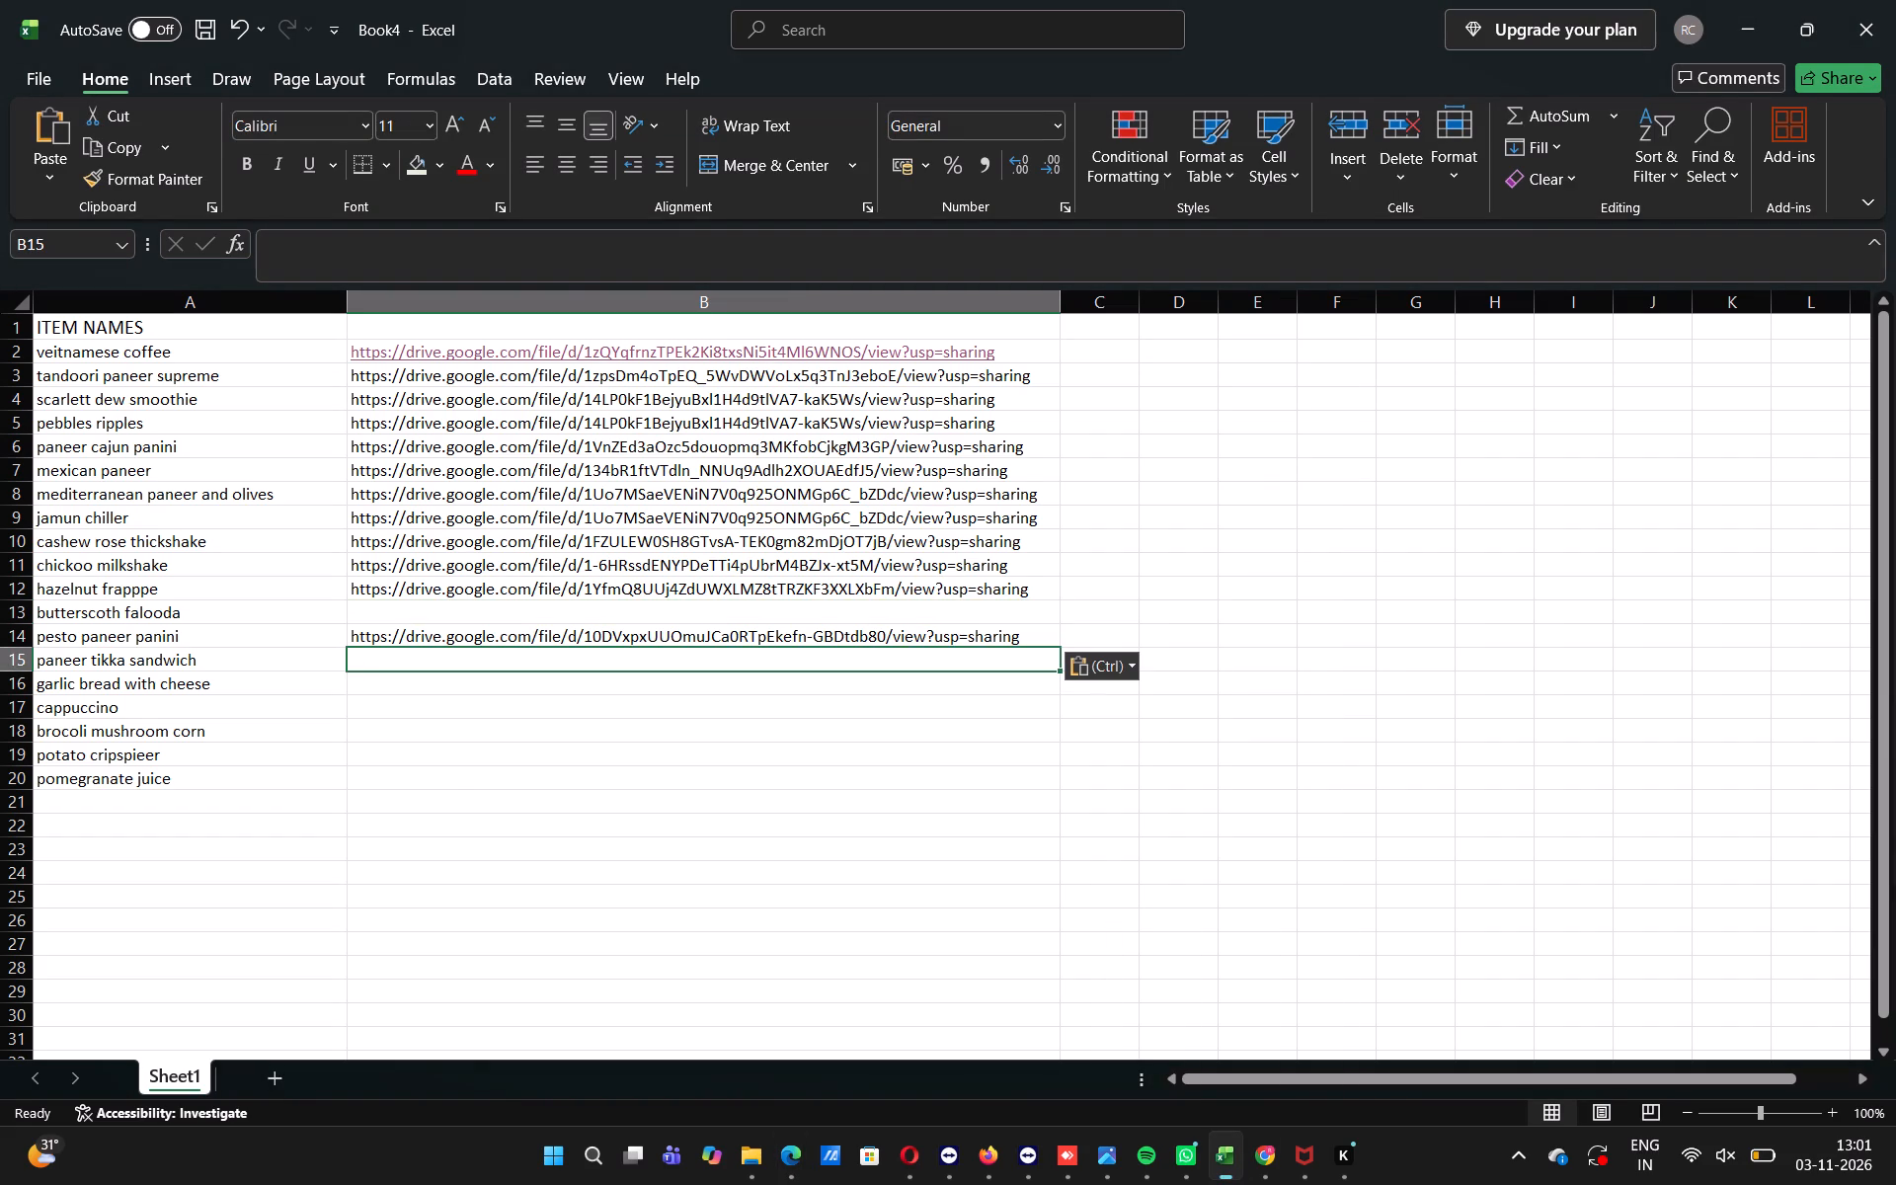
key("ctrl+v")
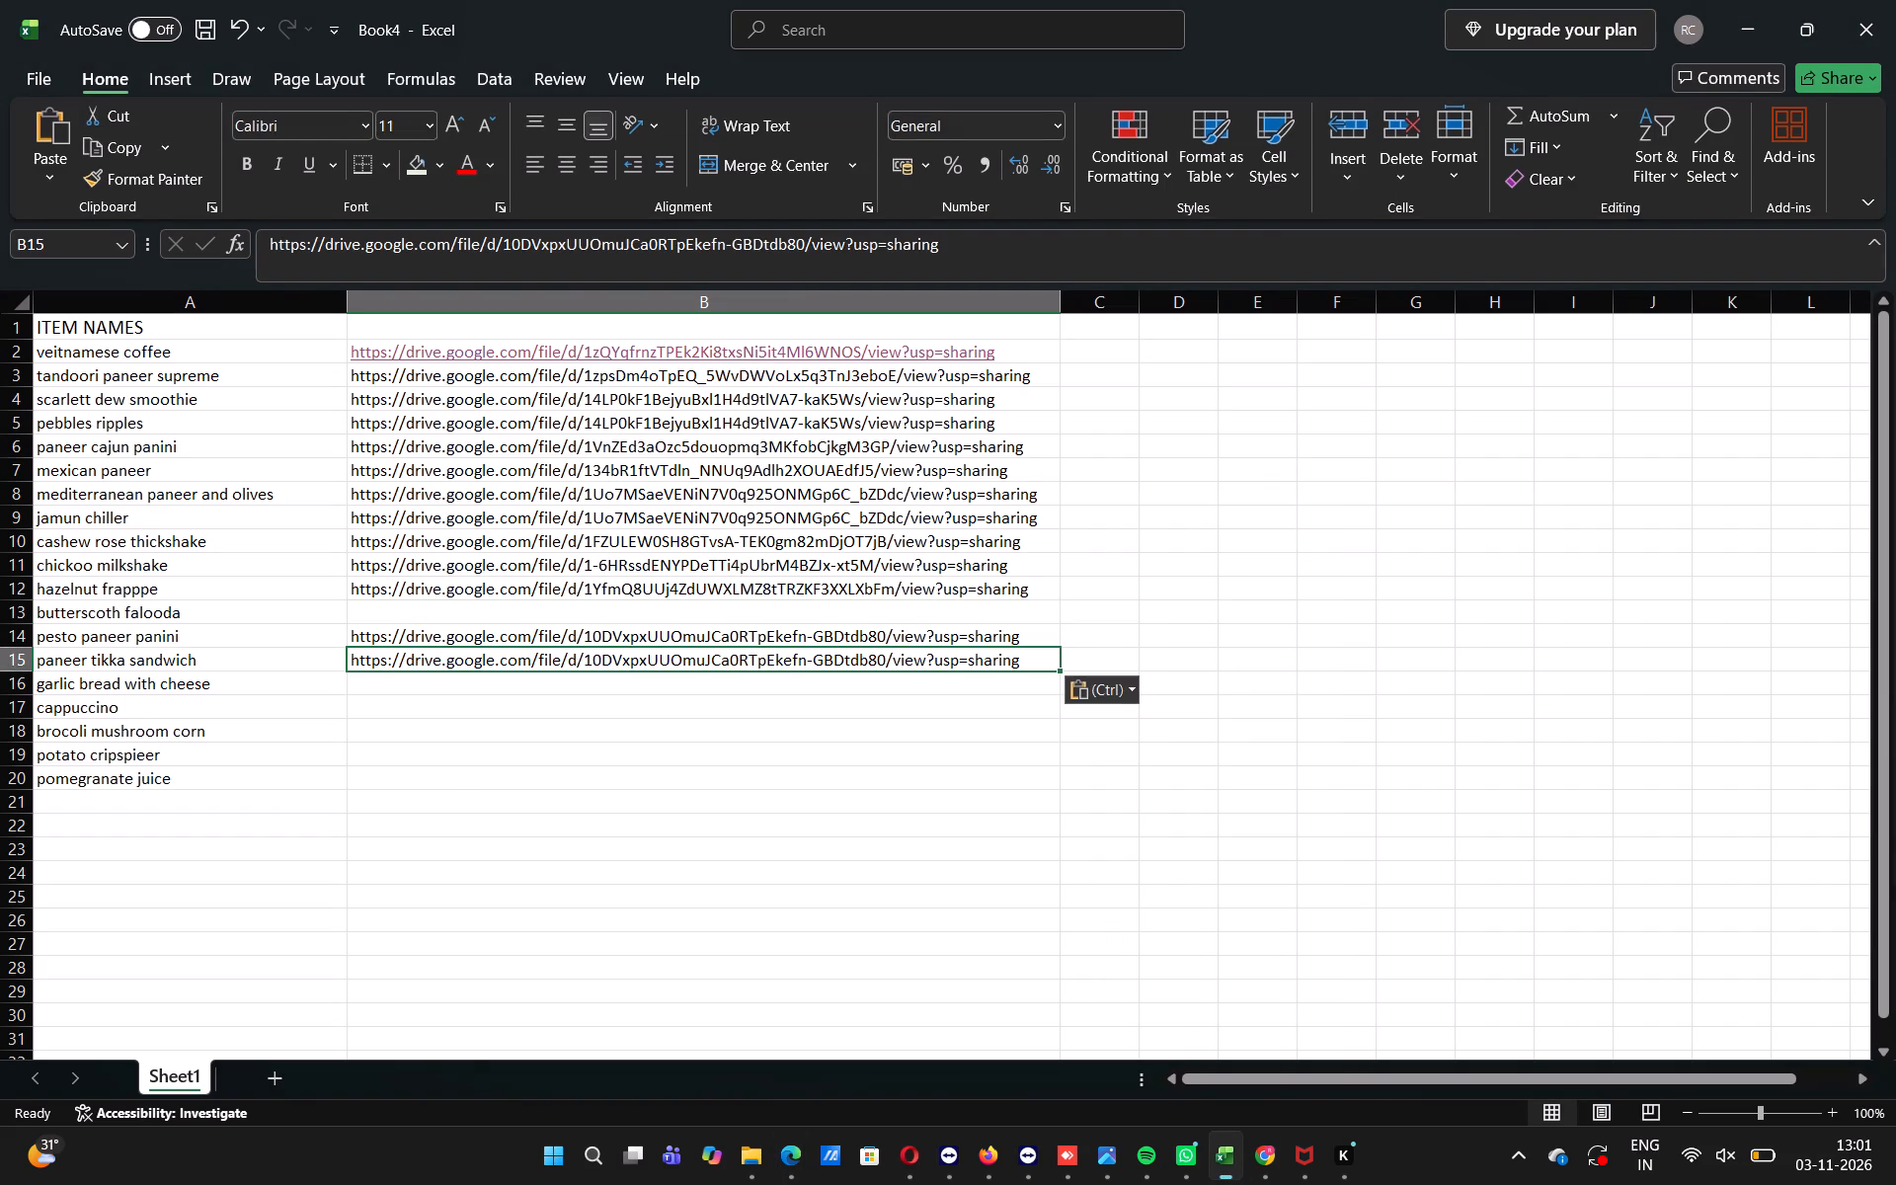
left_click(434, 614)
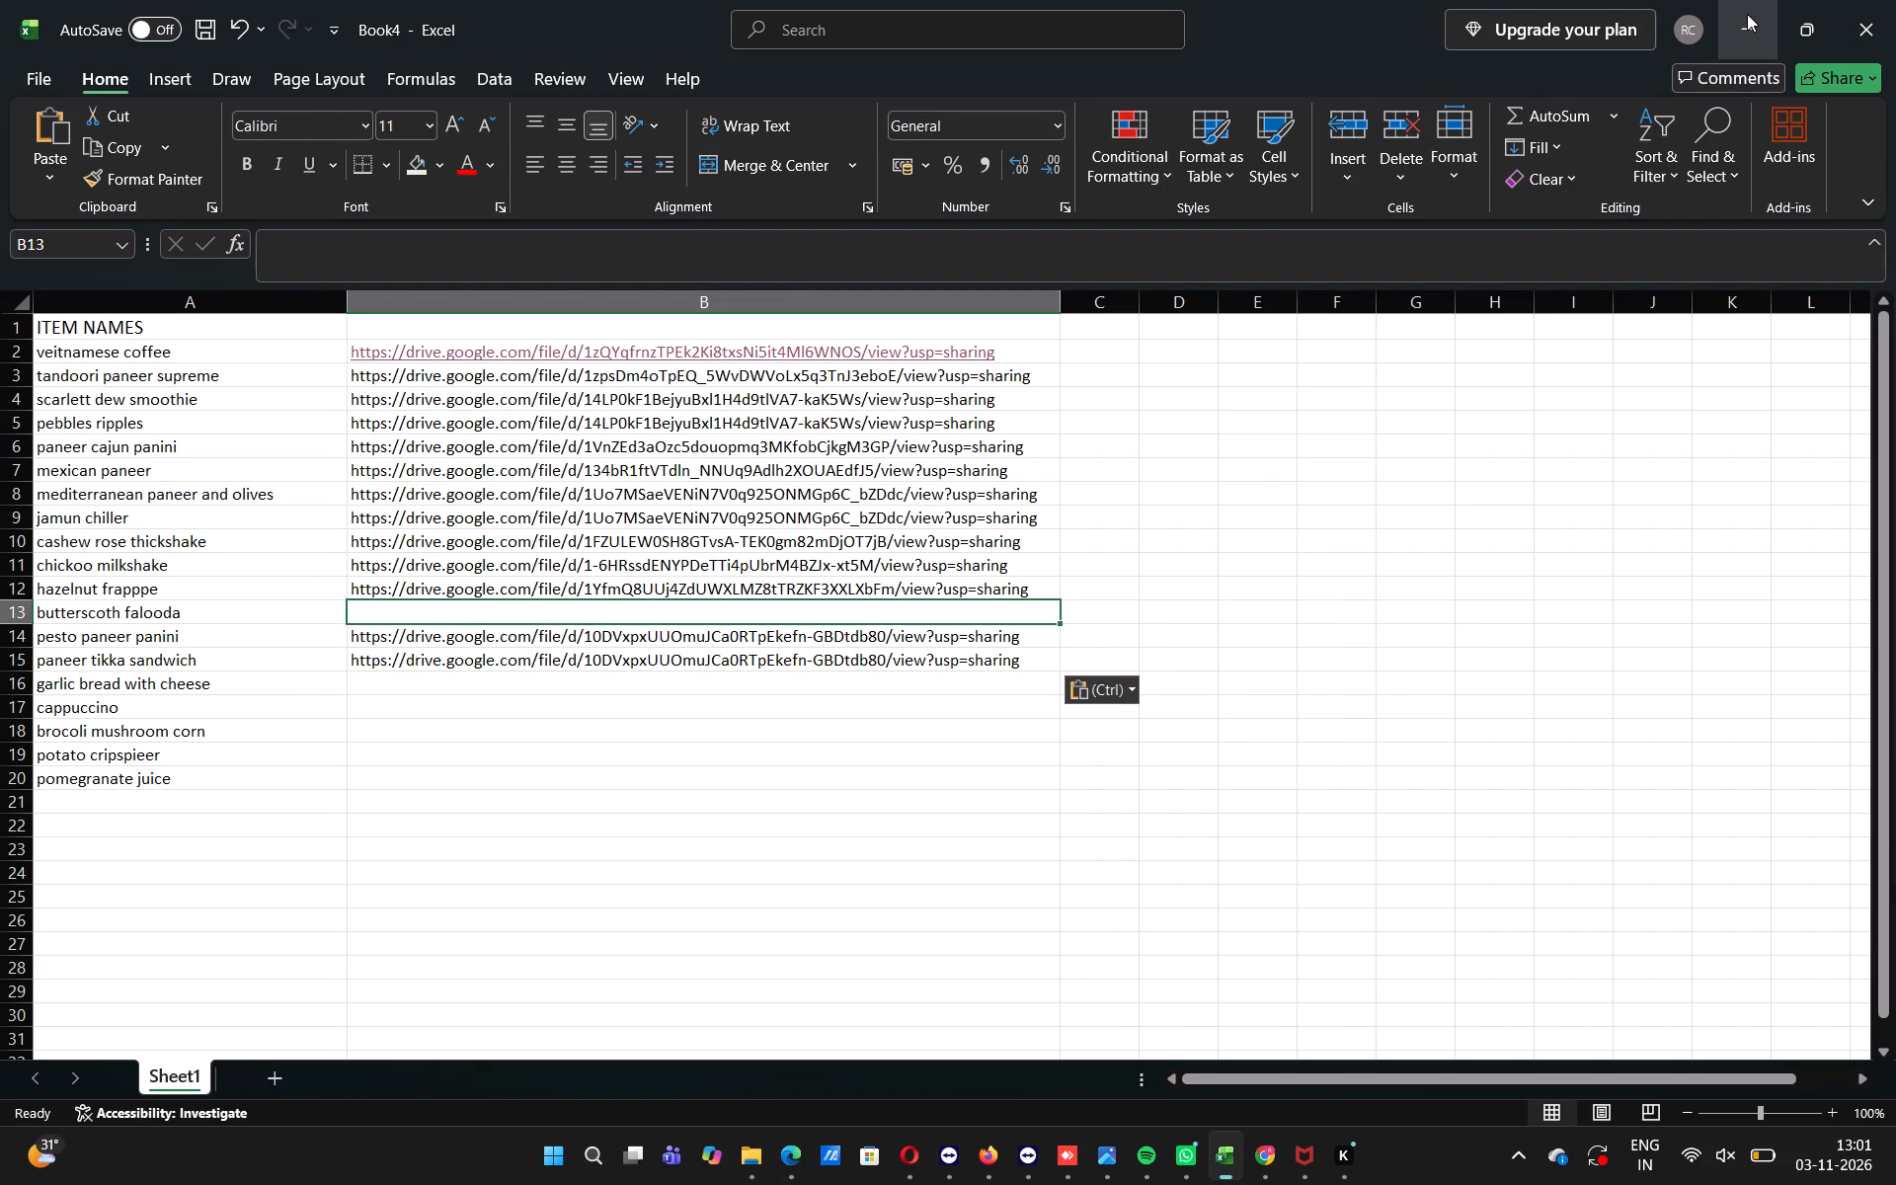
Back in Google Drive, open 7A272B6A-CF2F-42F5-A63C-DEA568AA5C3F.png and set its general access to Anyone with the link.
left_click(1747, 14)
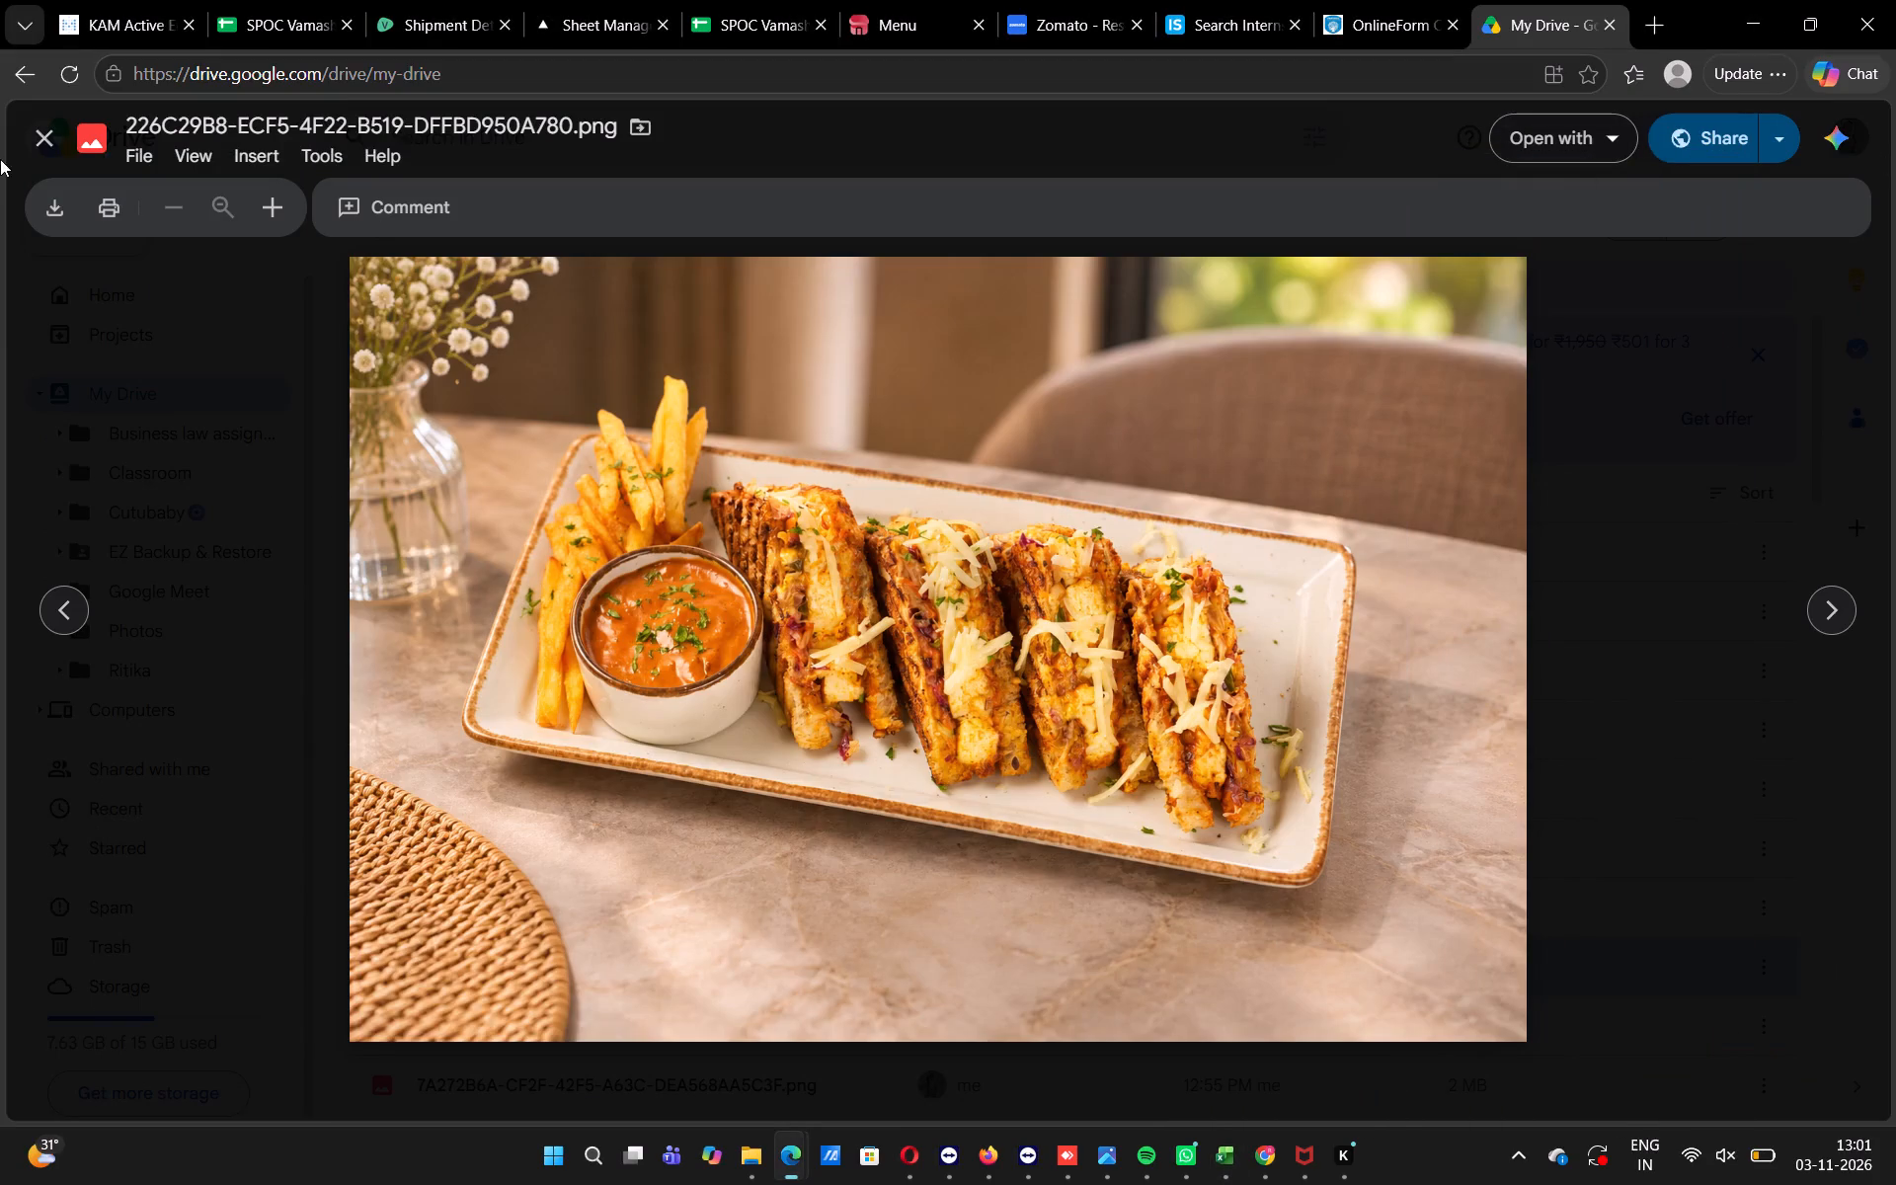
left_click(56, 130)
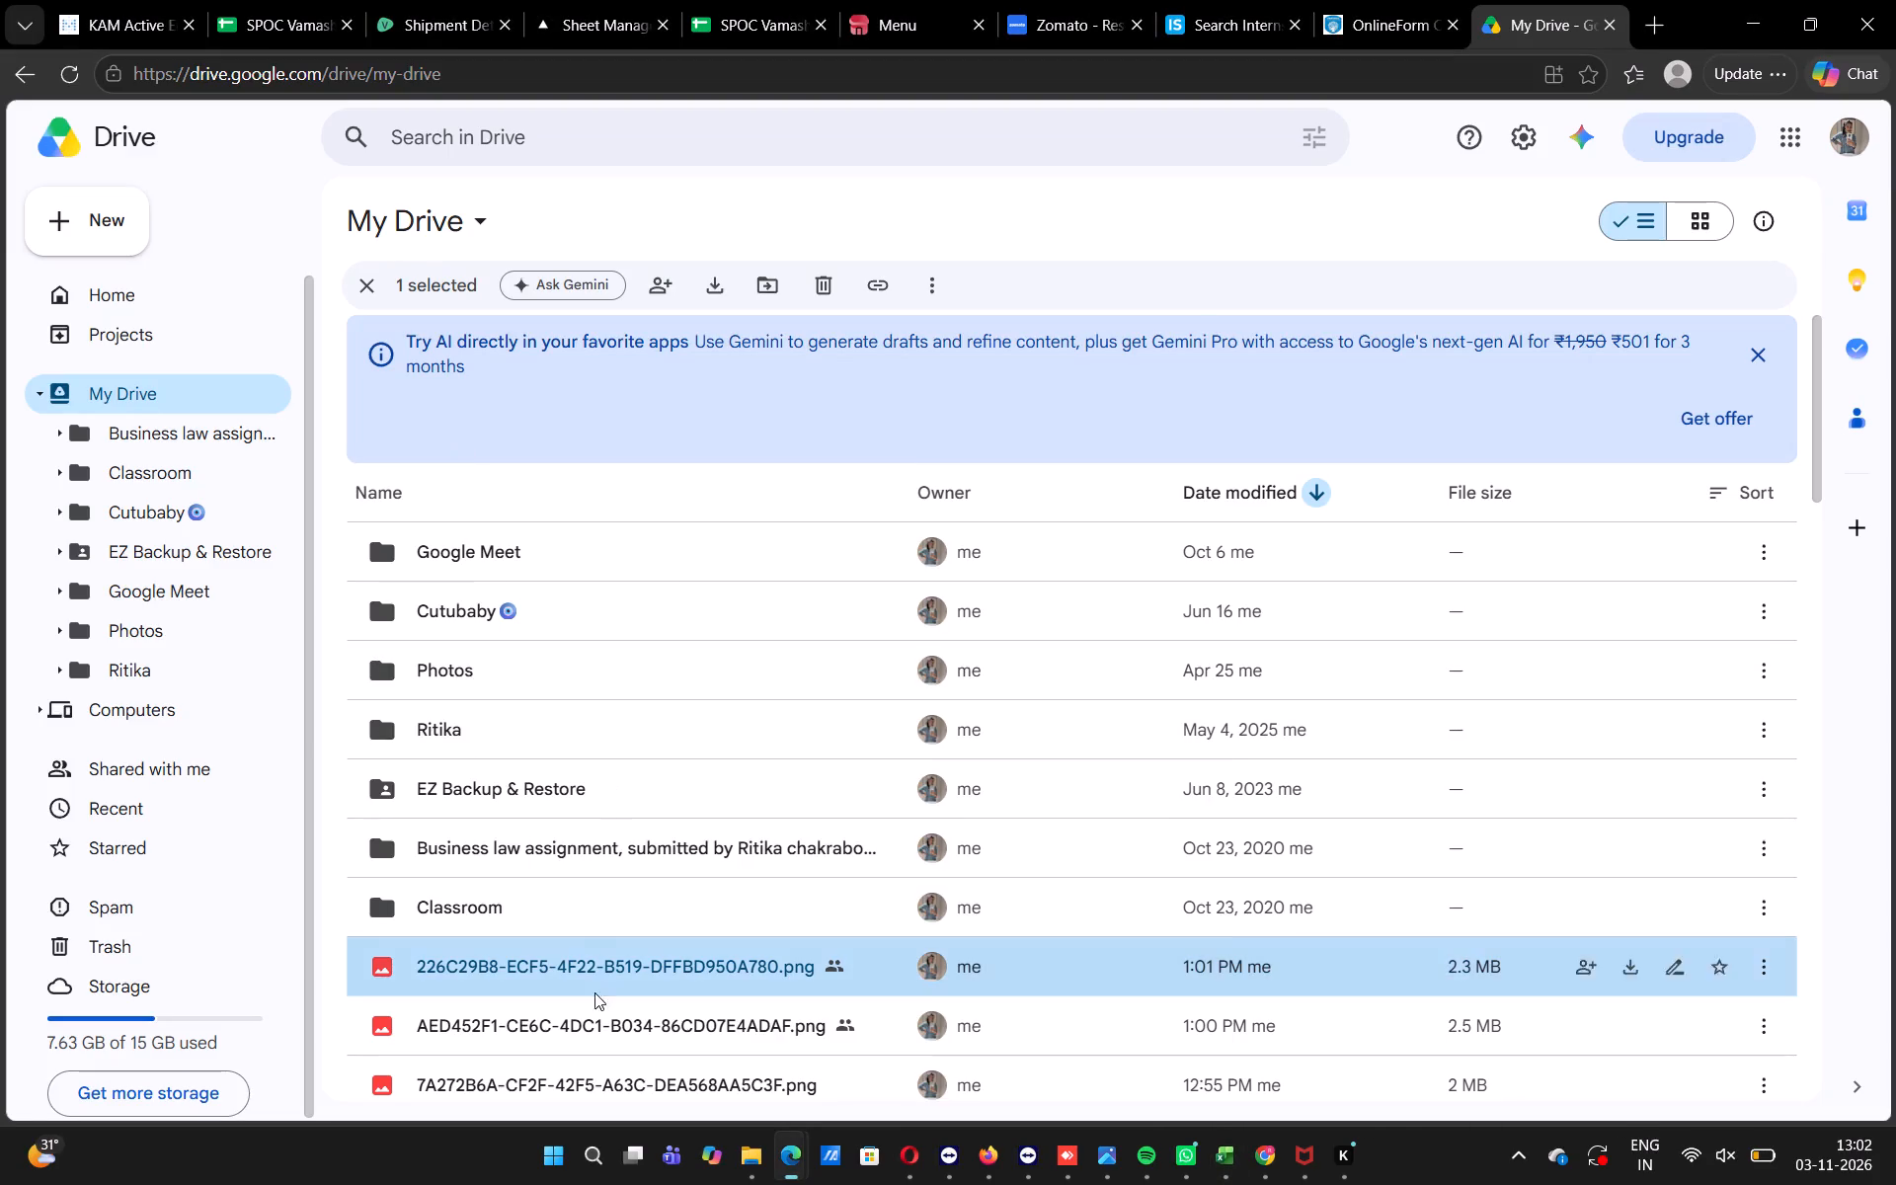
double_click(615, 1066)
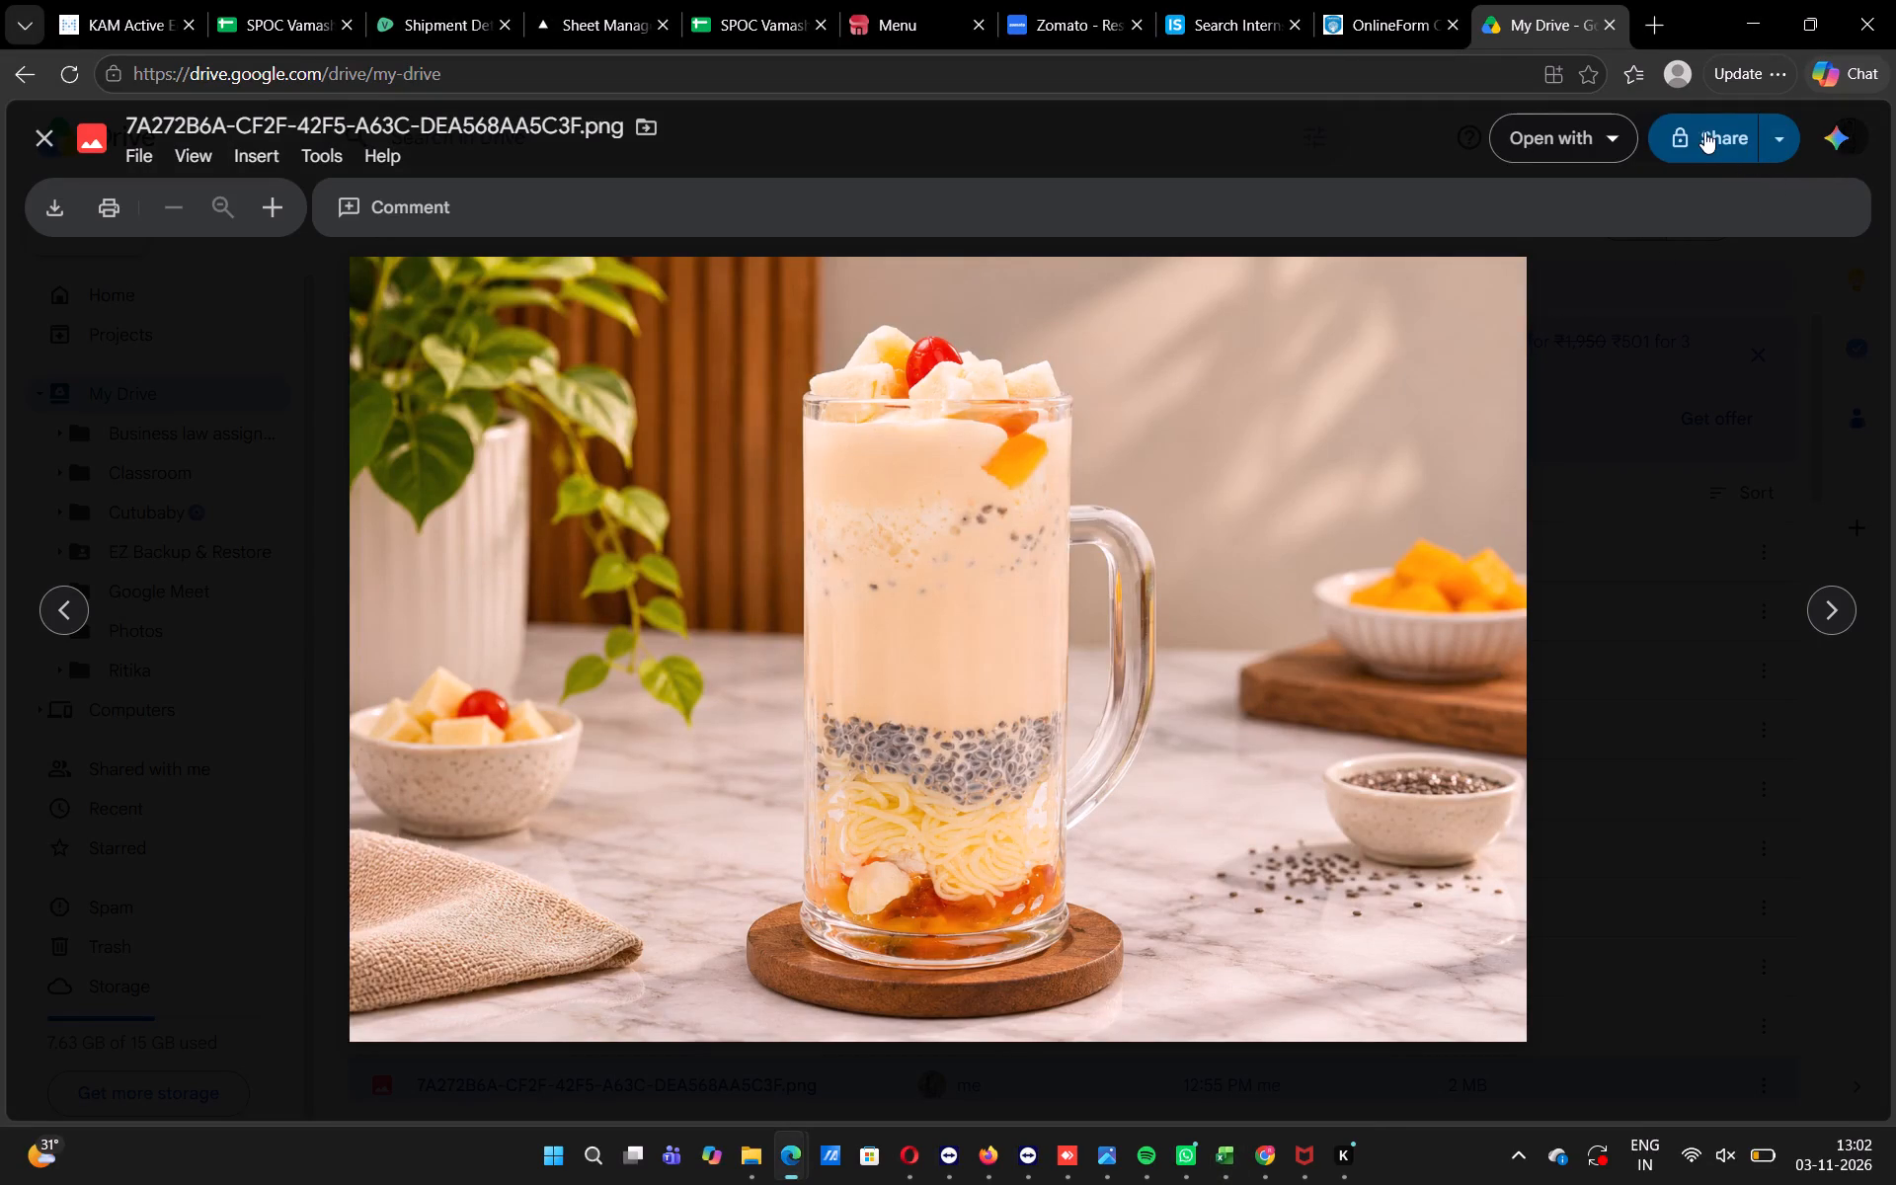
left_click(1698, 132)
left_click(1035, 711)
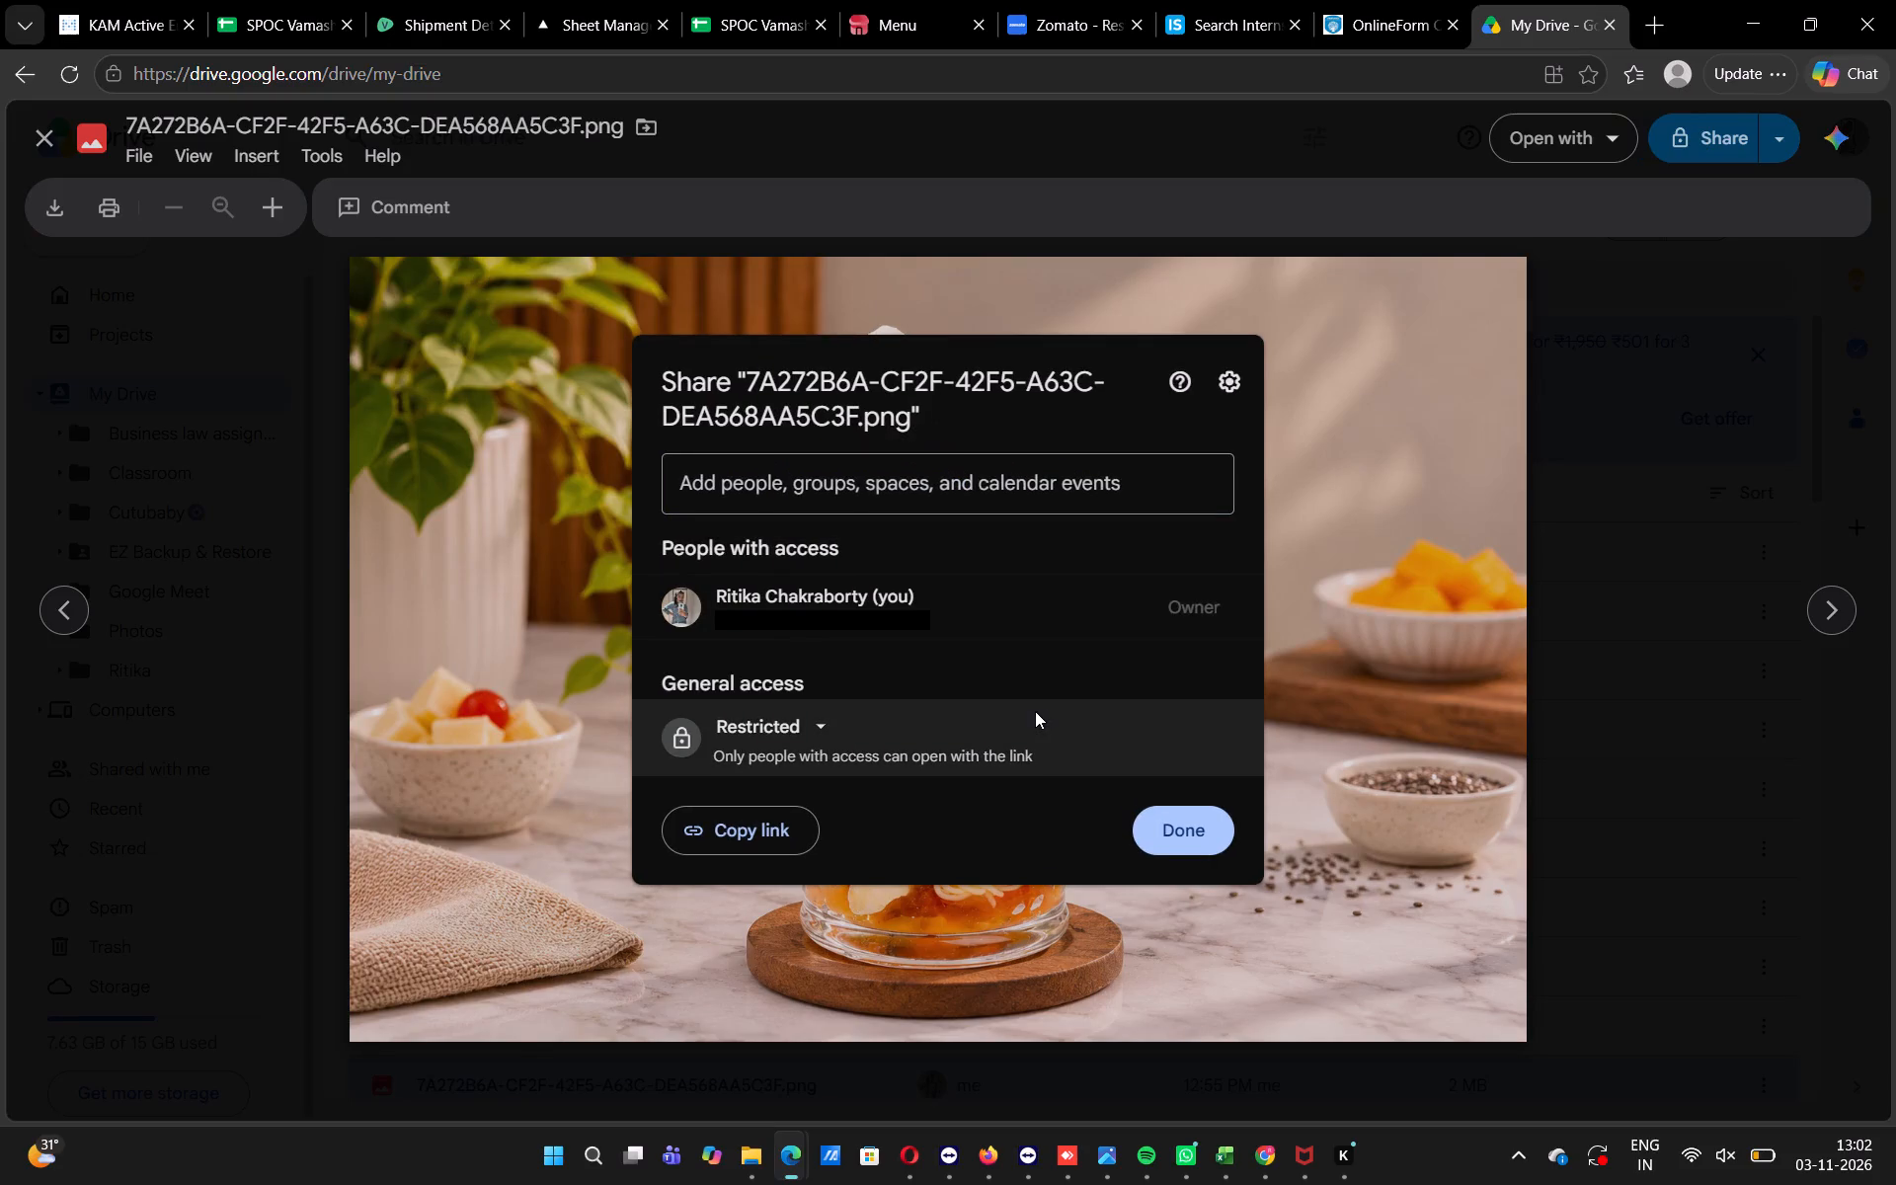
left_click(820, 723)
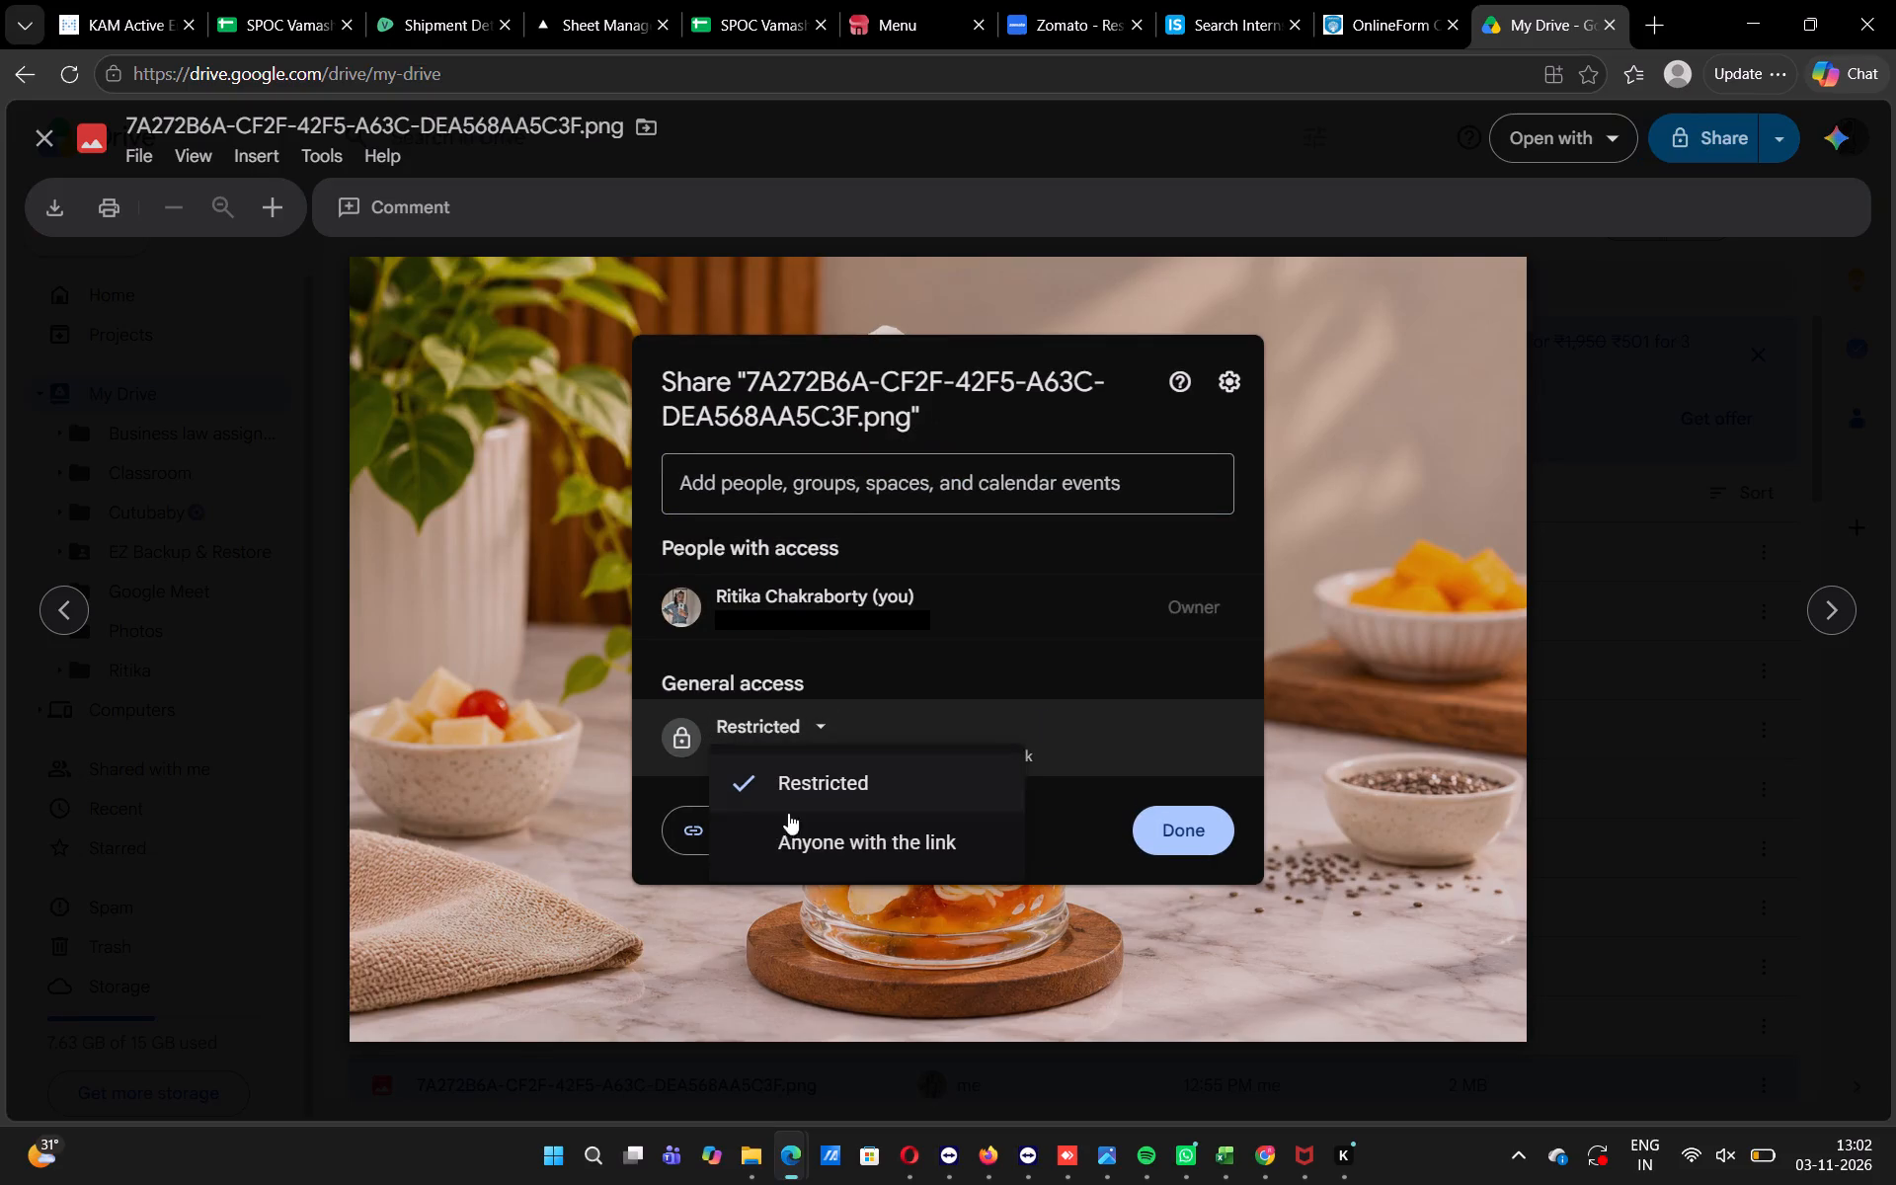
left_click(790, 846)
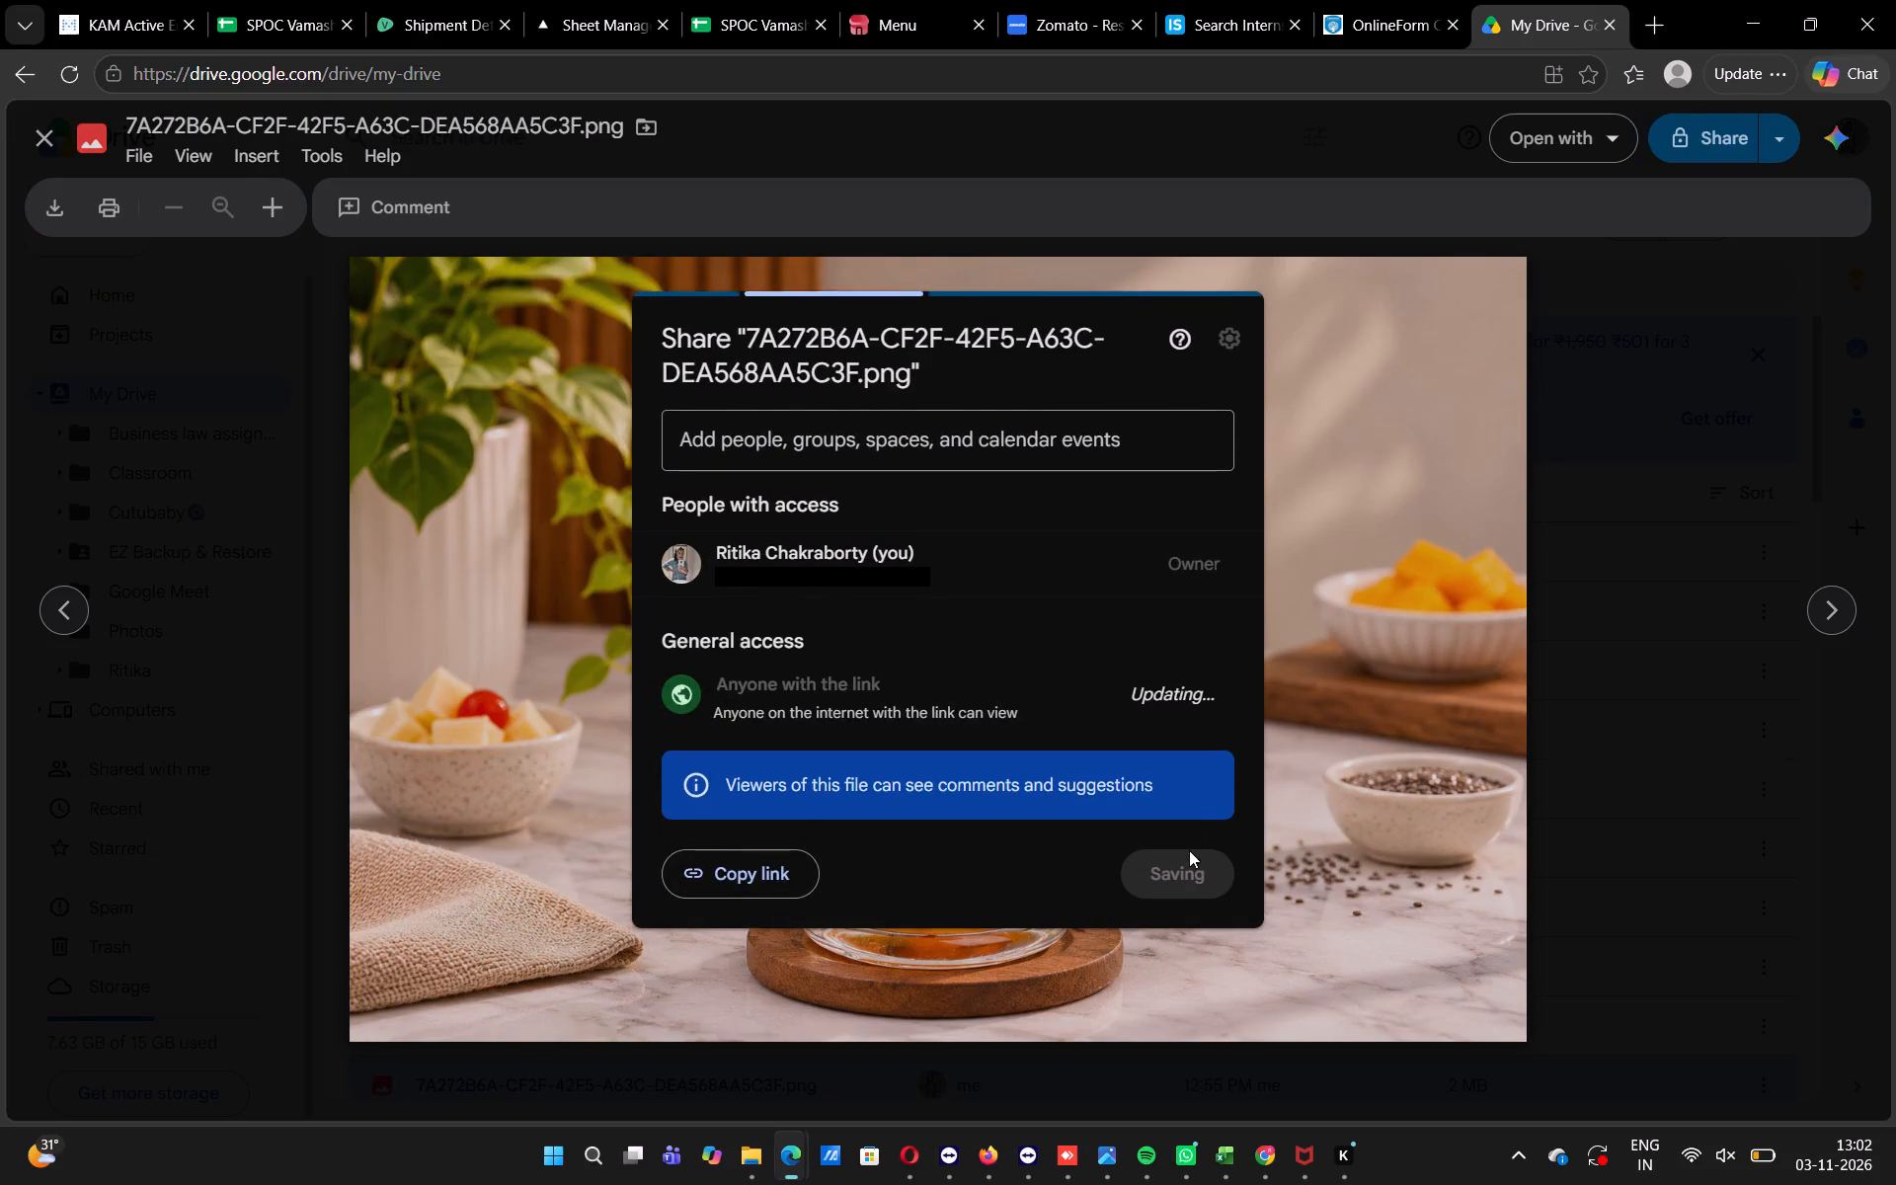
left_click(1187, 881)
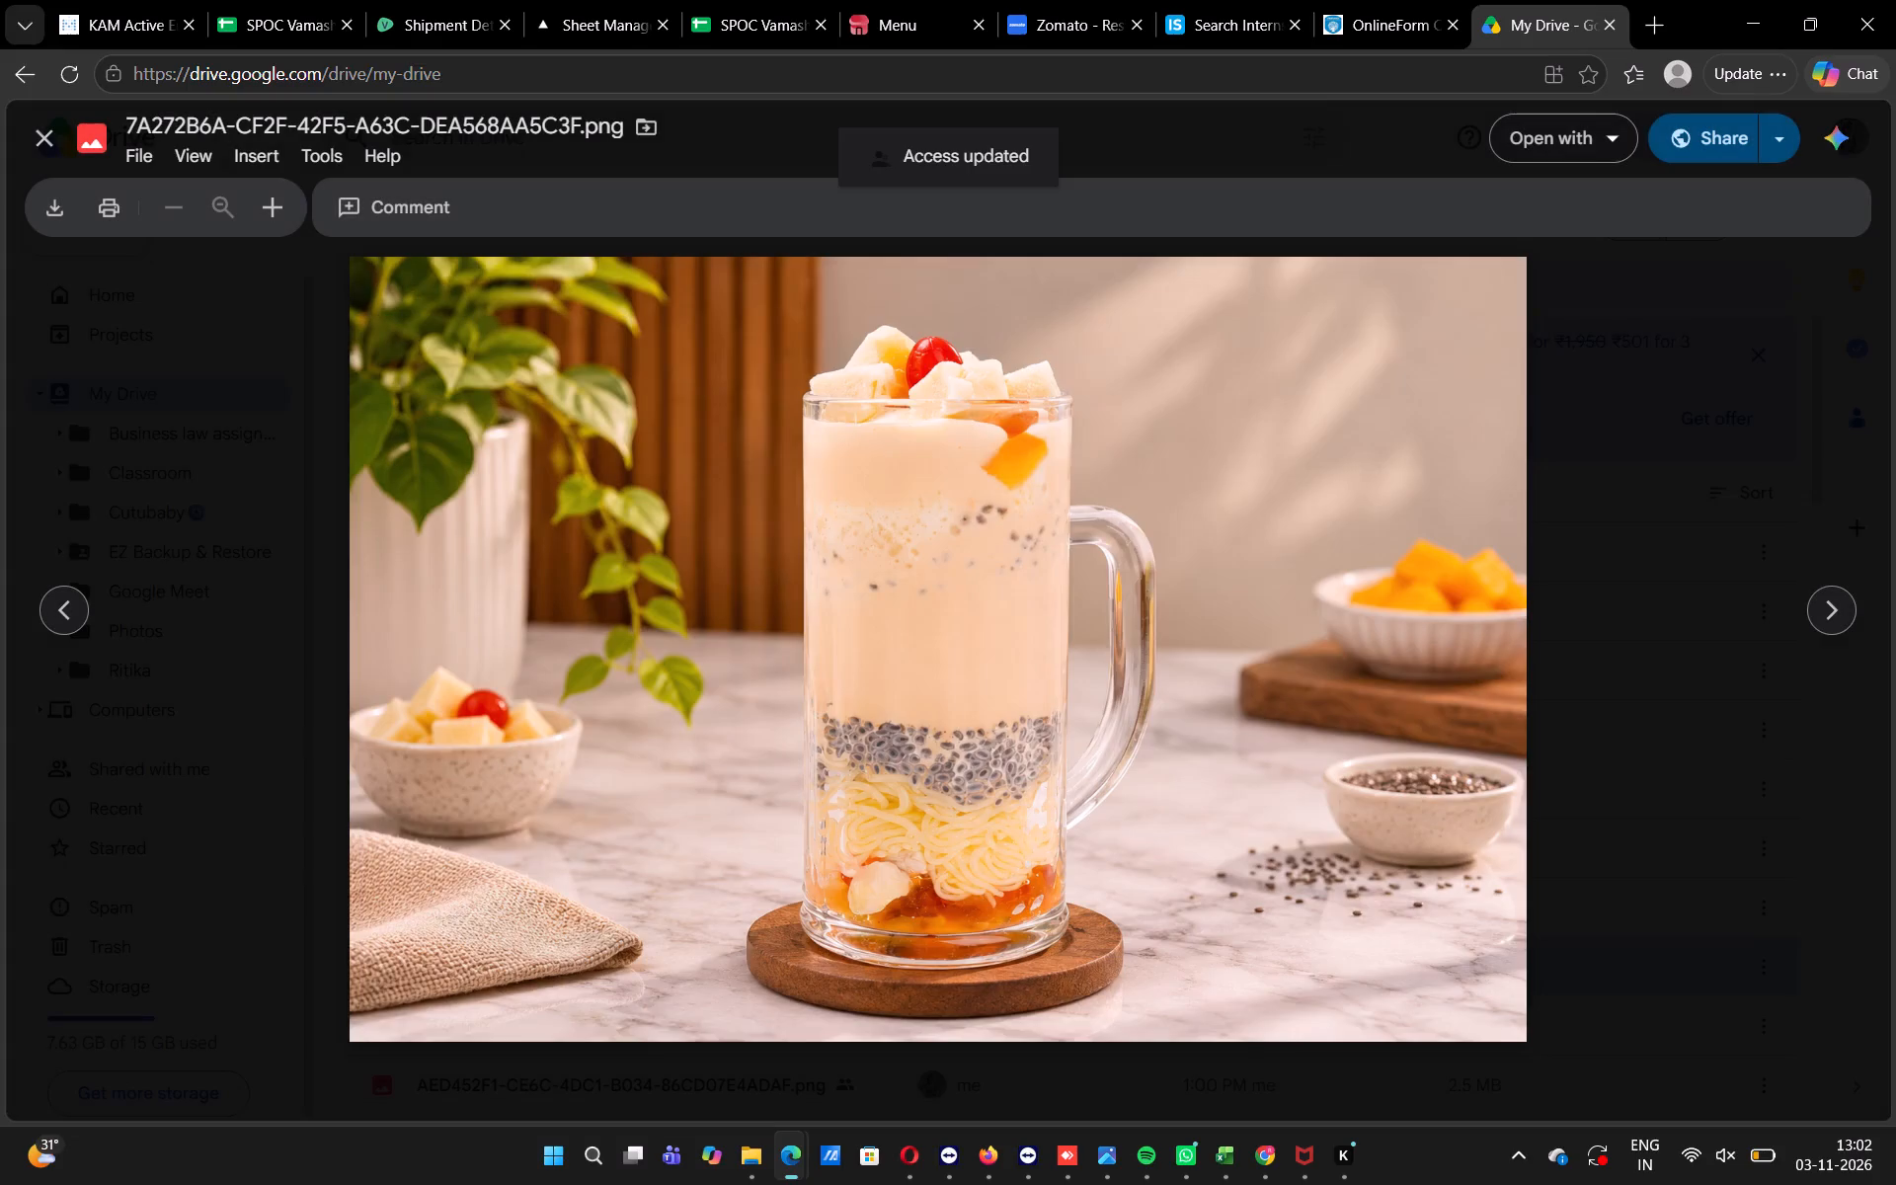
Copy the falooda image's sharing link and paste it beside butterscoth falooda in the Excel sheet.
left_click(1779, 137)
left_click(1538, 185)
left_click(1217, 1022)
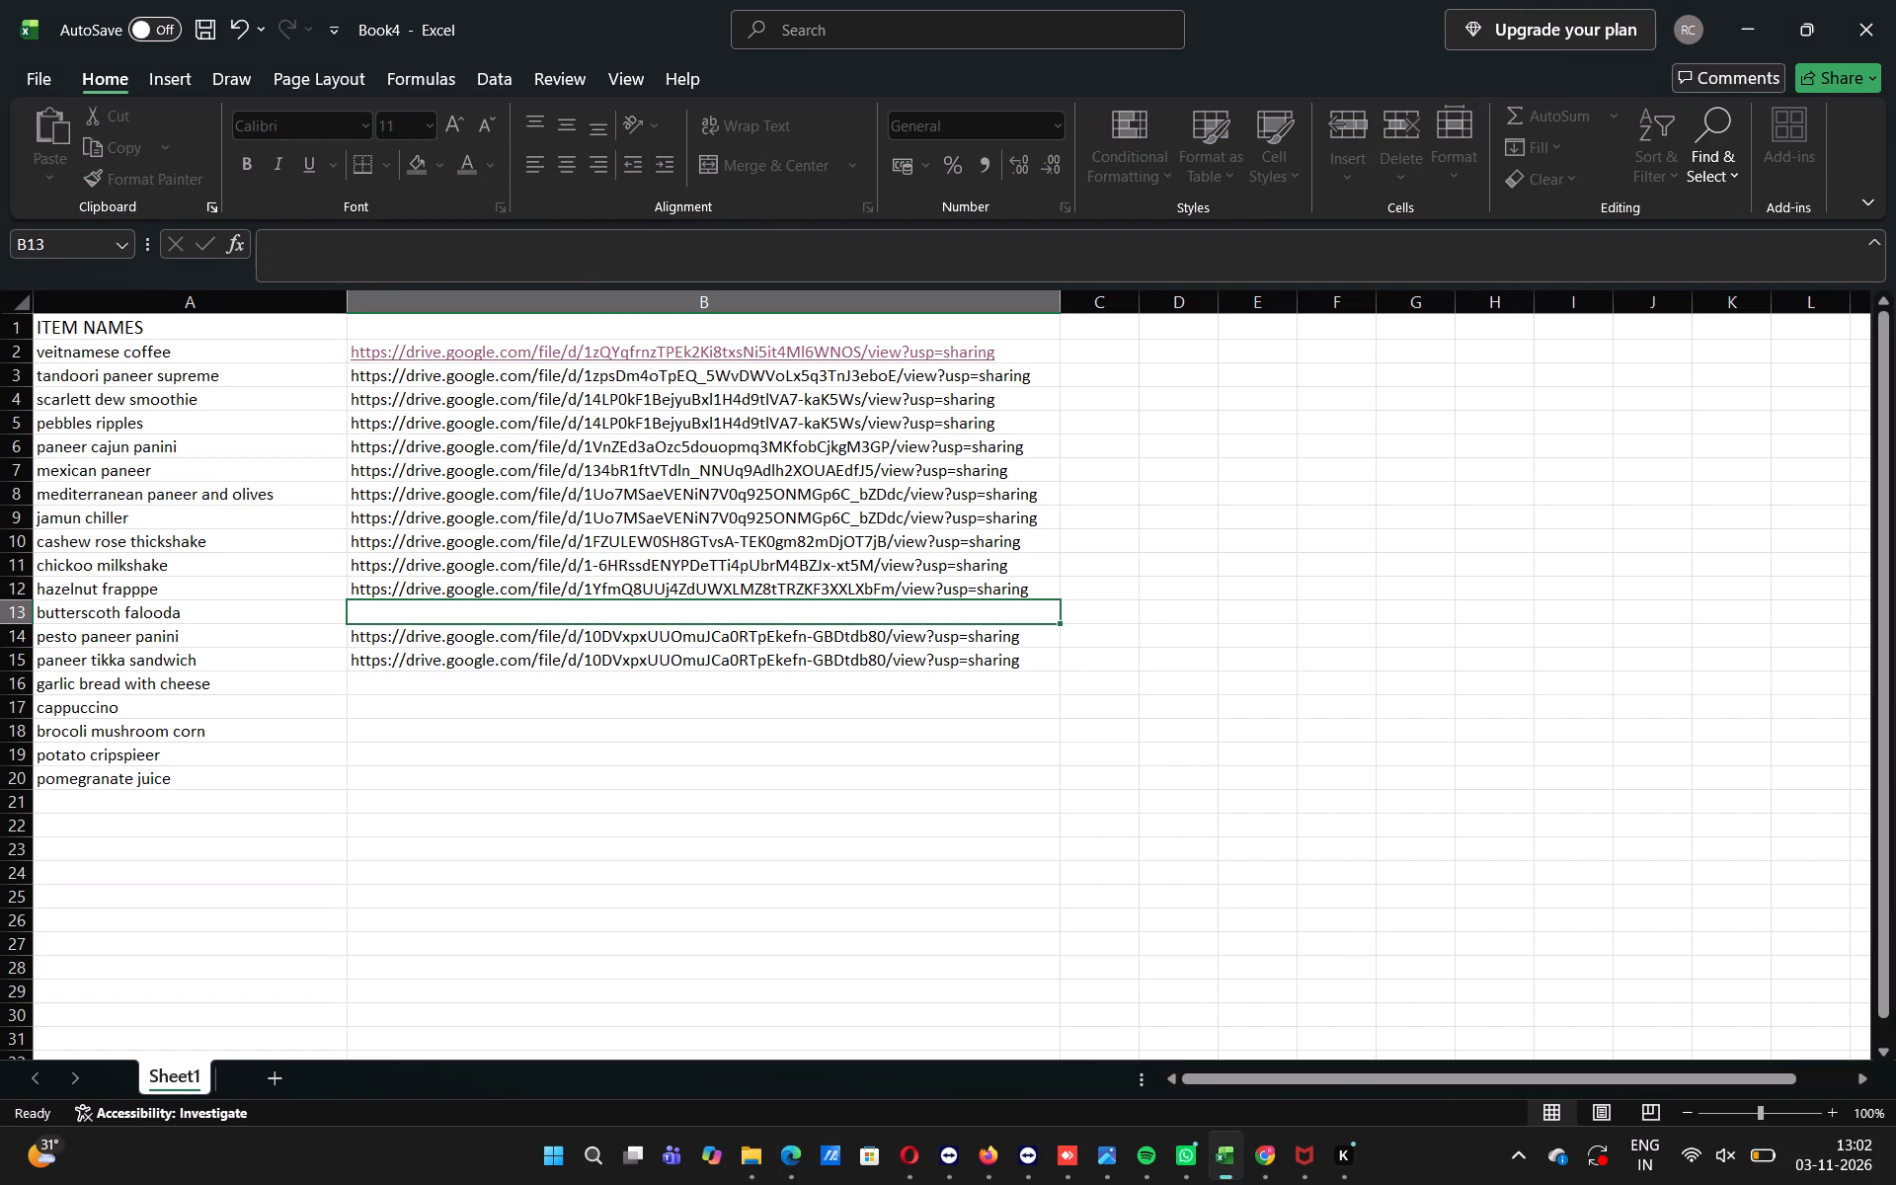
key("ctrl+v")
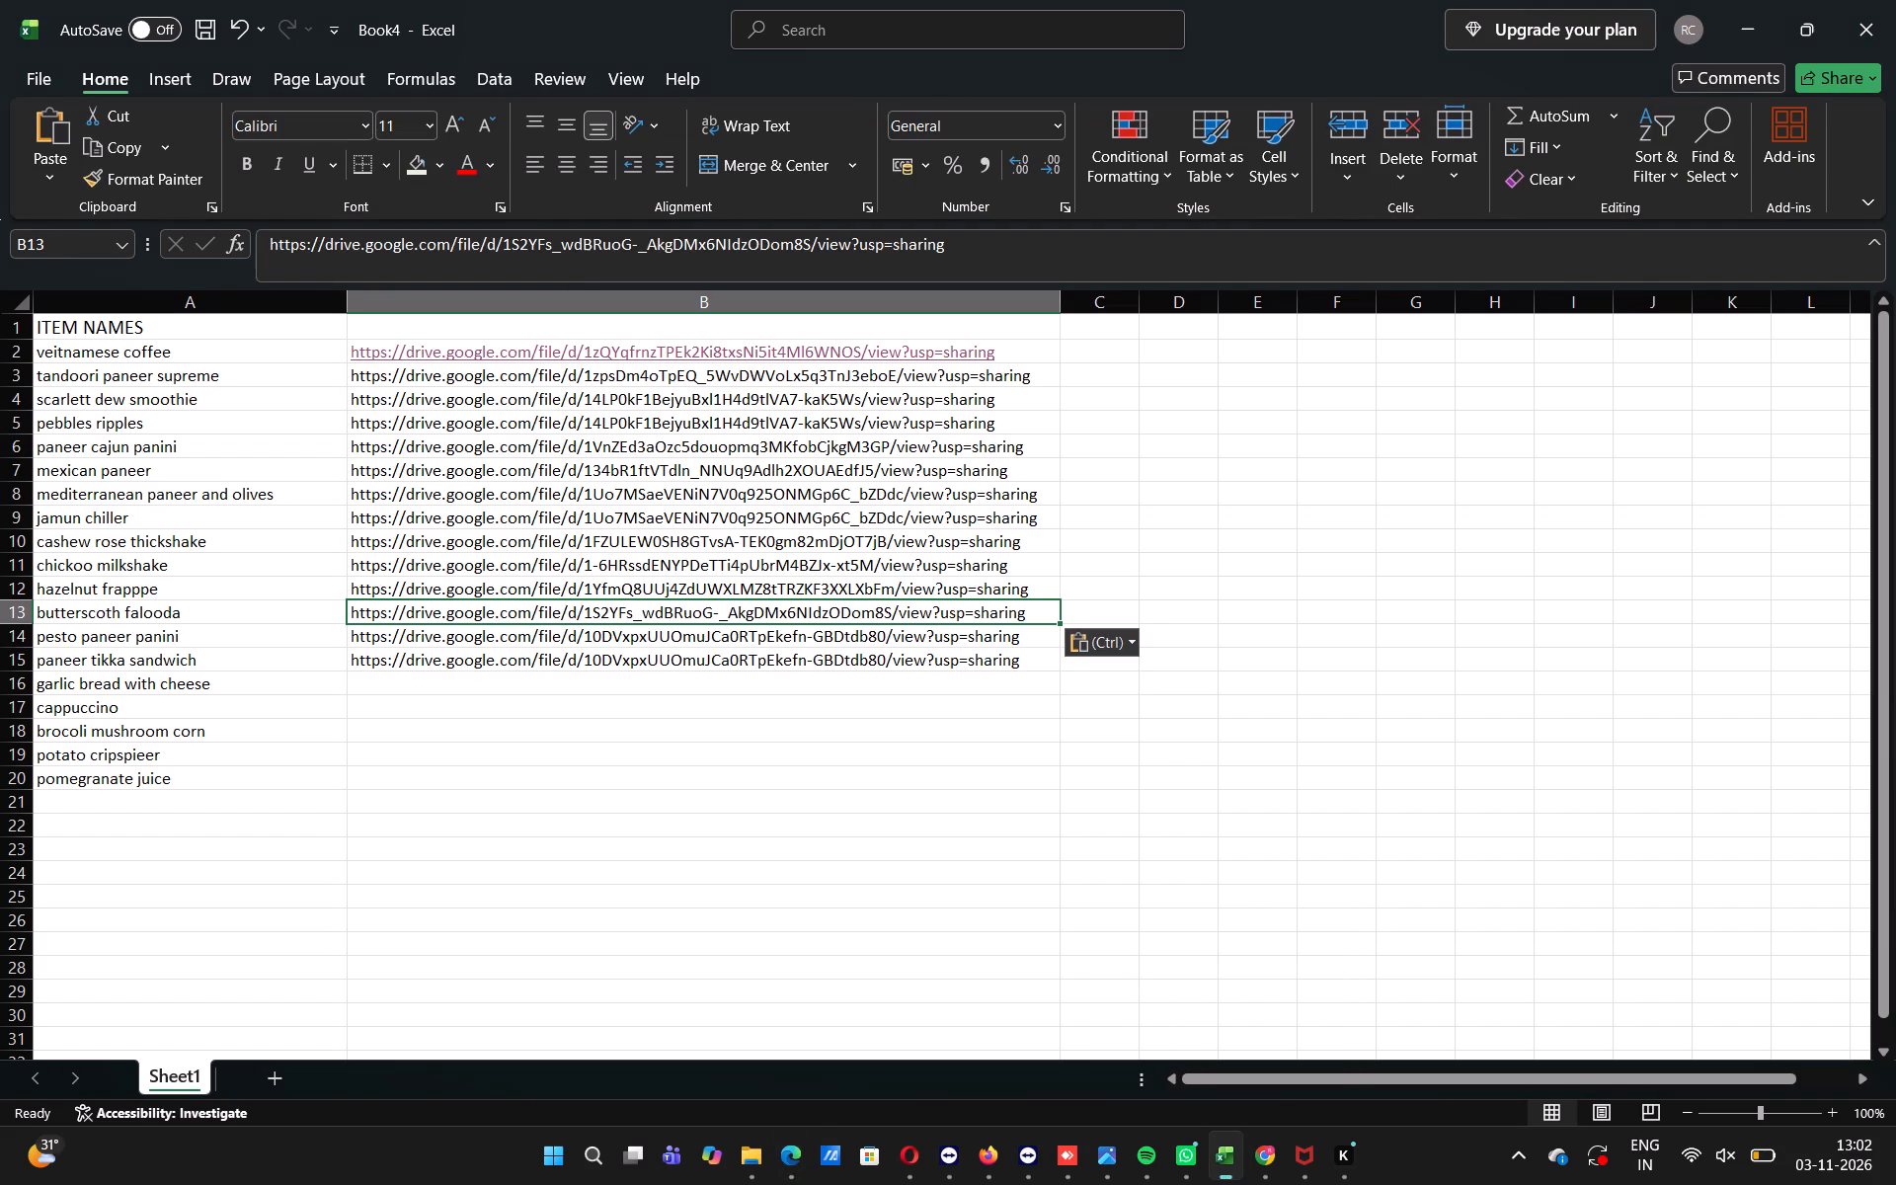
left_click(432, 679)
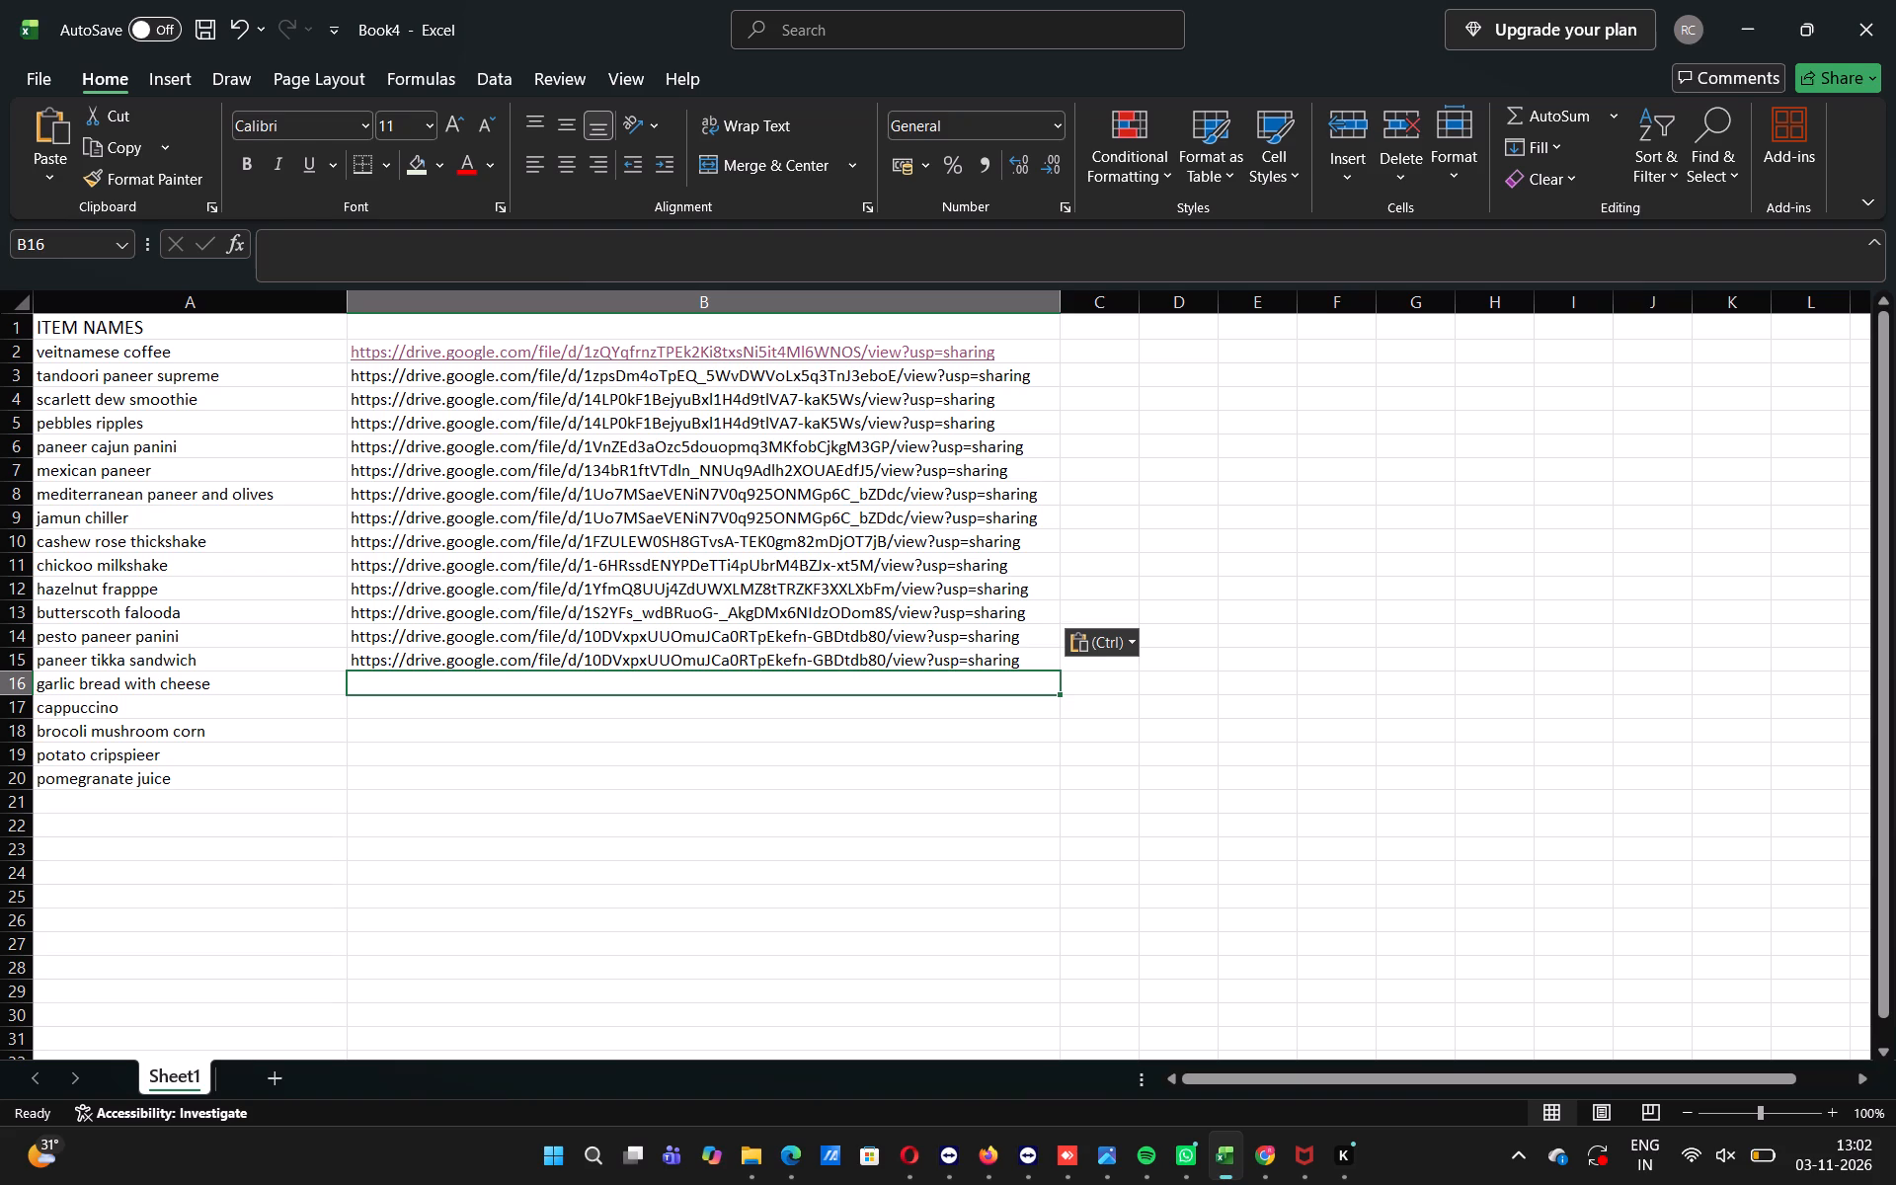
Turn the link text beside tandoori paneer supreme into a live hyperlink.
left_click(542, 374)
double_click(542, 374)
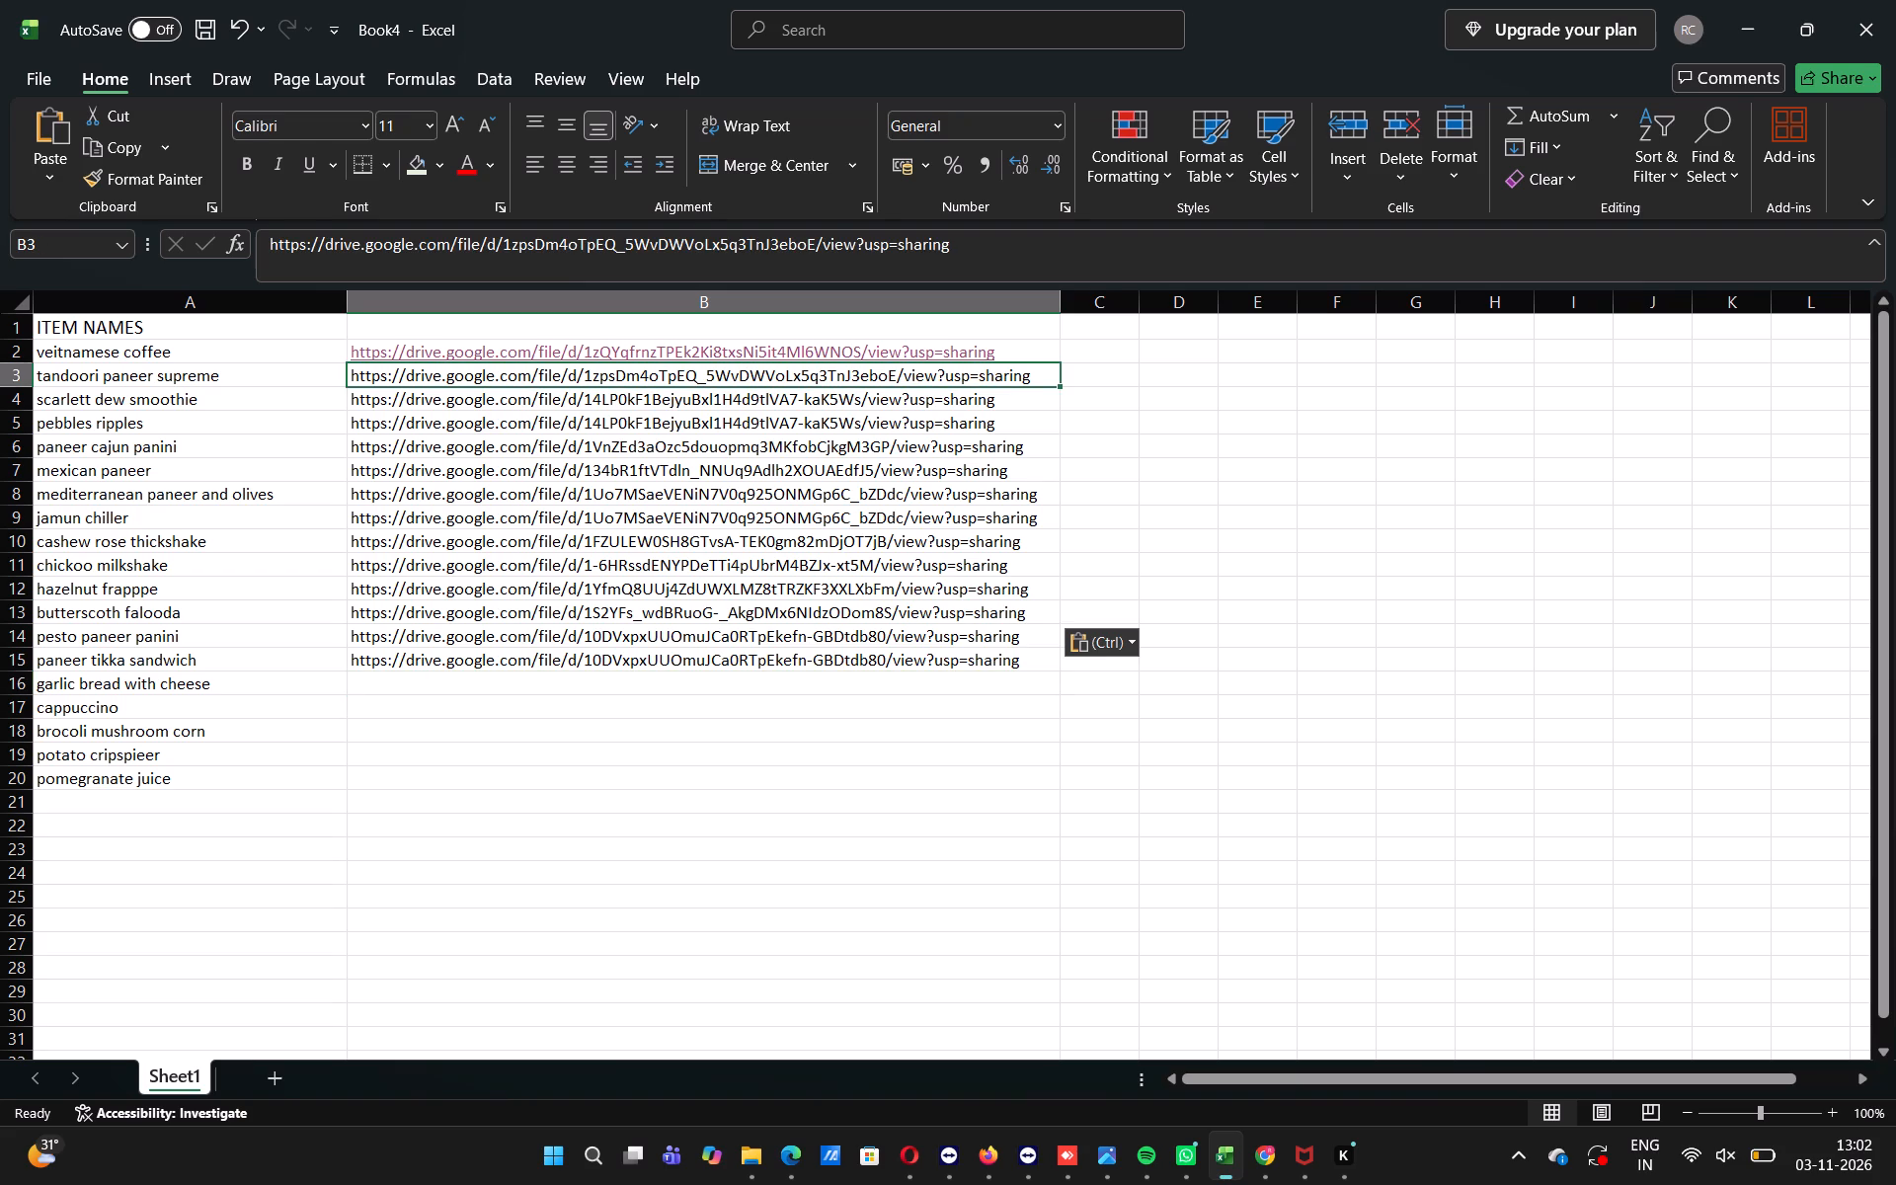
left_click(1088, 395)
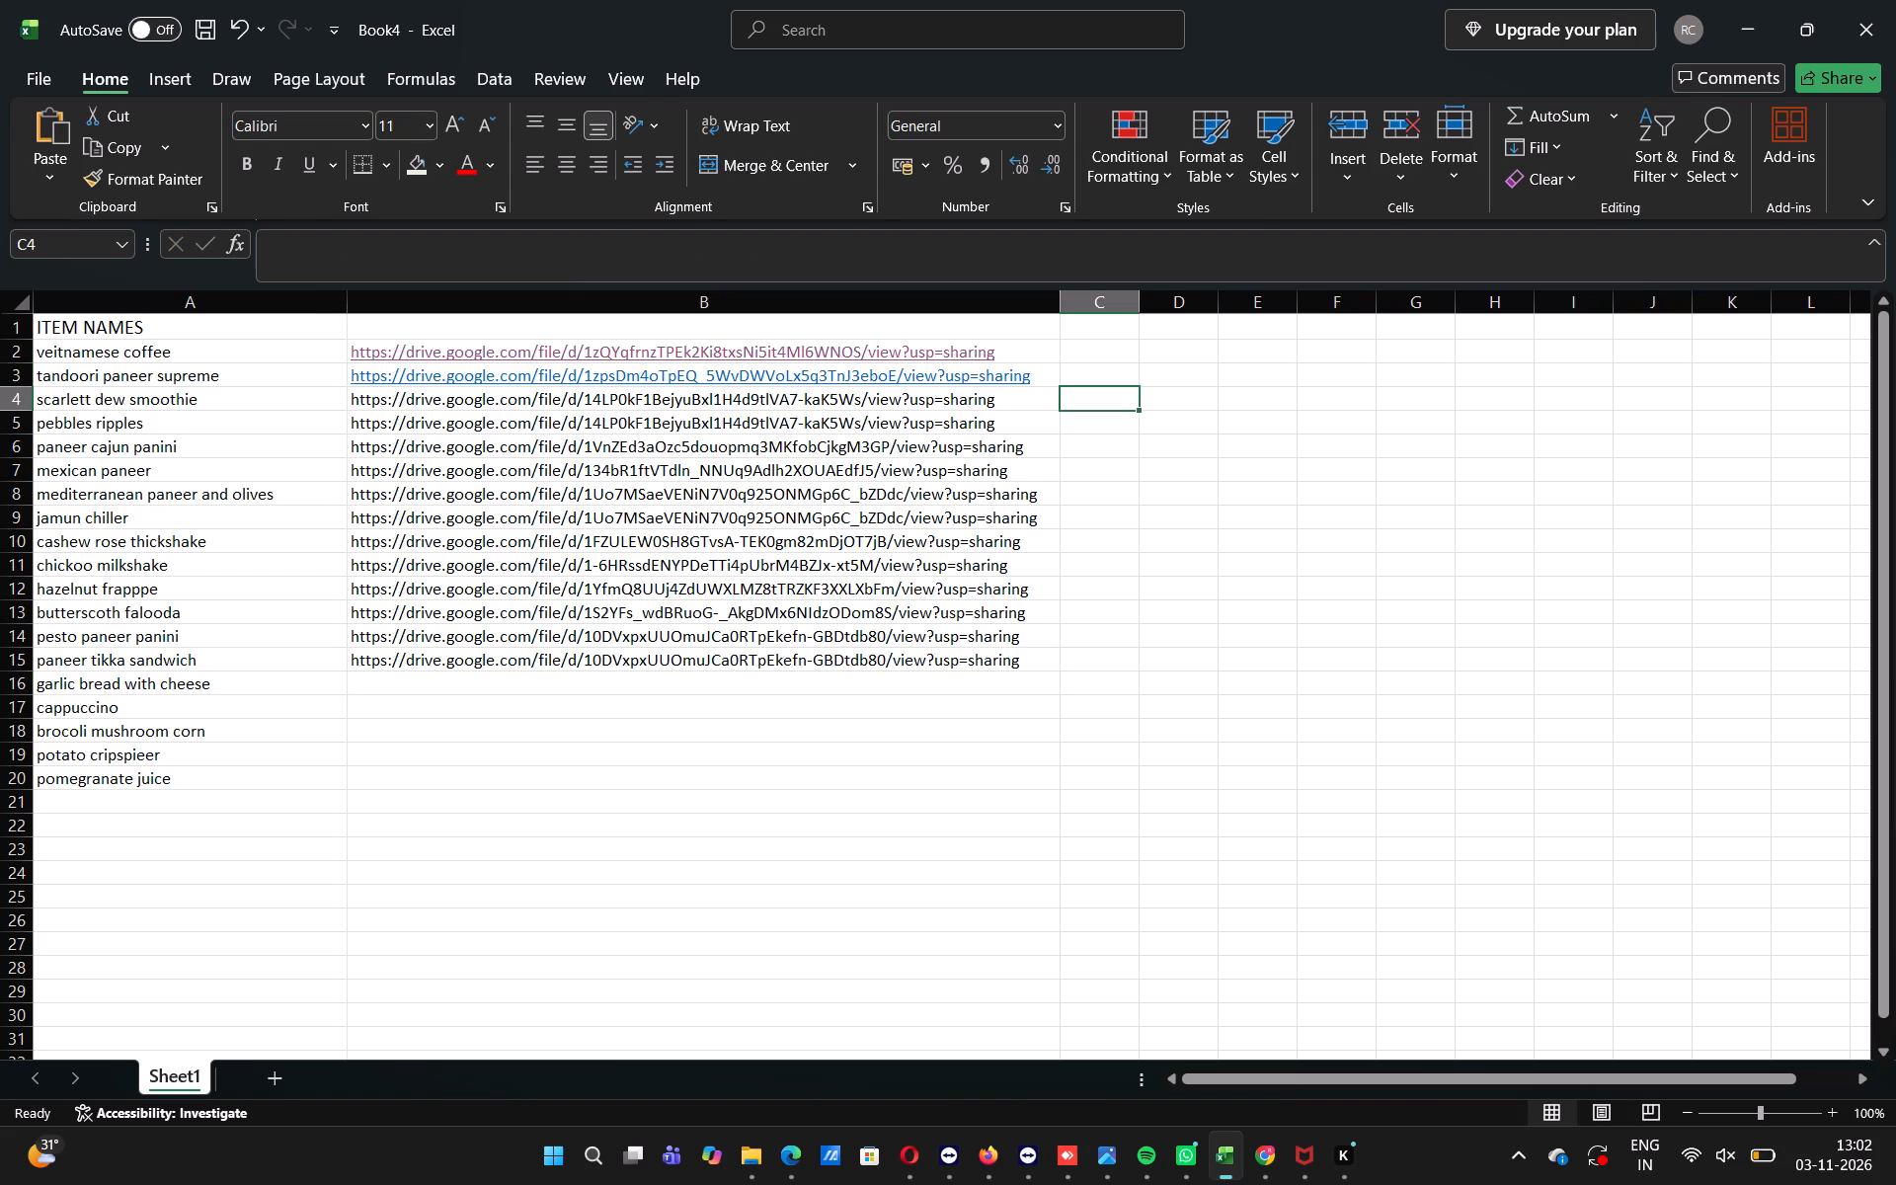
Open the tandoori paneer supreme link in the browser and set the image's general access to Anyone with the link.
left_click(948, 376)
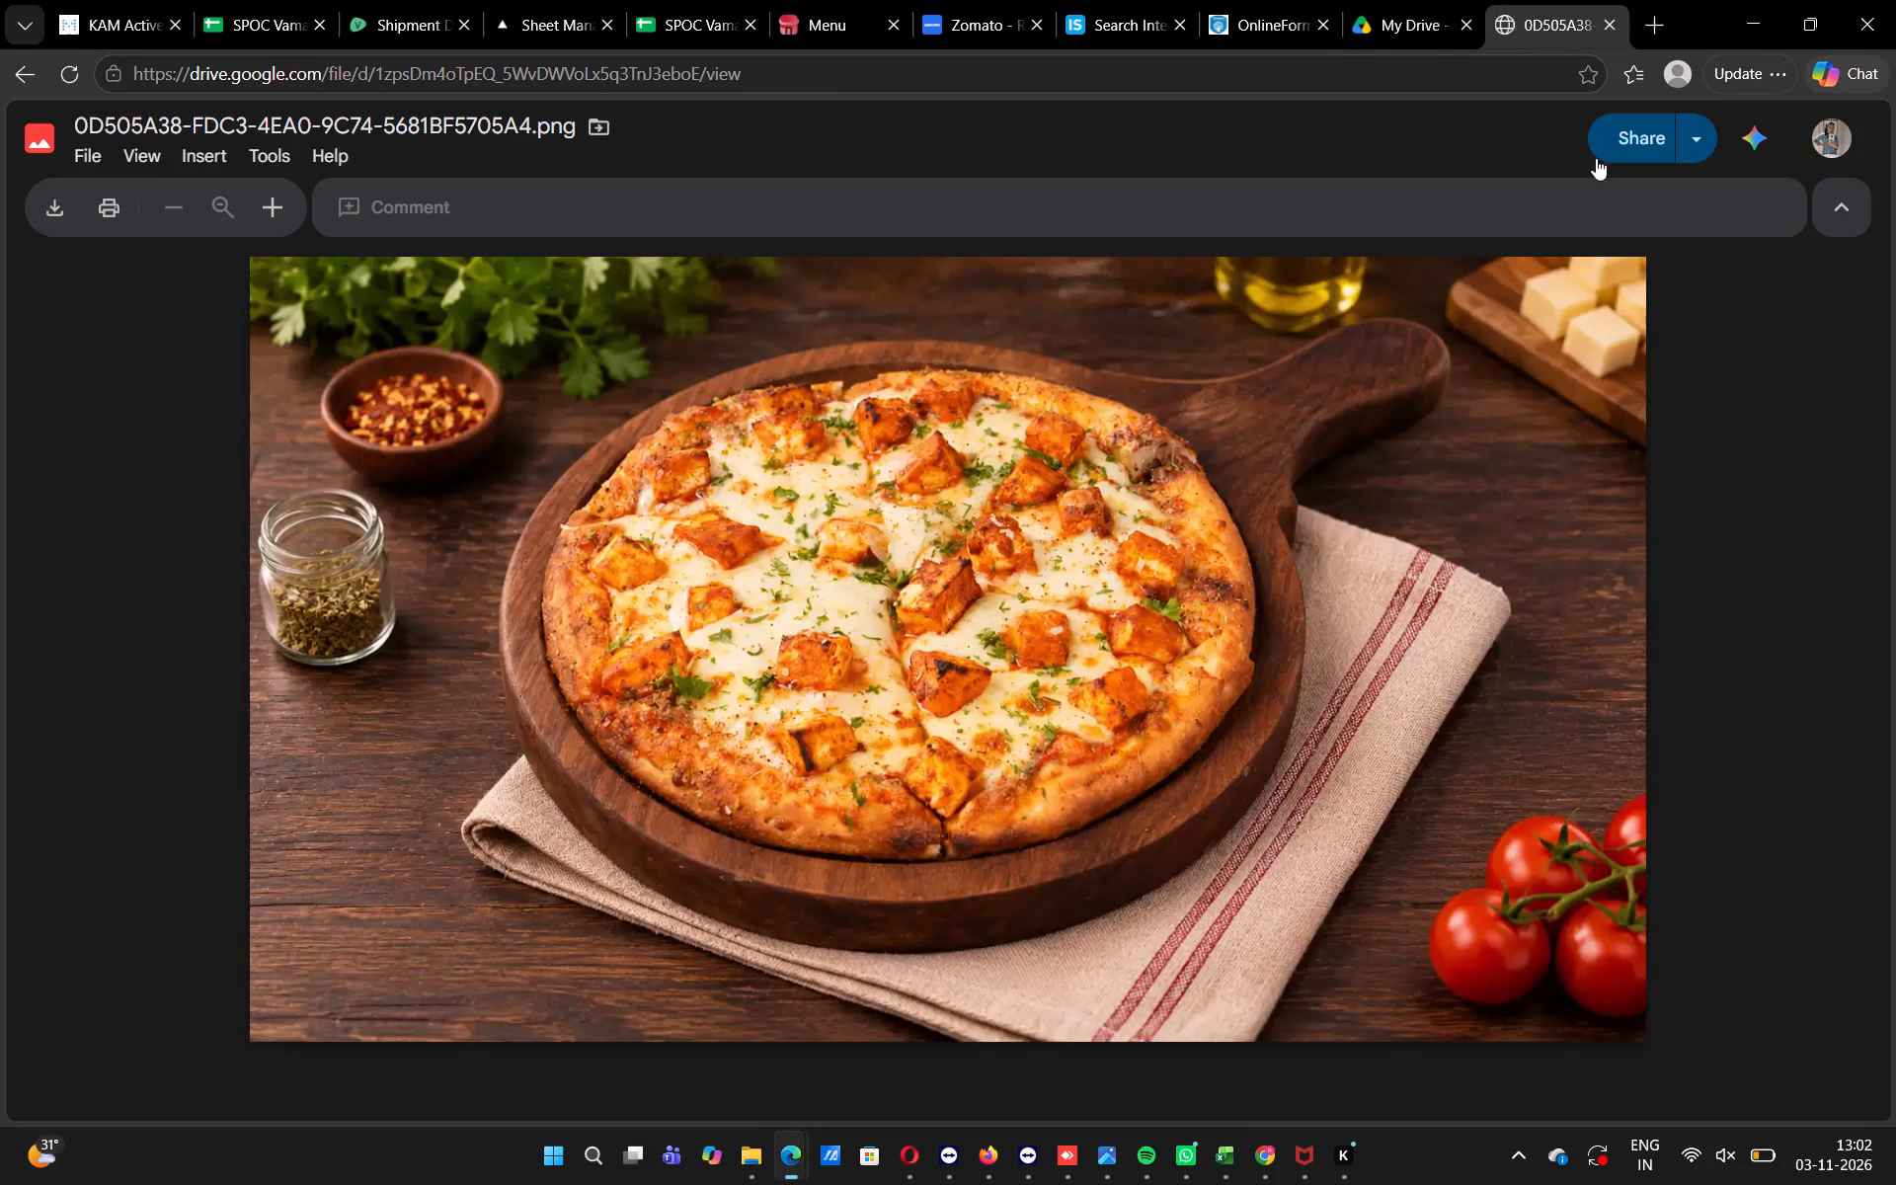
left_click(1591, 133)
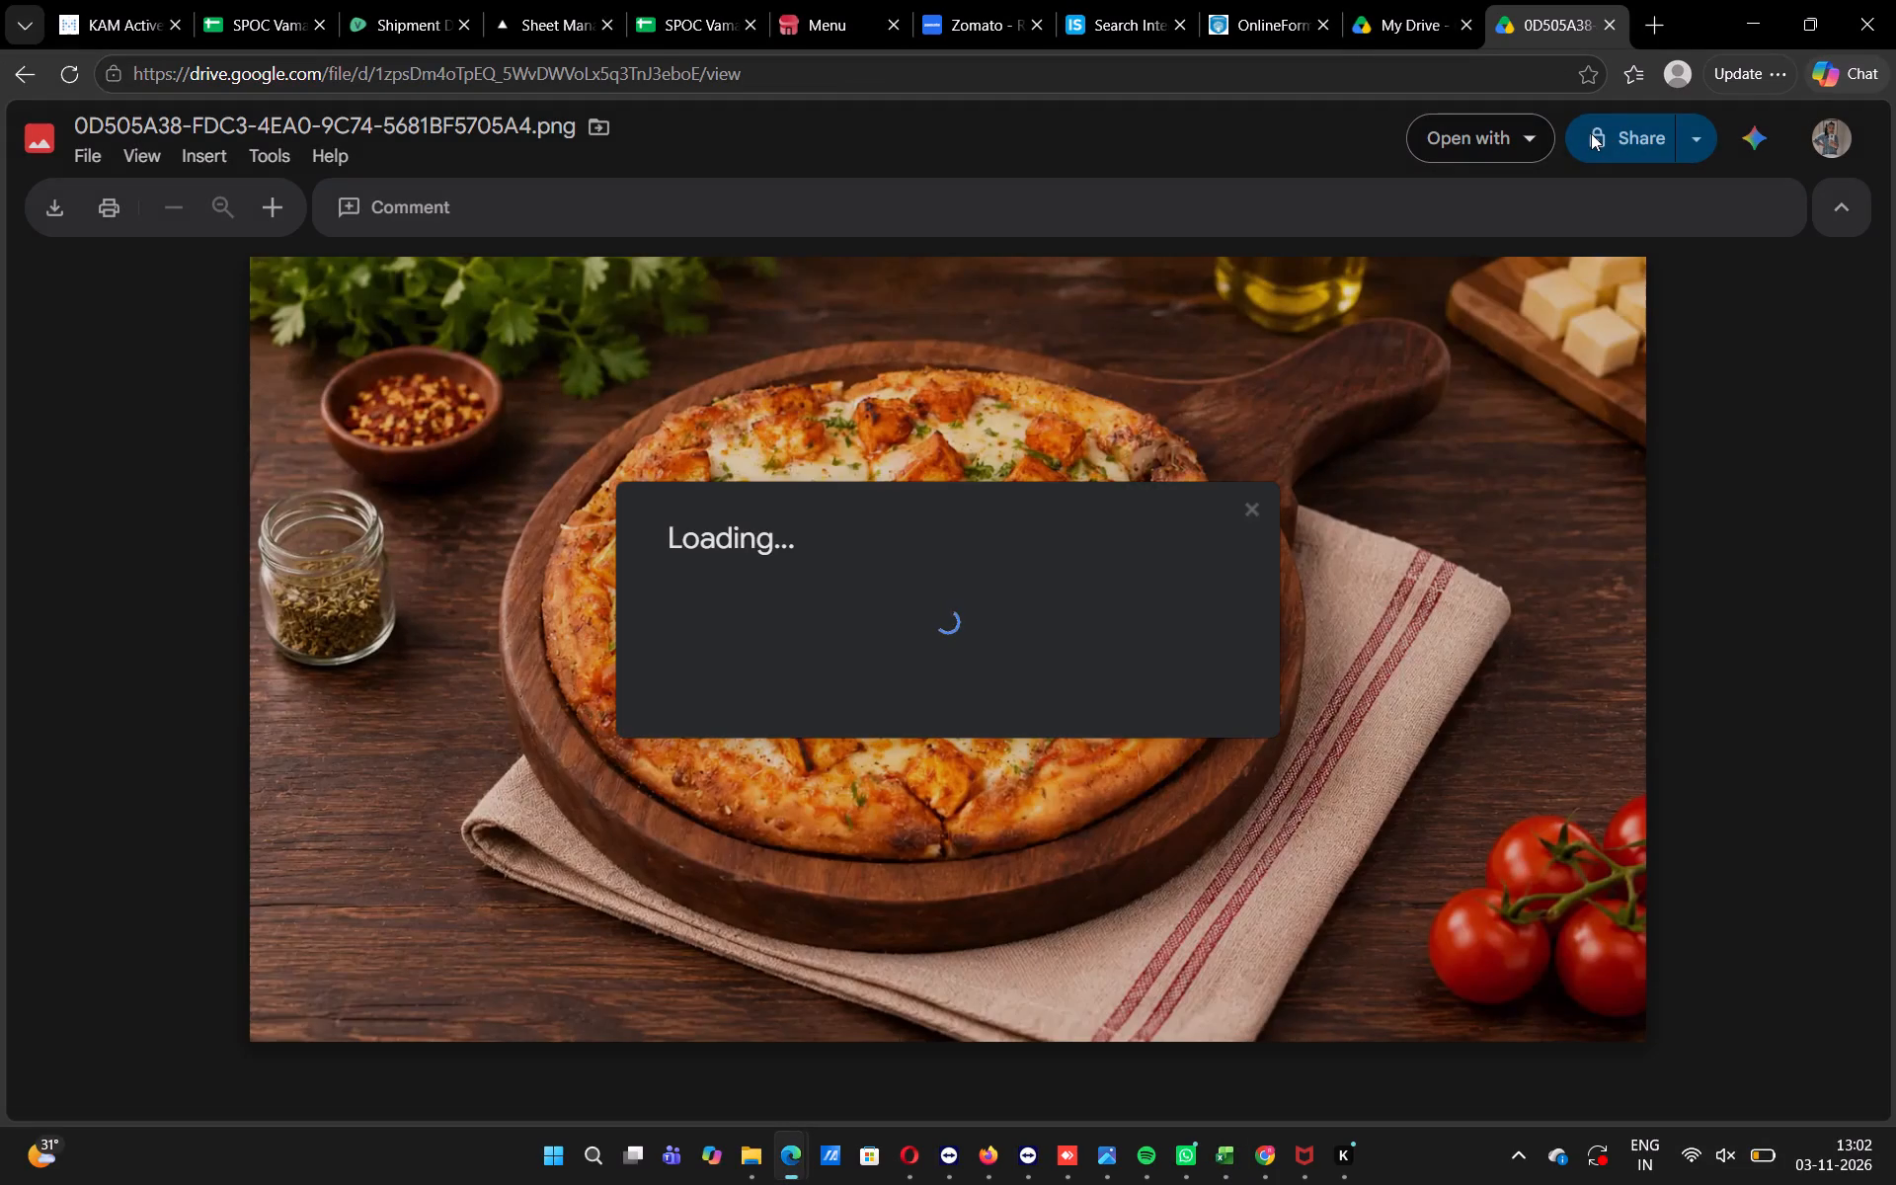
left_click(959, 729)
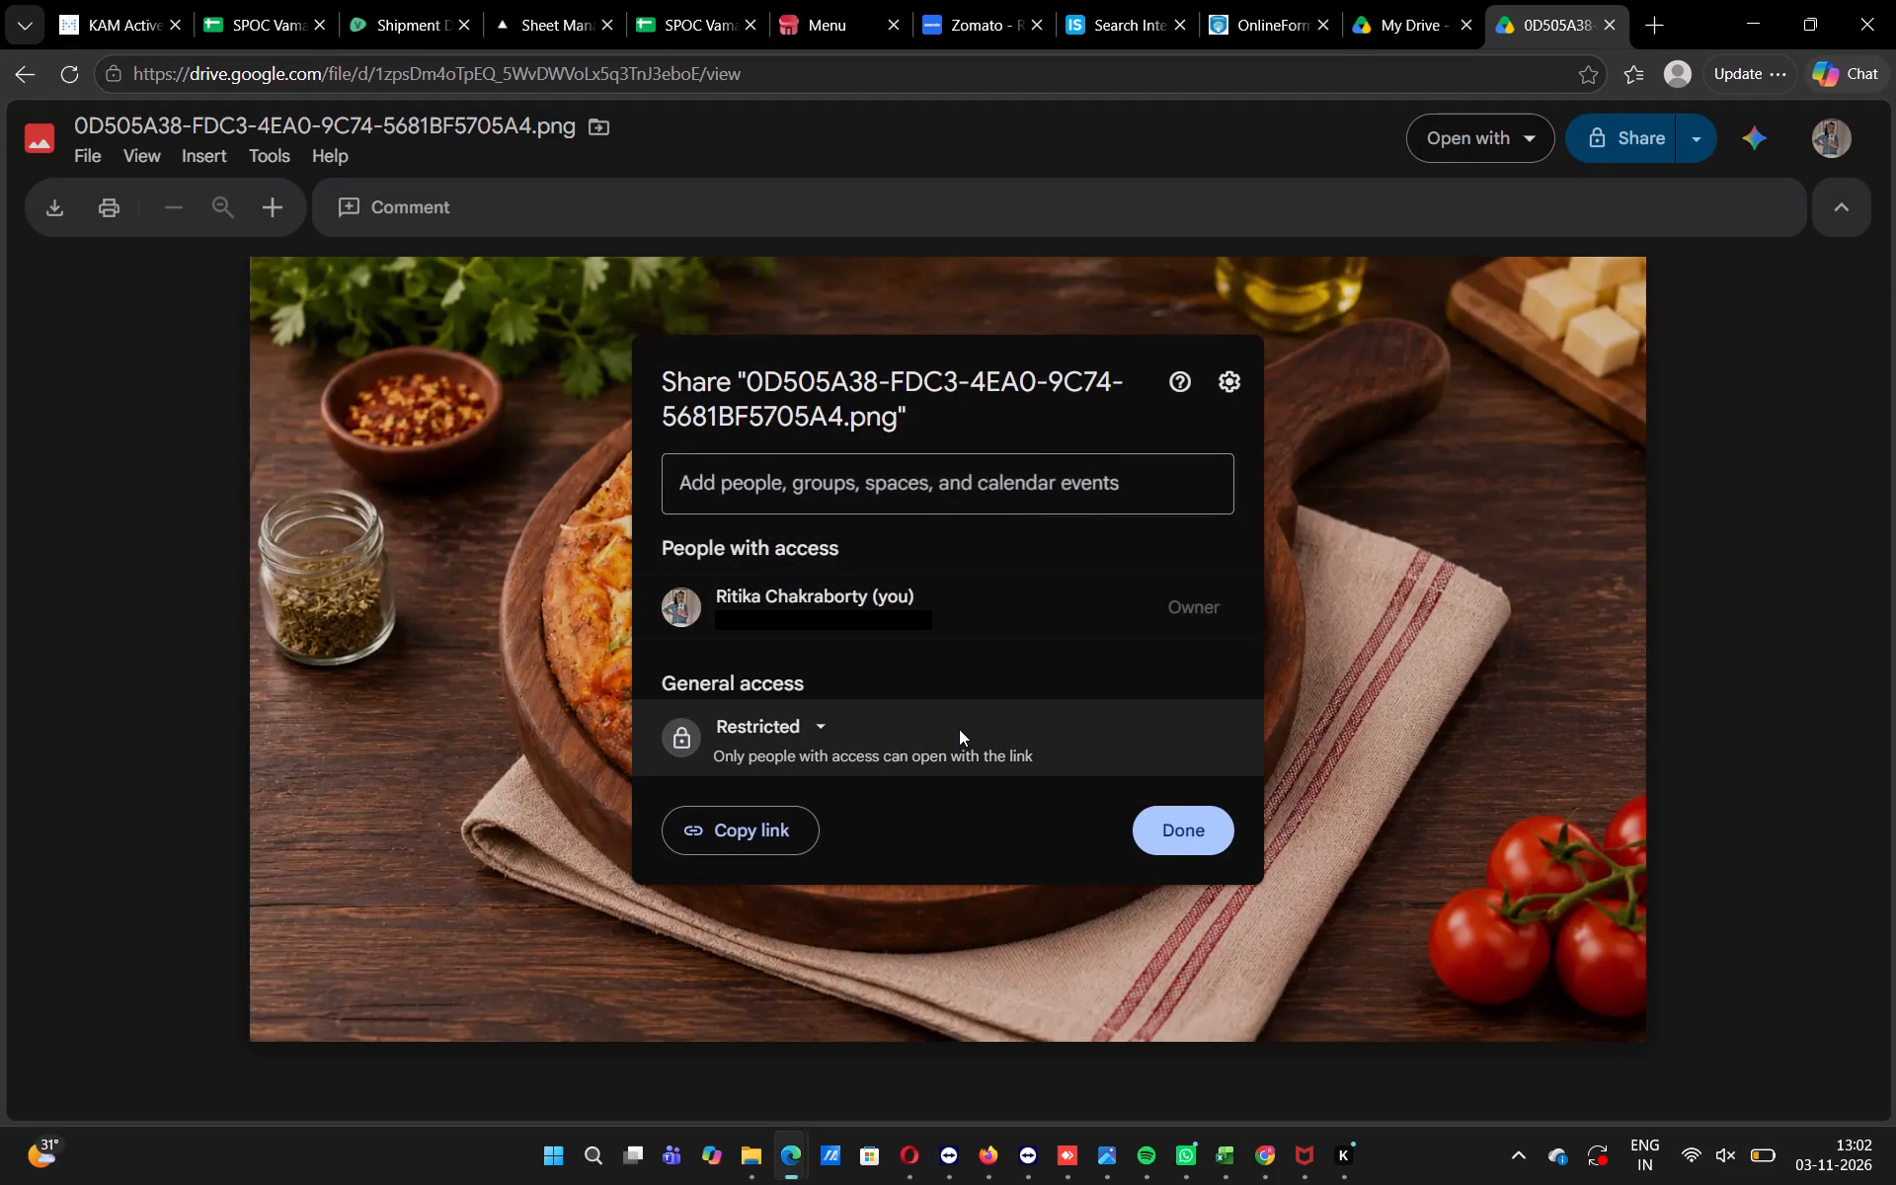
left_click(823, 724)
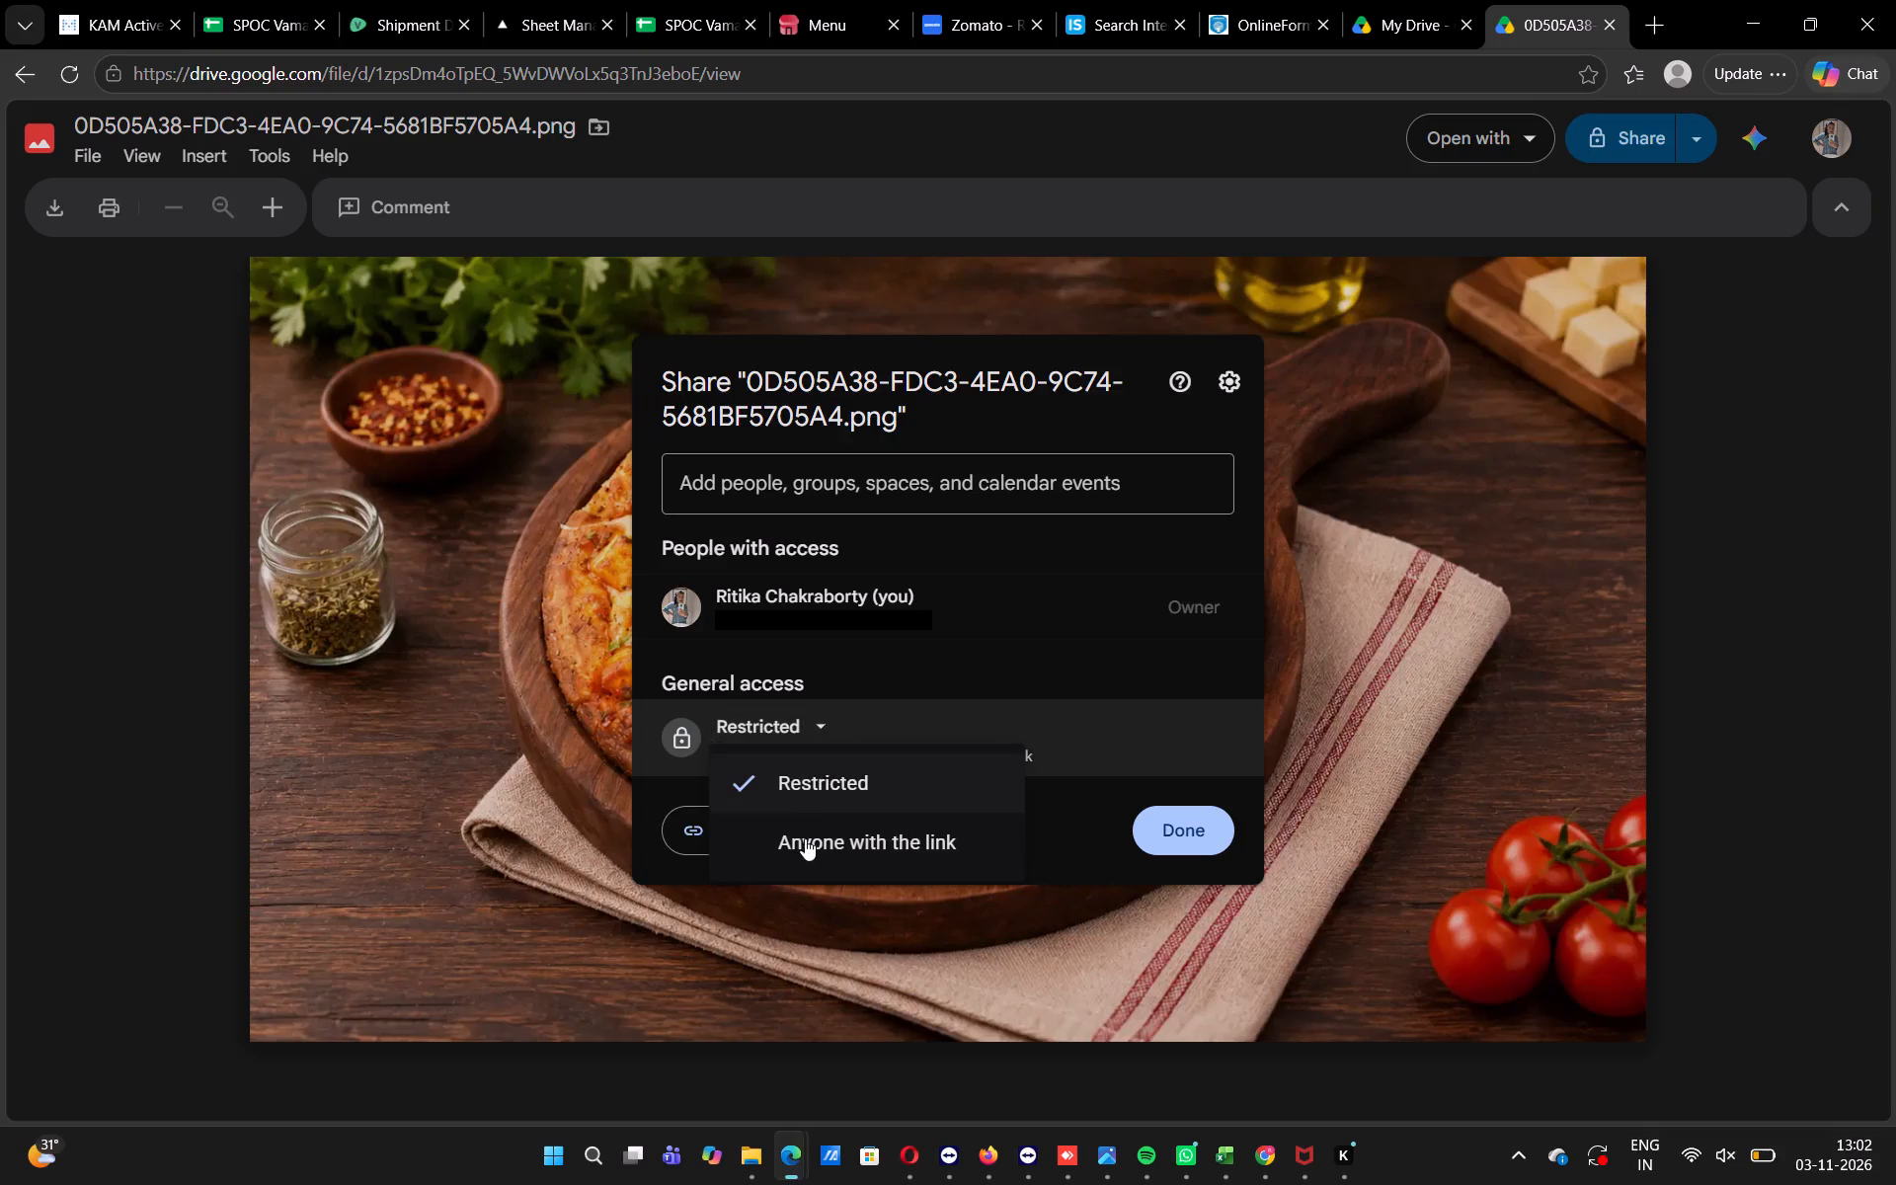
left_click(809, 840)
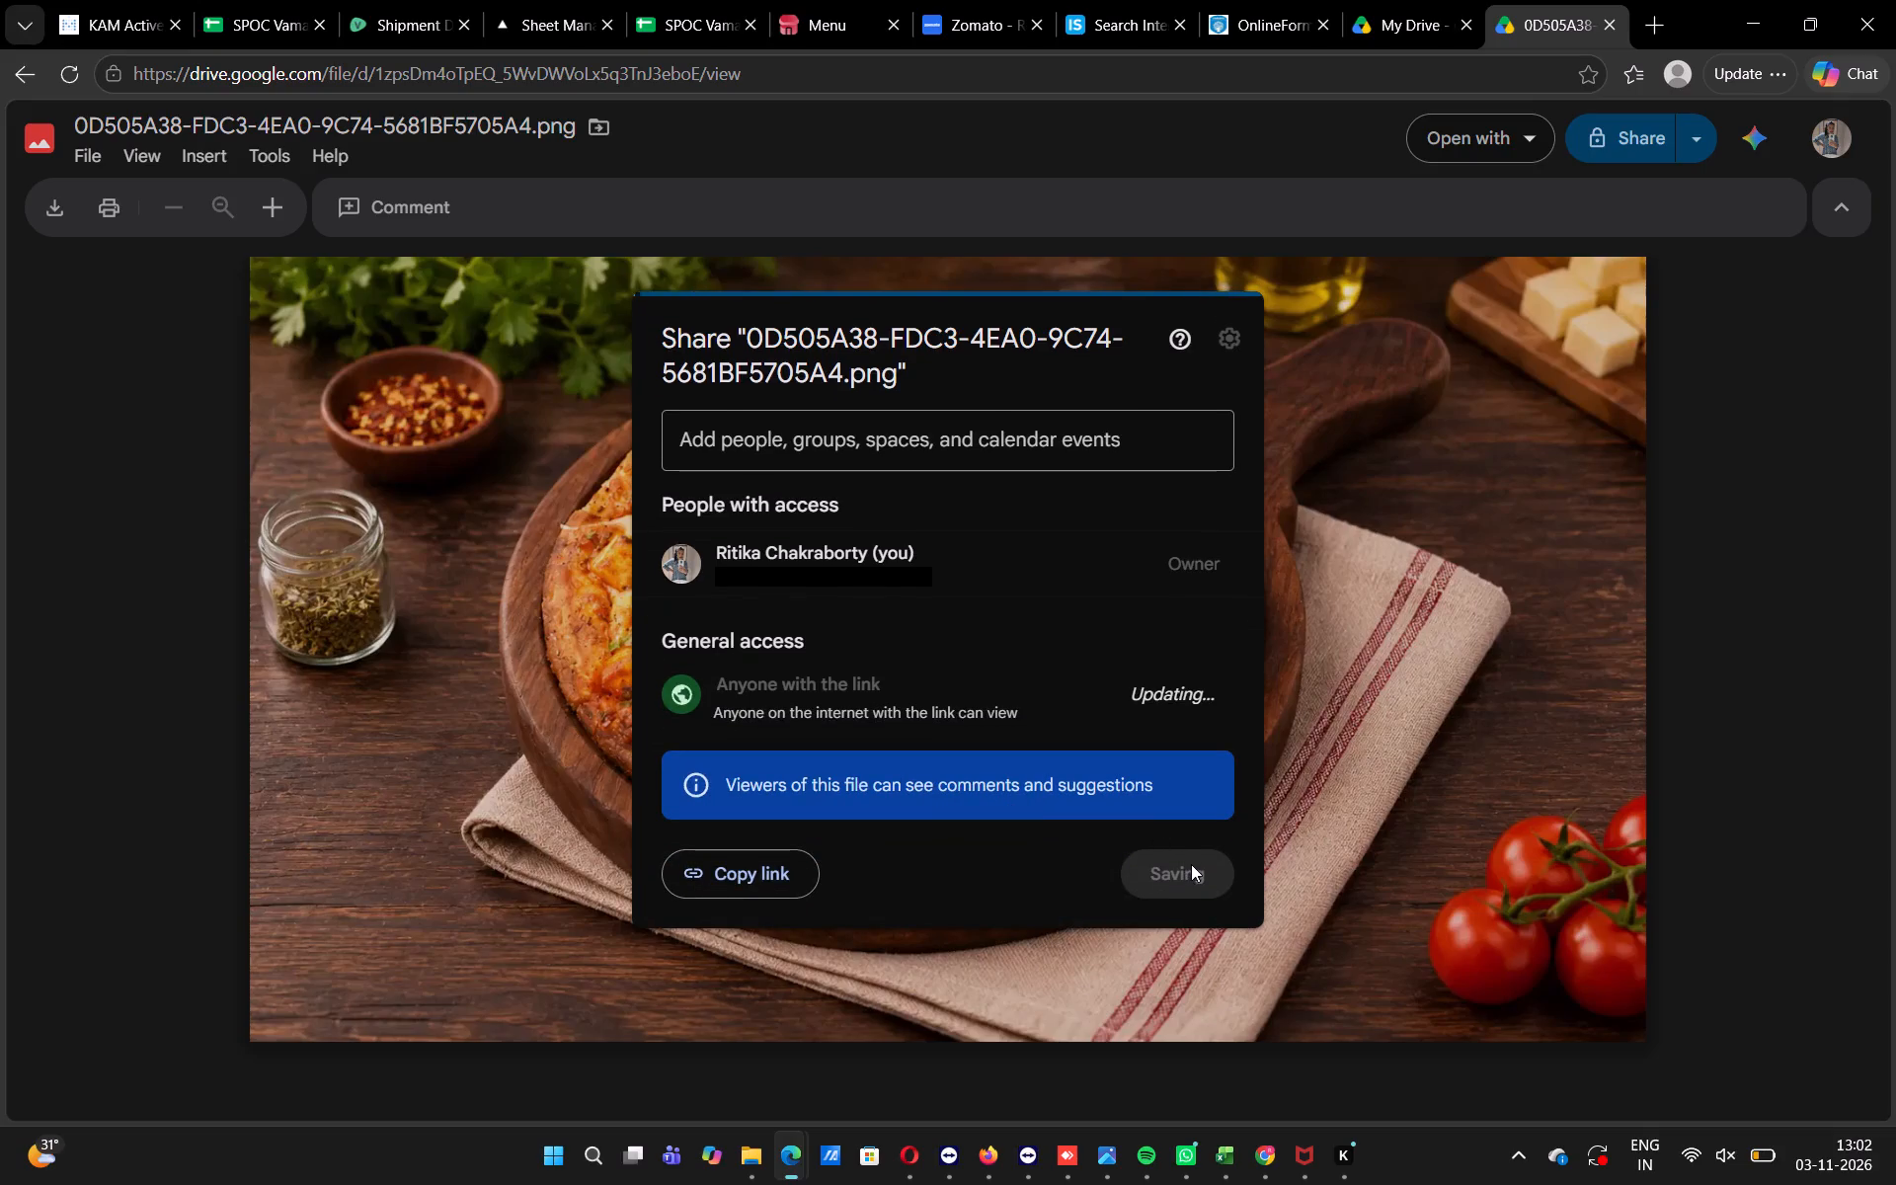
left_click(1191, 864)
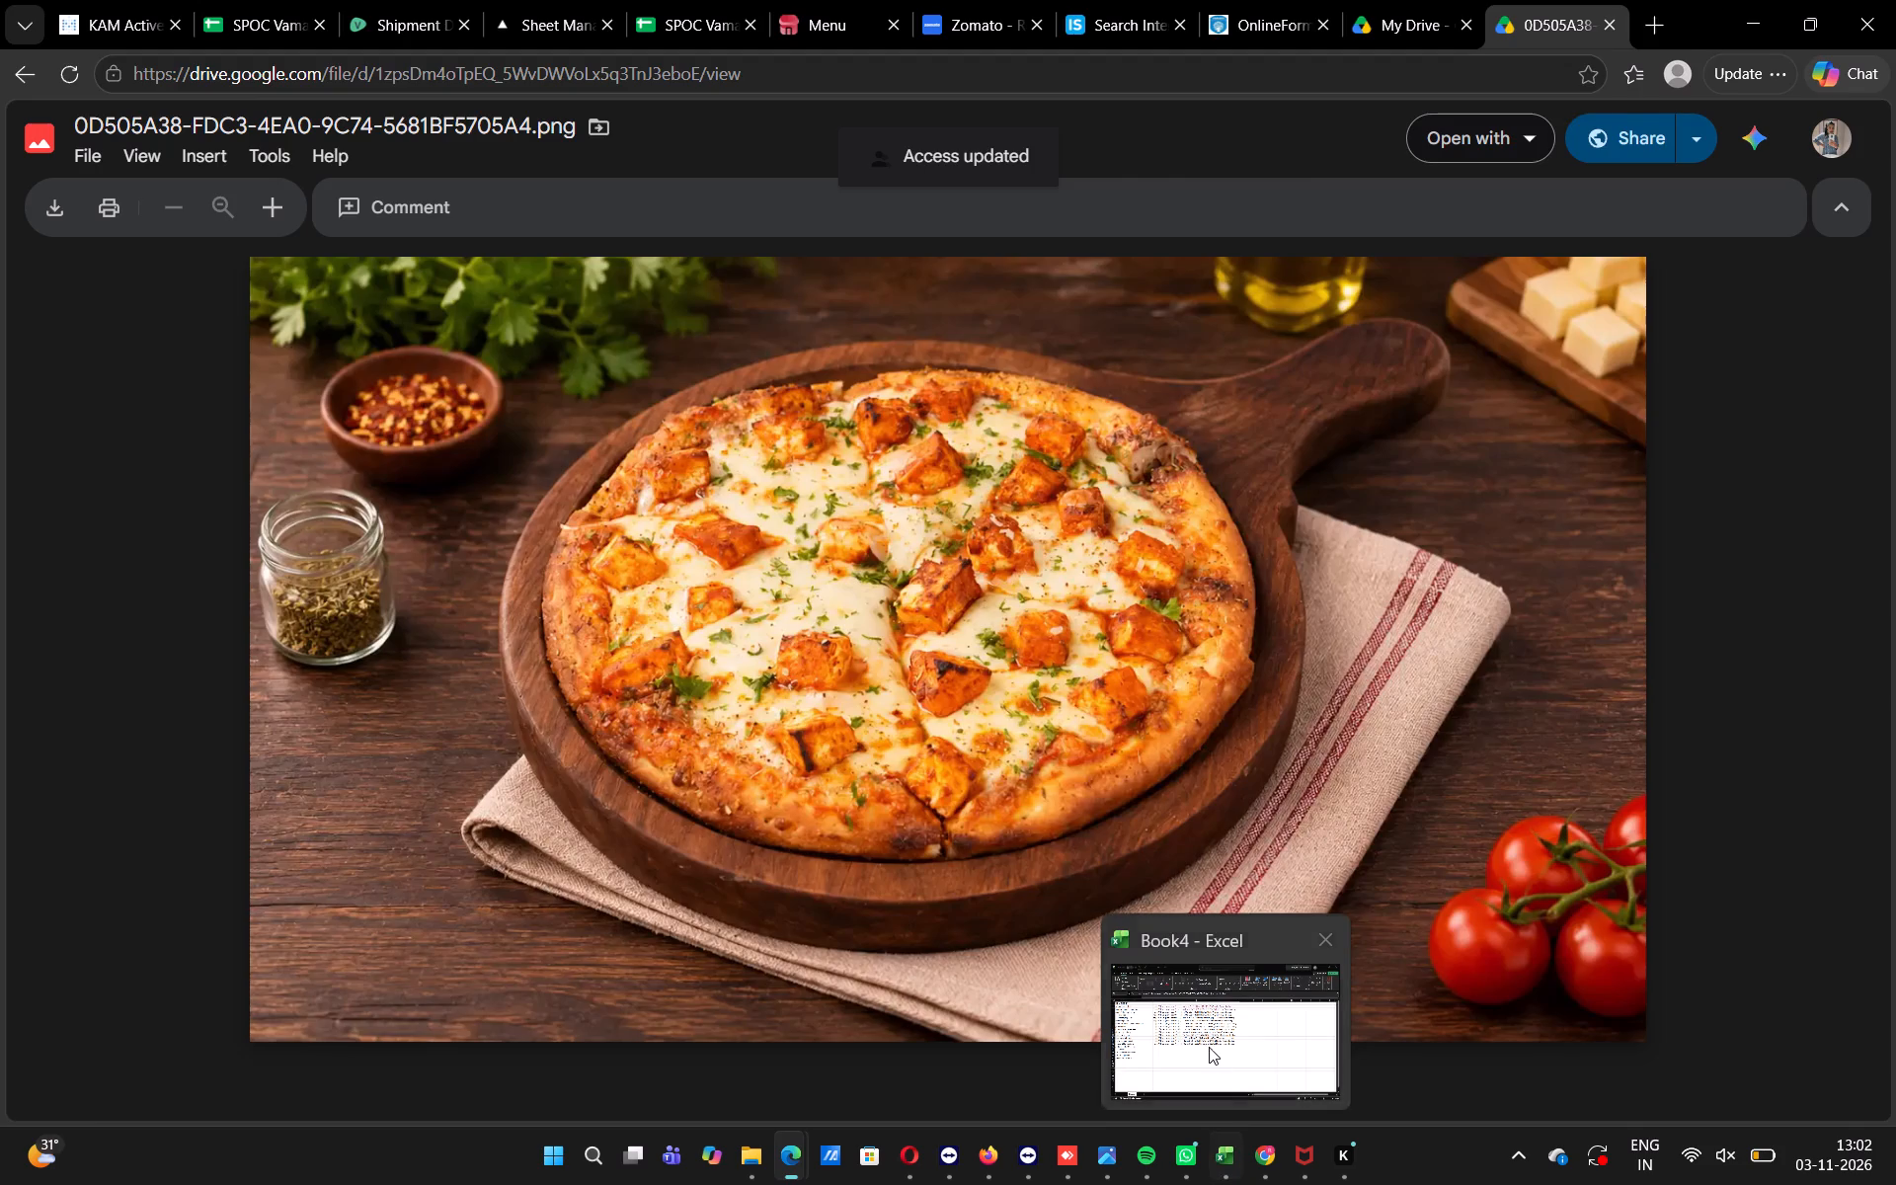
Back in the Excel sheet, turn the link text beside scarlett dew smoothie into a live hyperlink.
left_click(1209, 1045)
double_click(664, 399)
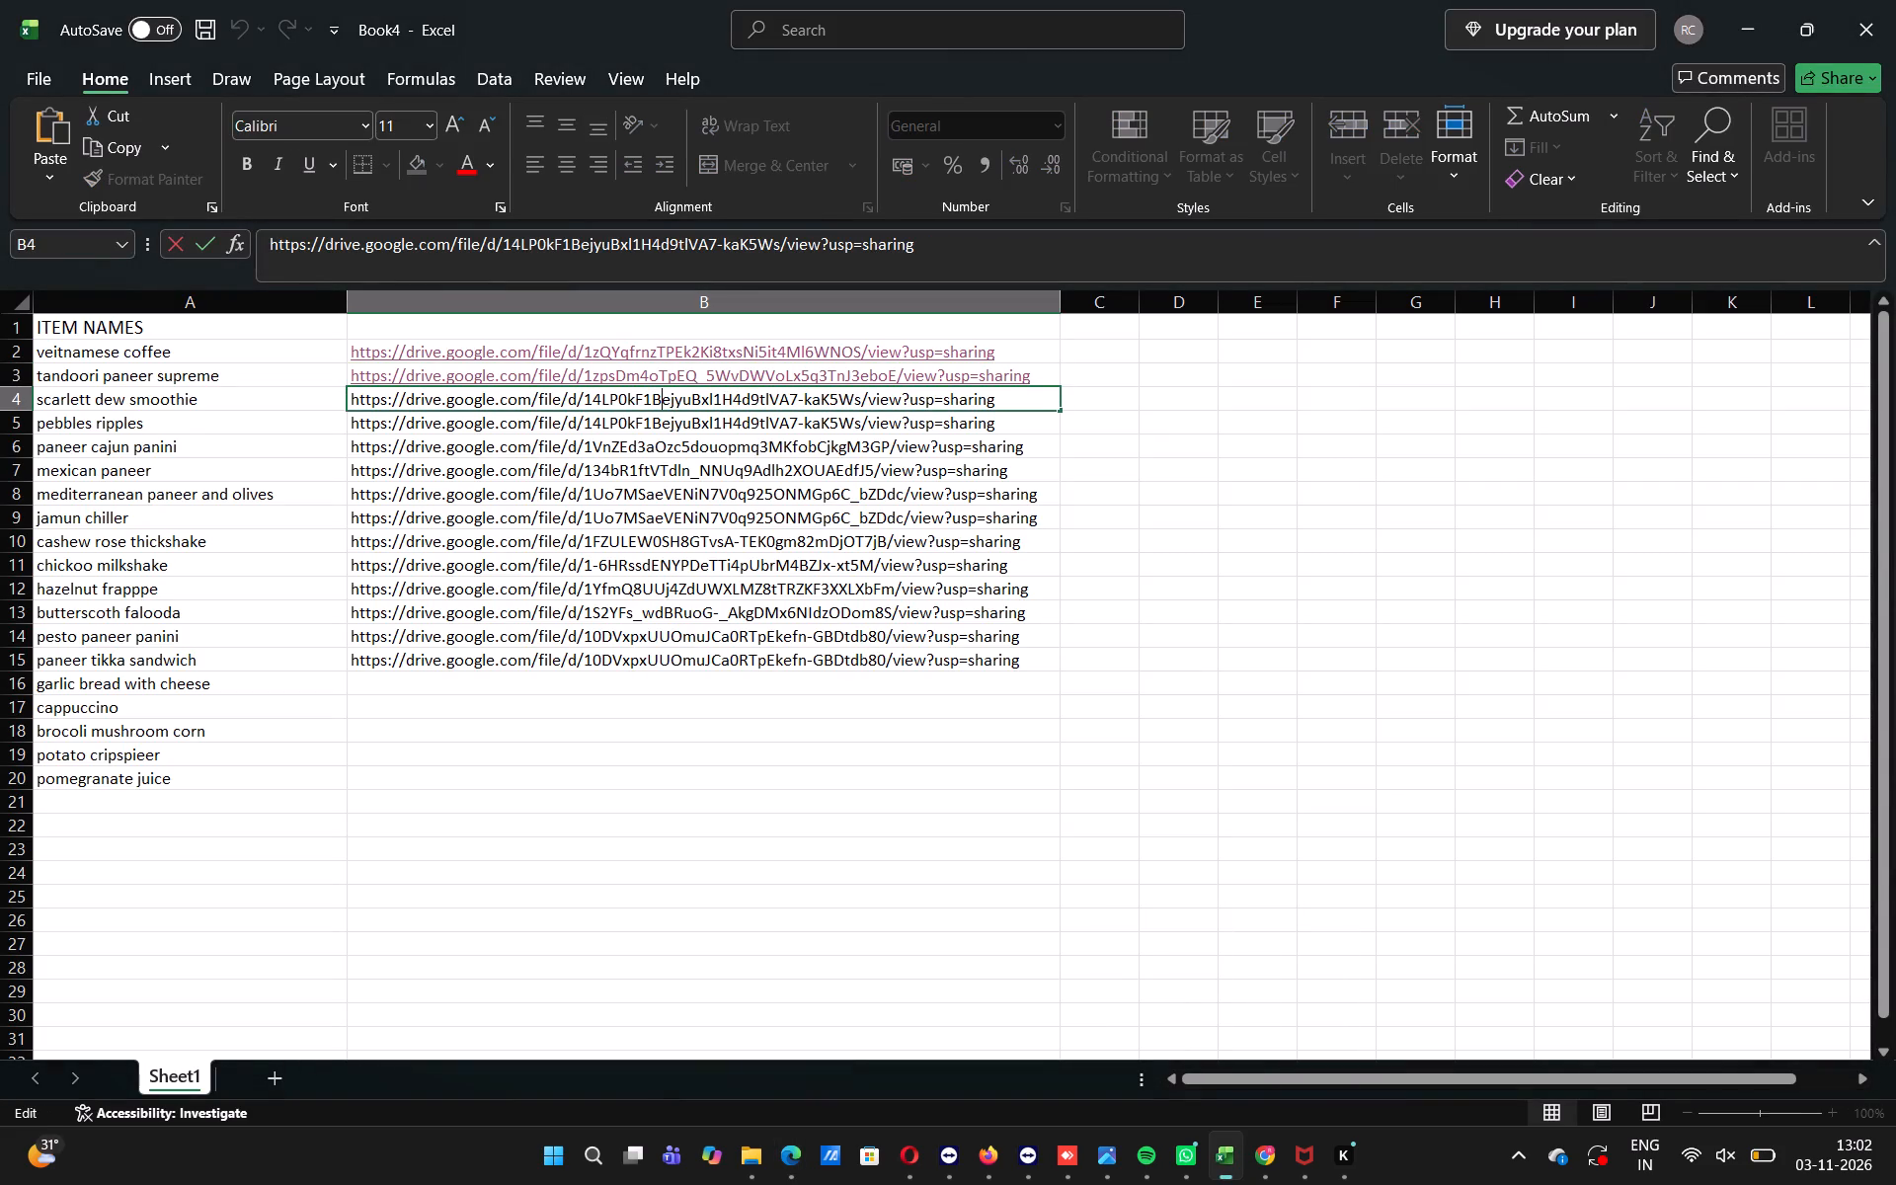
left_click(734, 772)
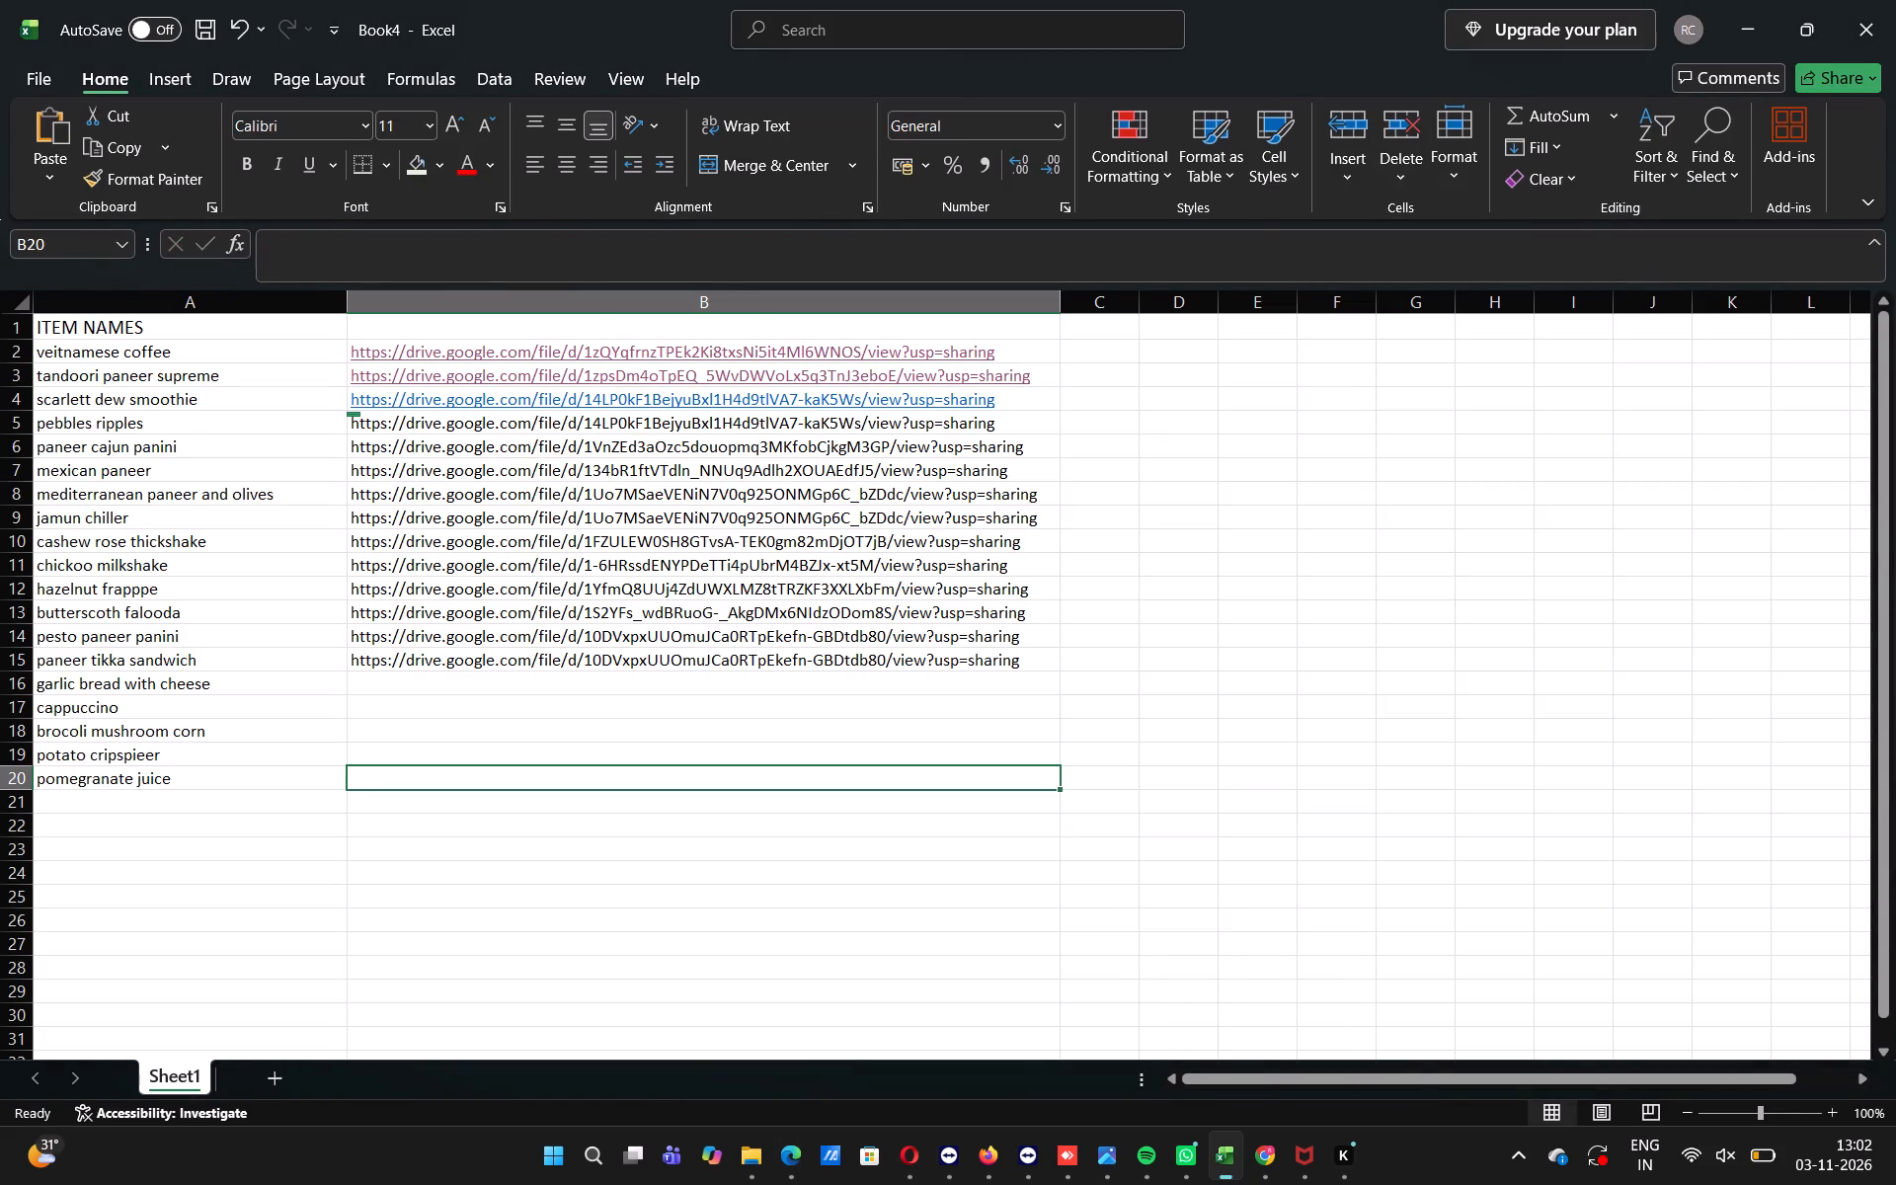
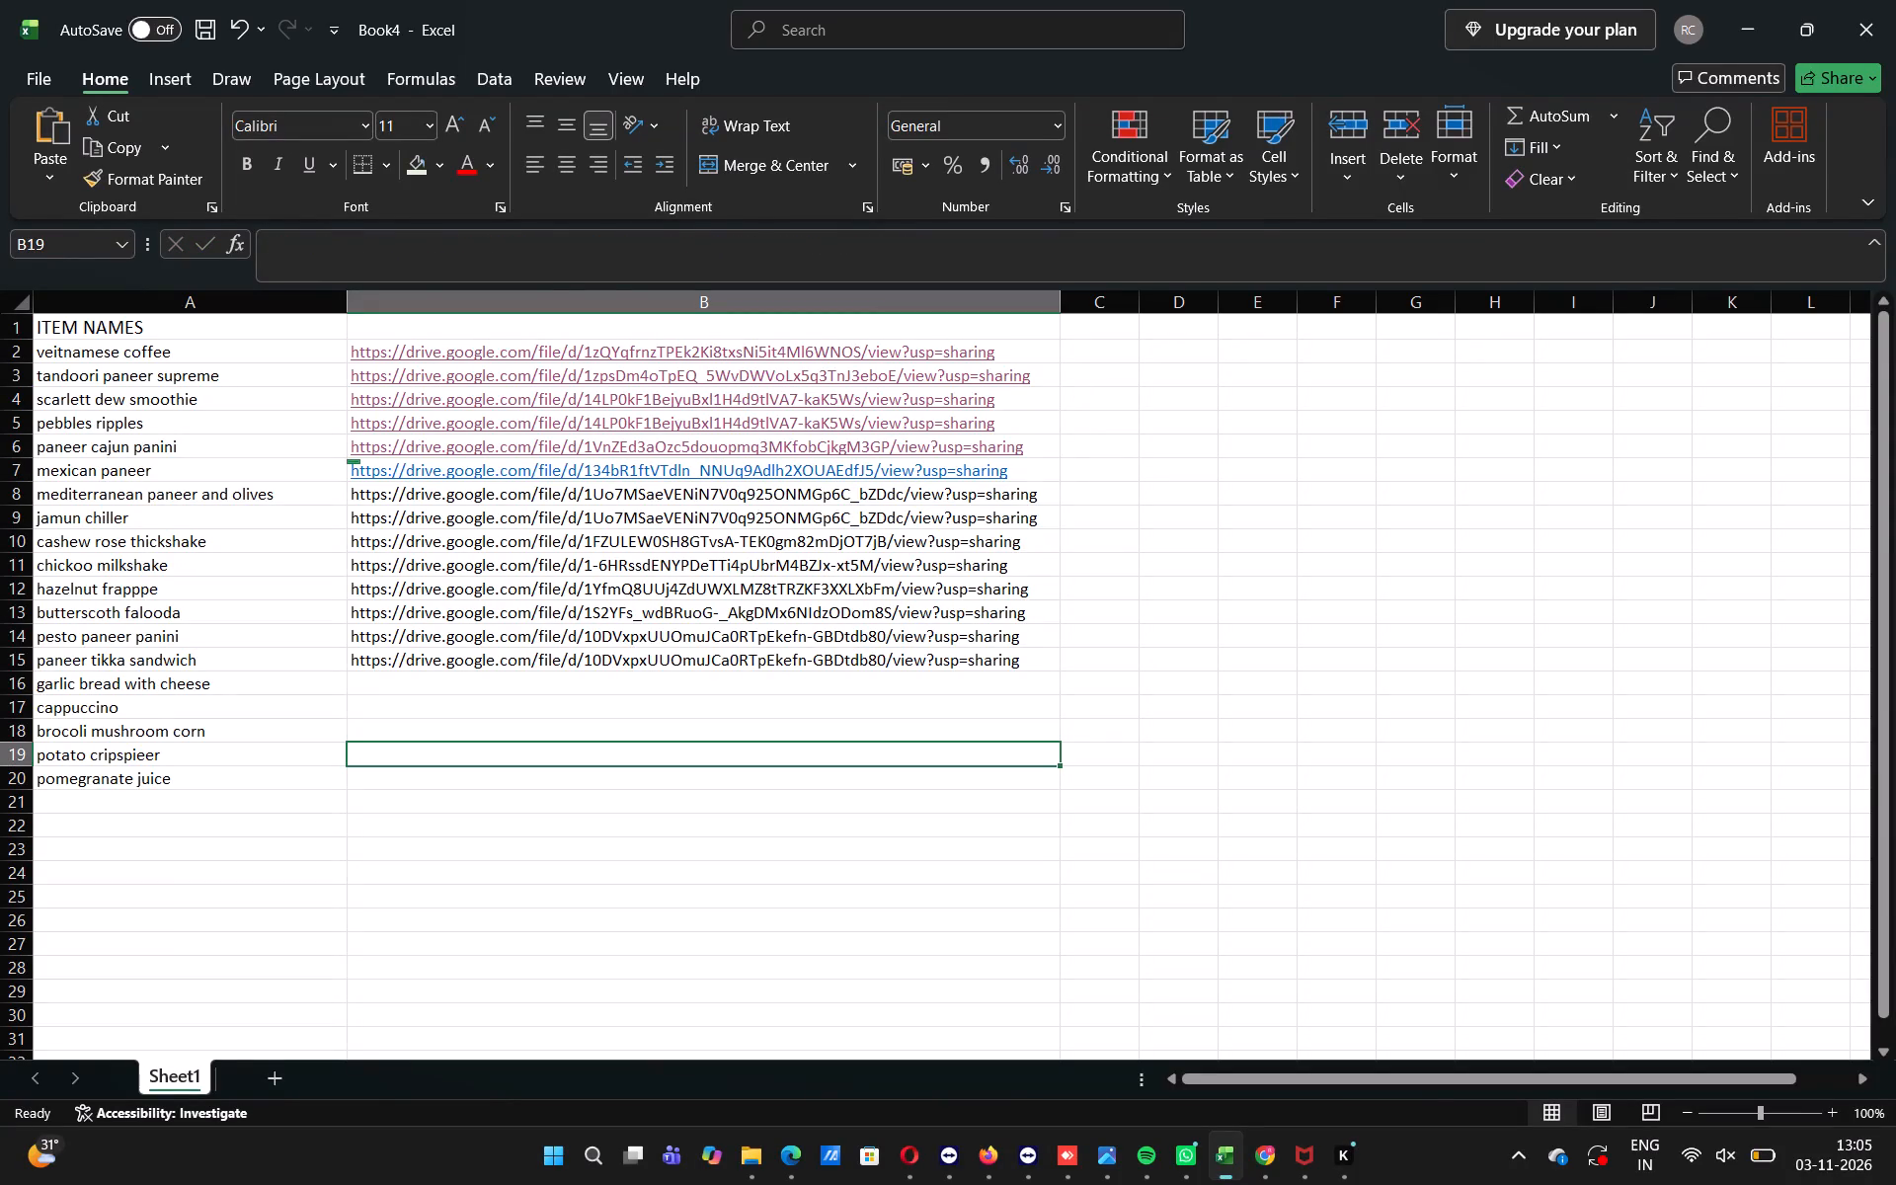
Open the mexican paneer link in the browser and set the image's general access to Anyone with the link.
left_click(829, 467)
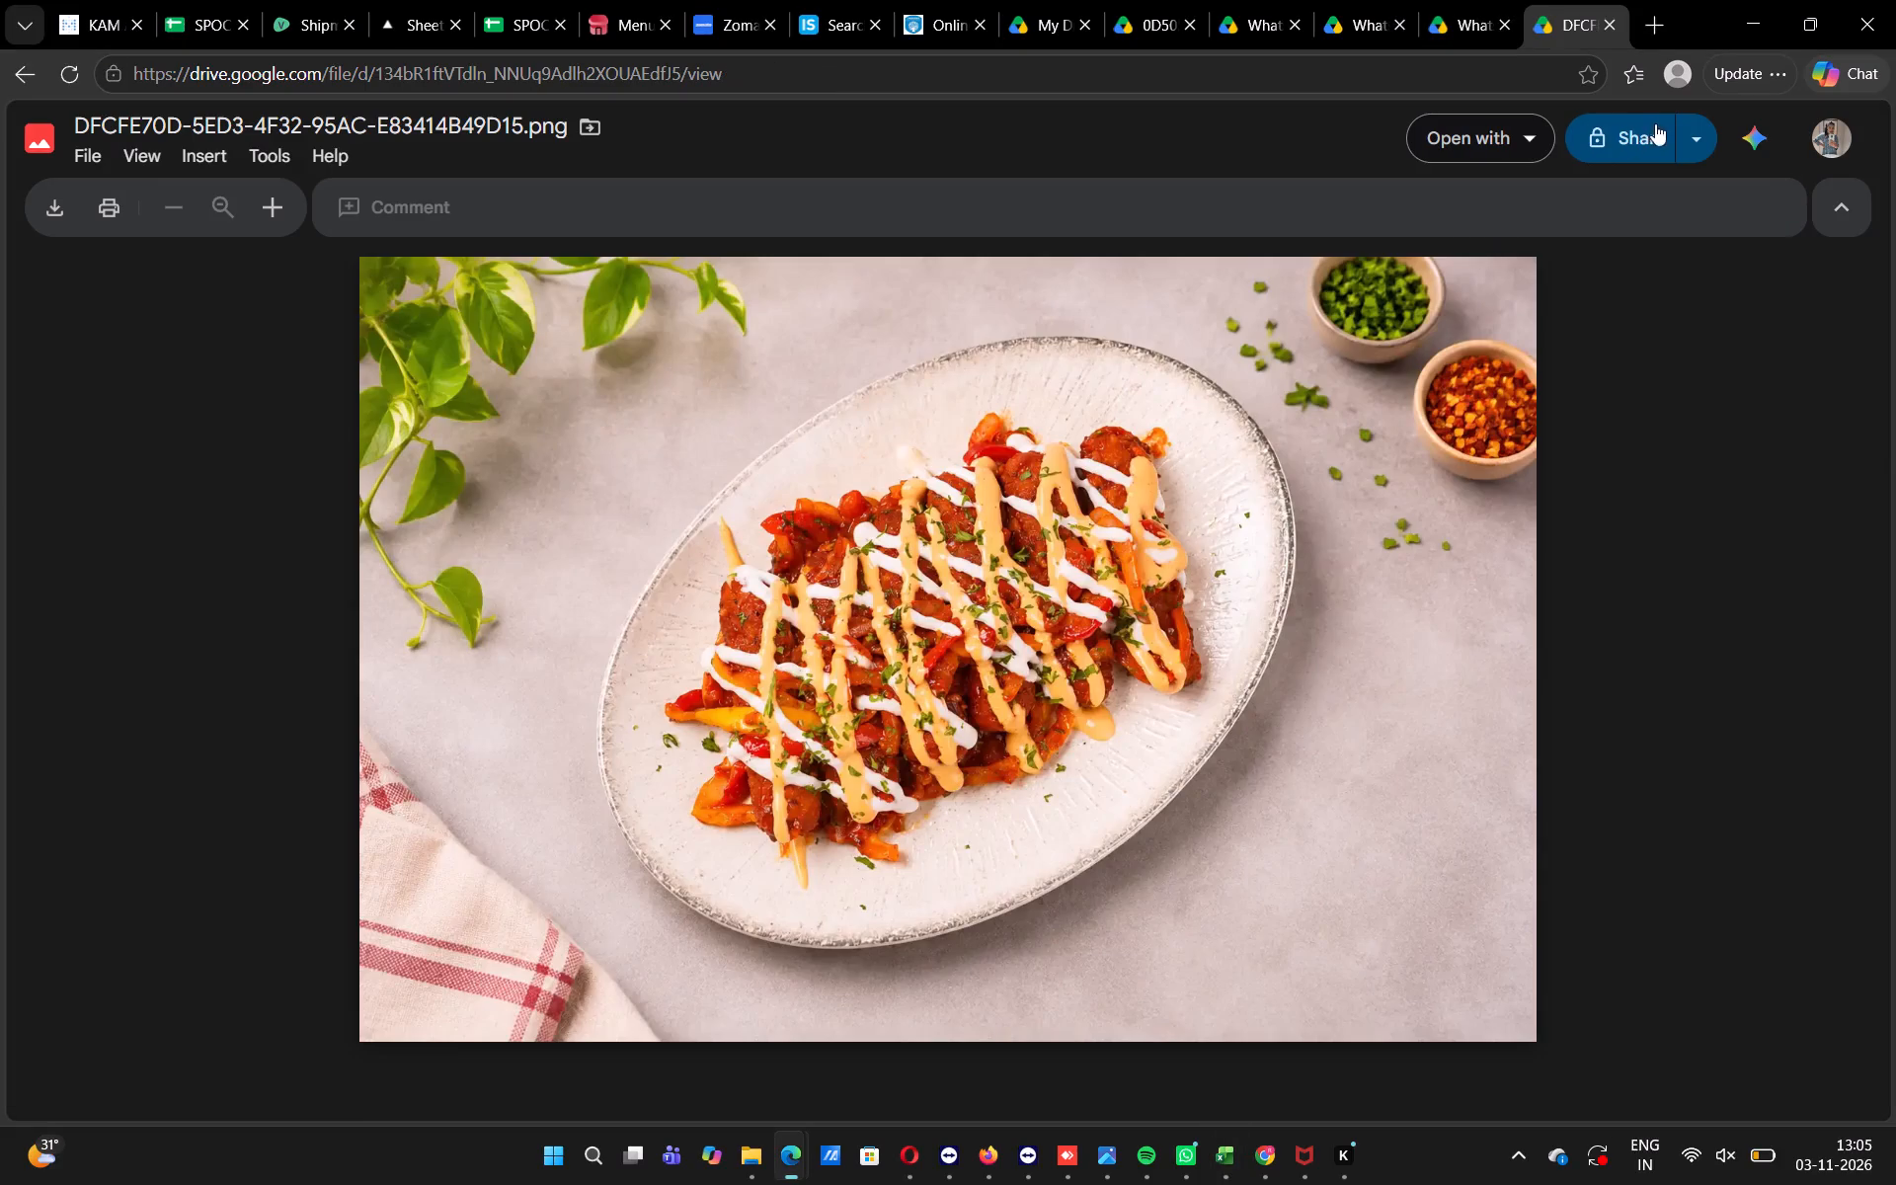
left_click(1594, 135)
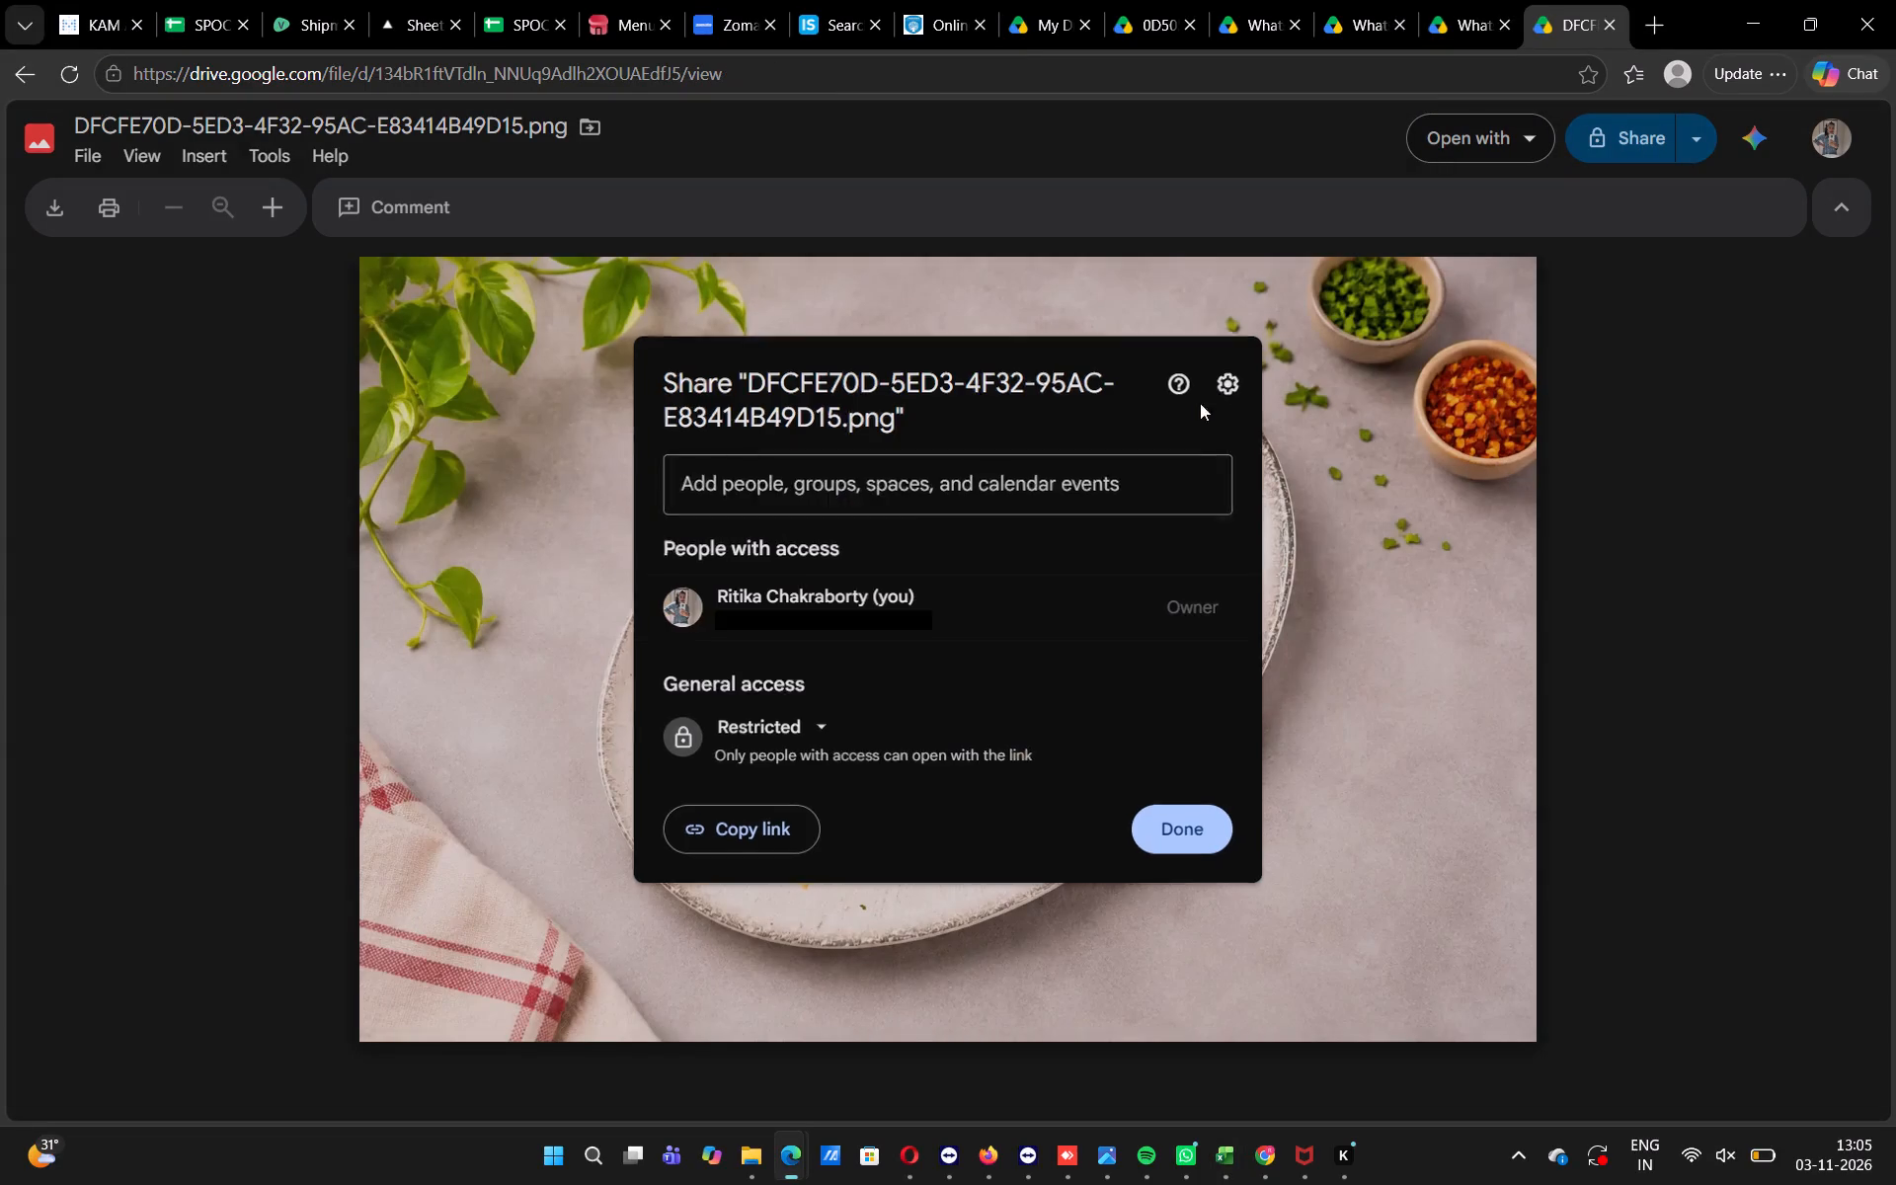
double_click(807, 738)
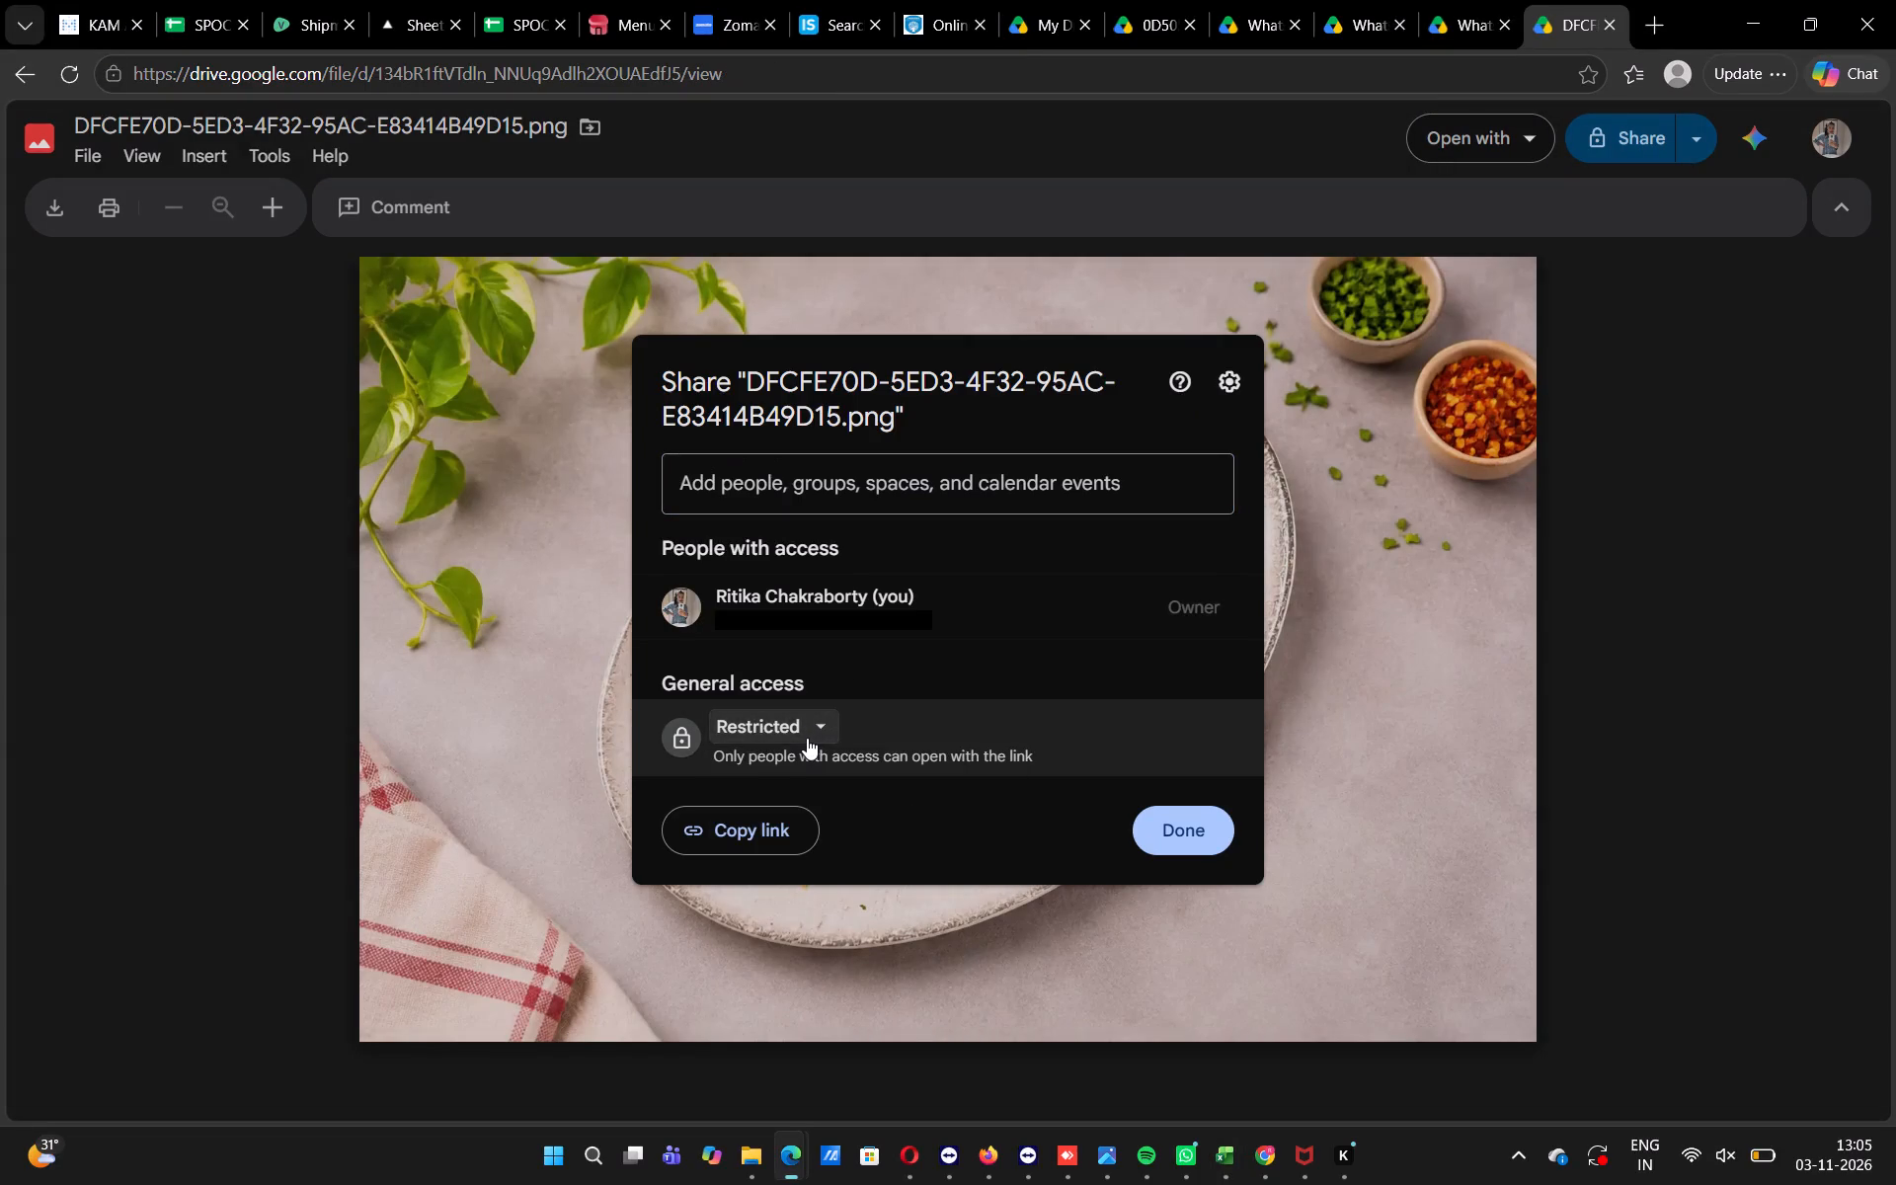
left_click(807, 738)
left_click(785, 847)
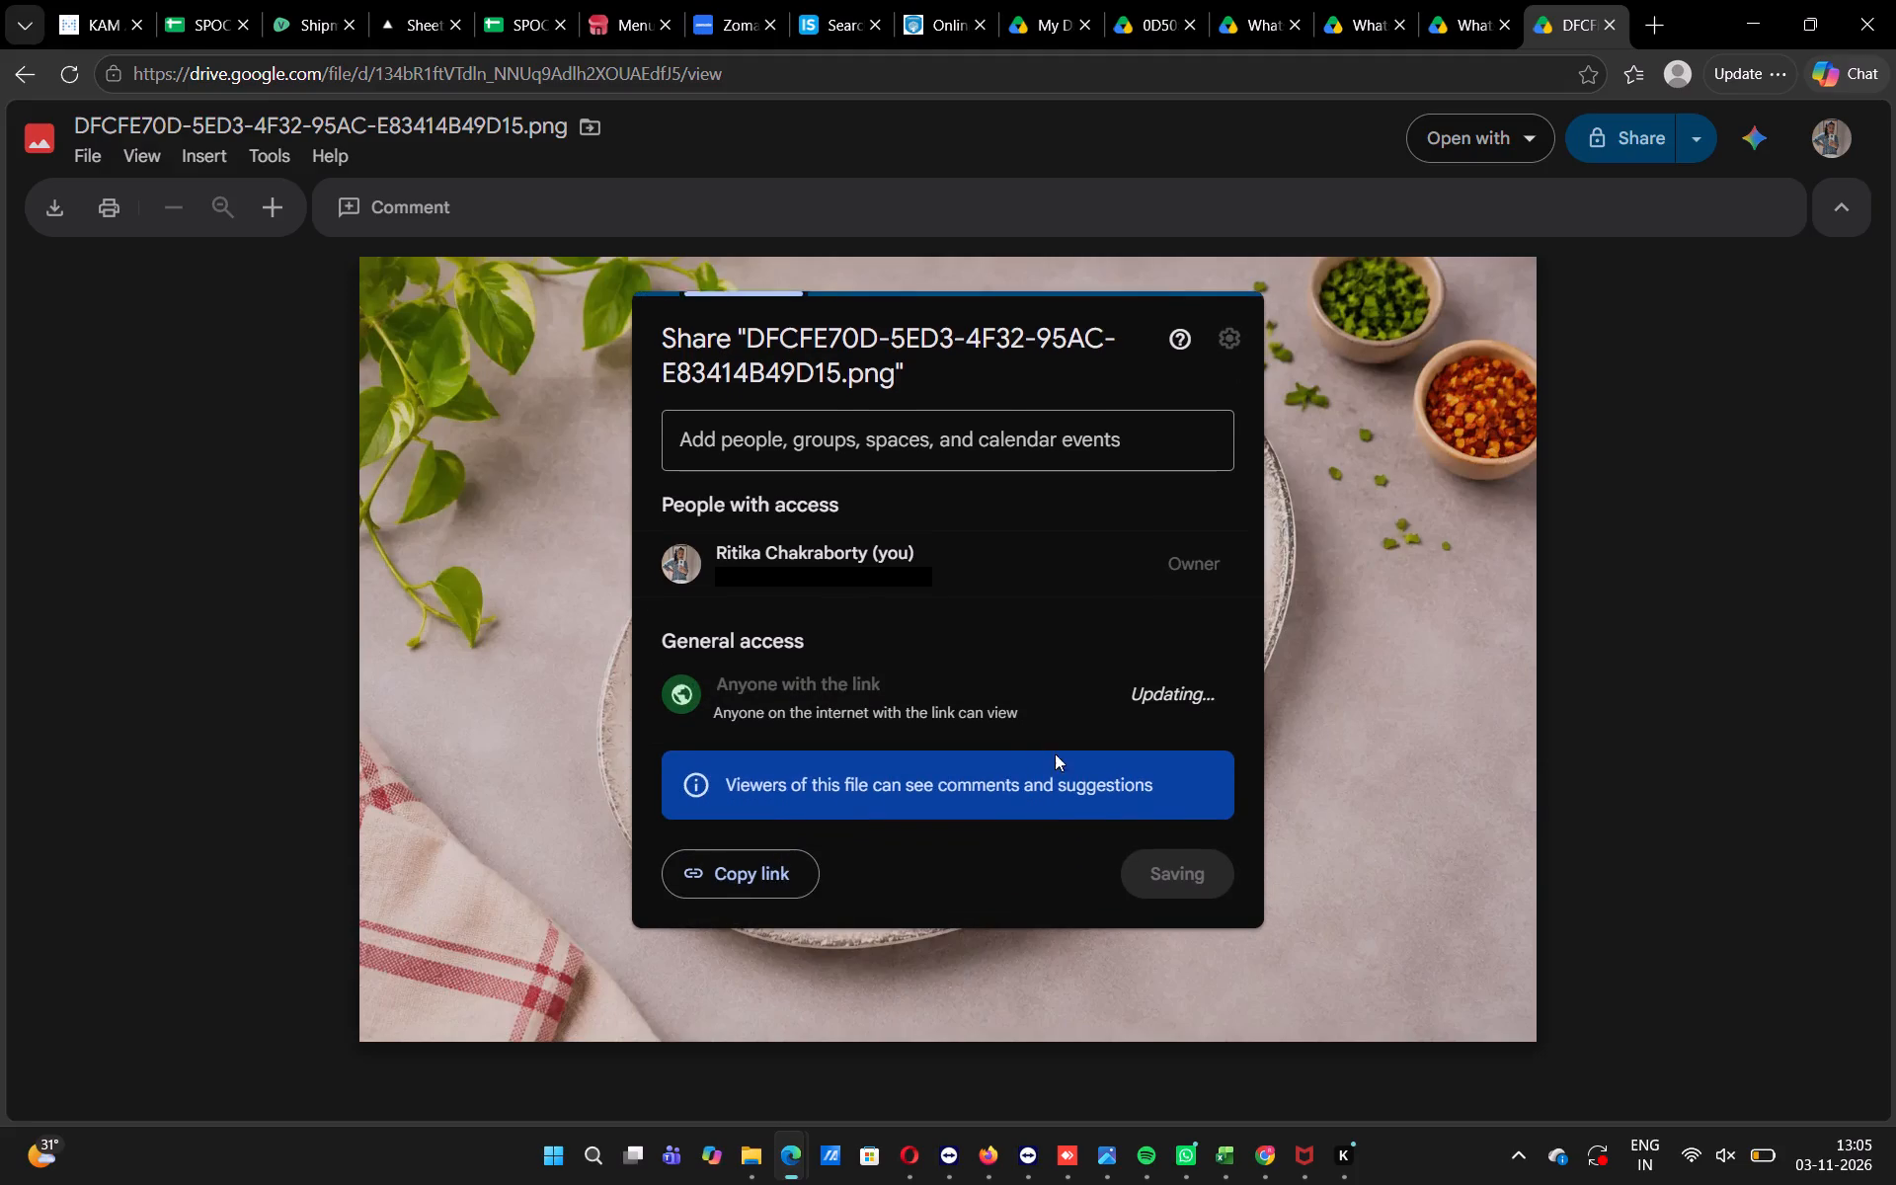
left_click(1182, 872)
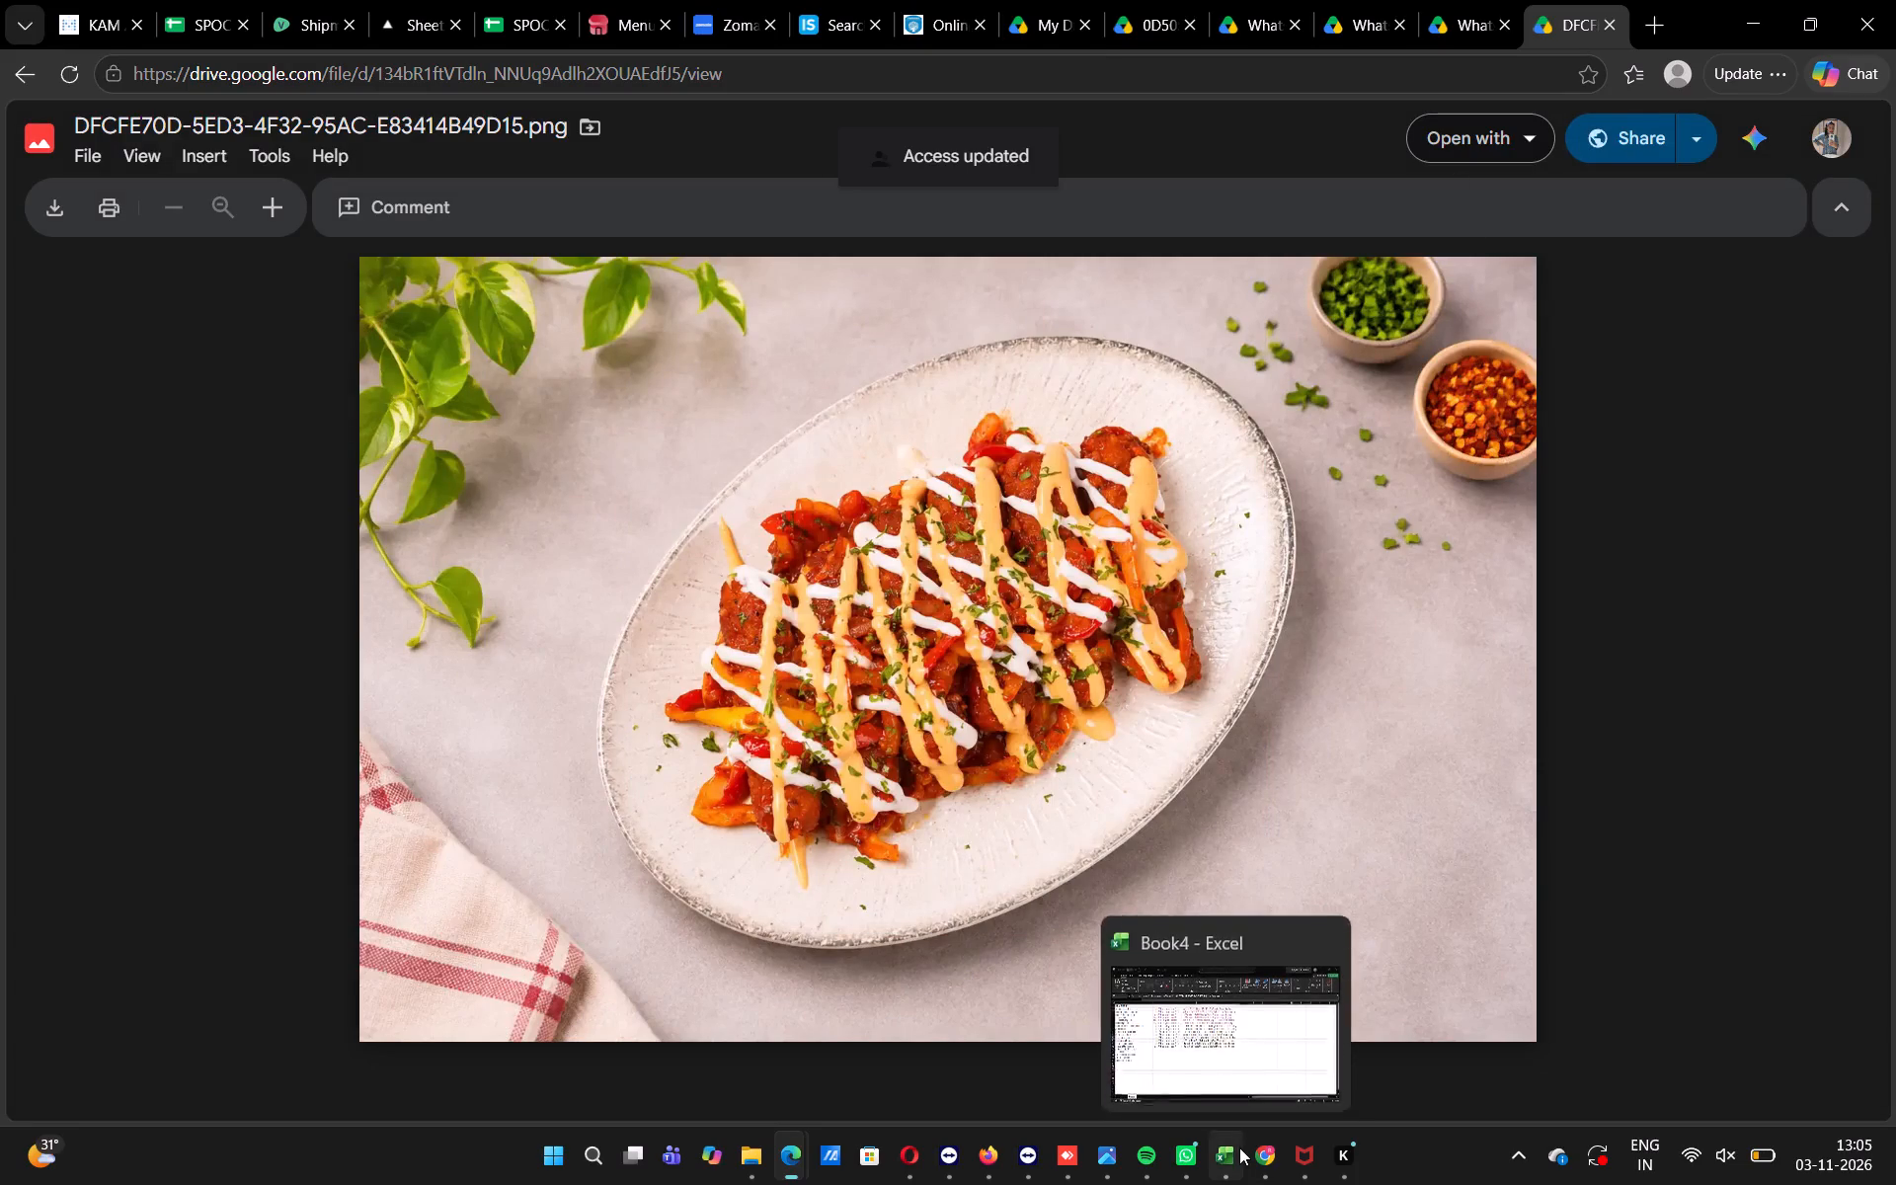
Back in the Excel sheet, turn the link text beside mediterranean paneer and olives into a live hyperlink.
left_click(1196, 979)
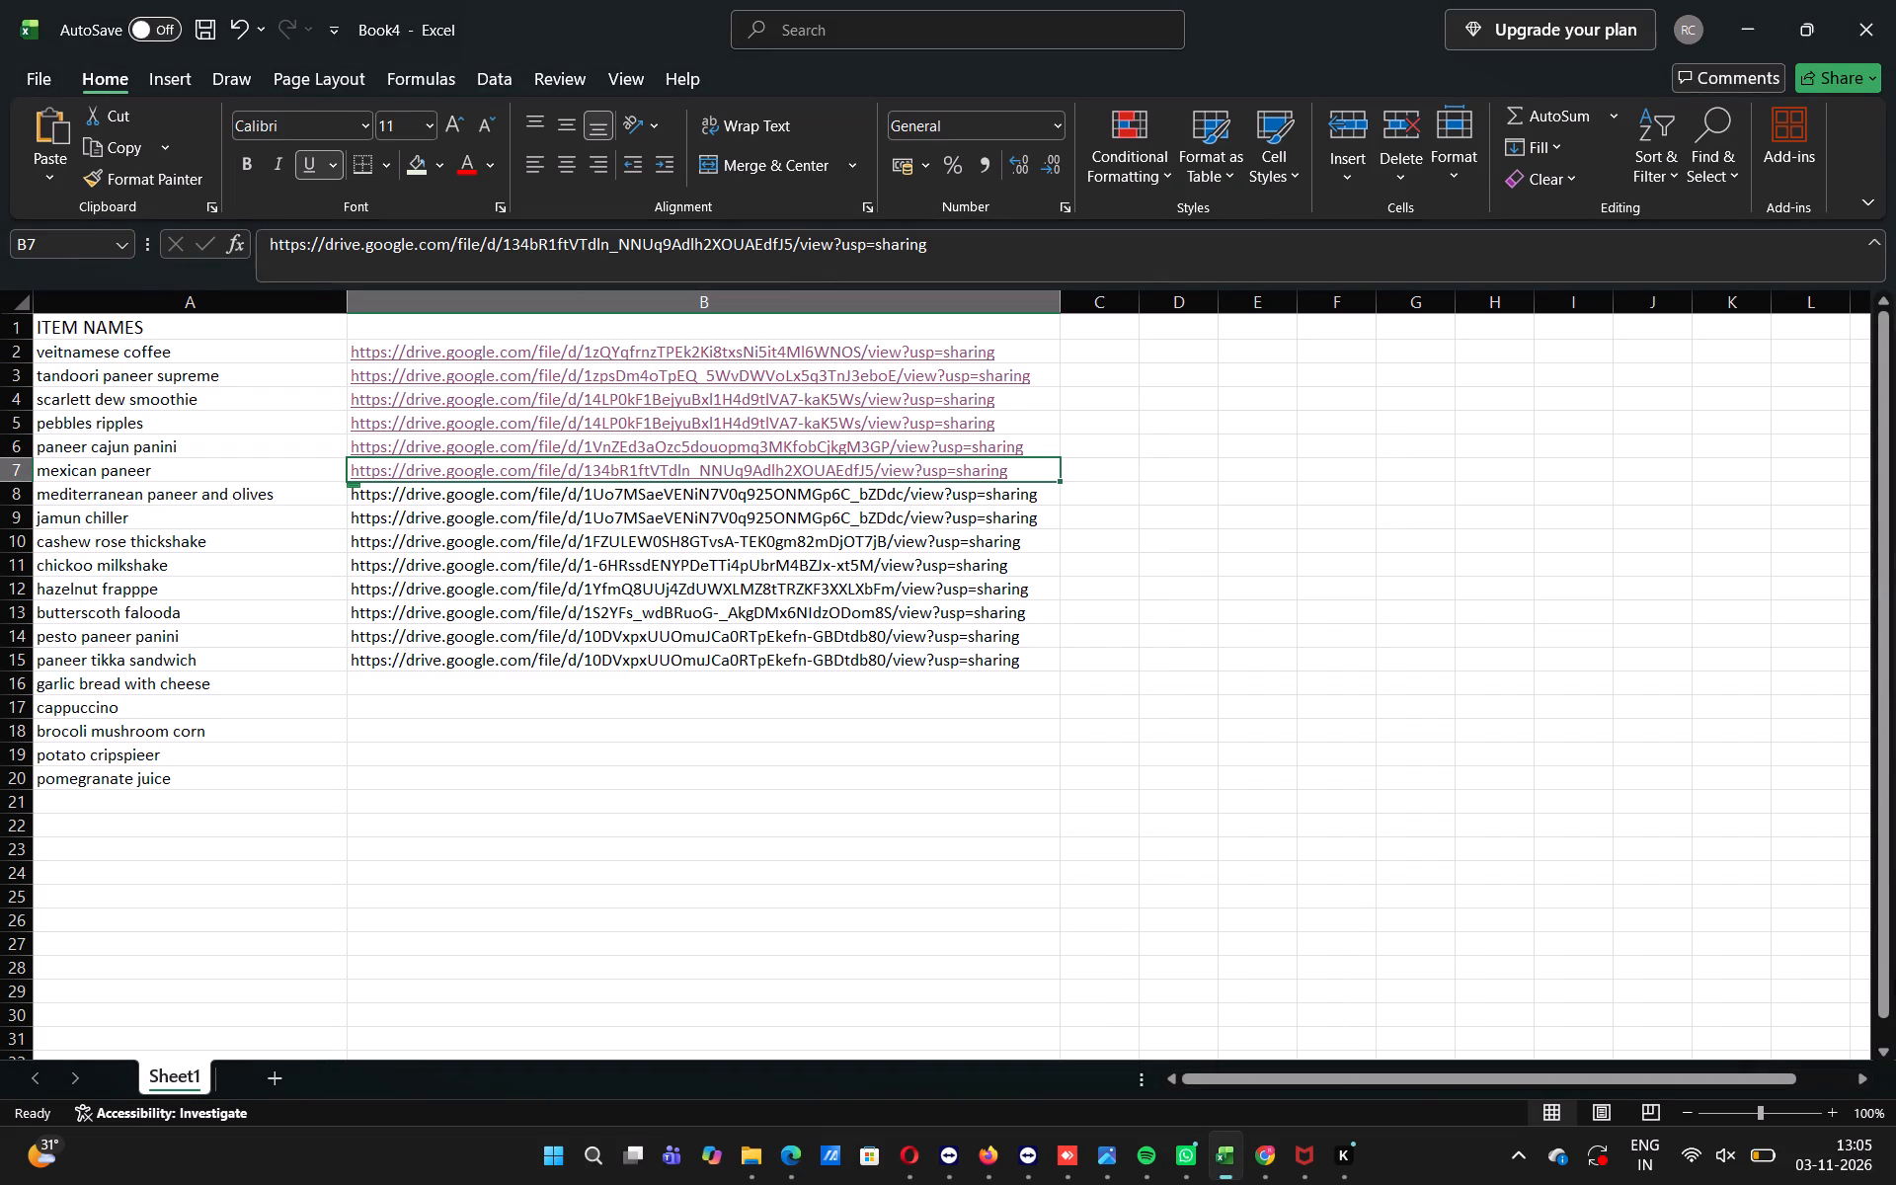
double_click(806, 492)
left_click(799, 747)
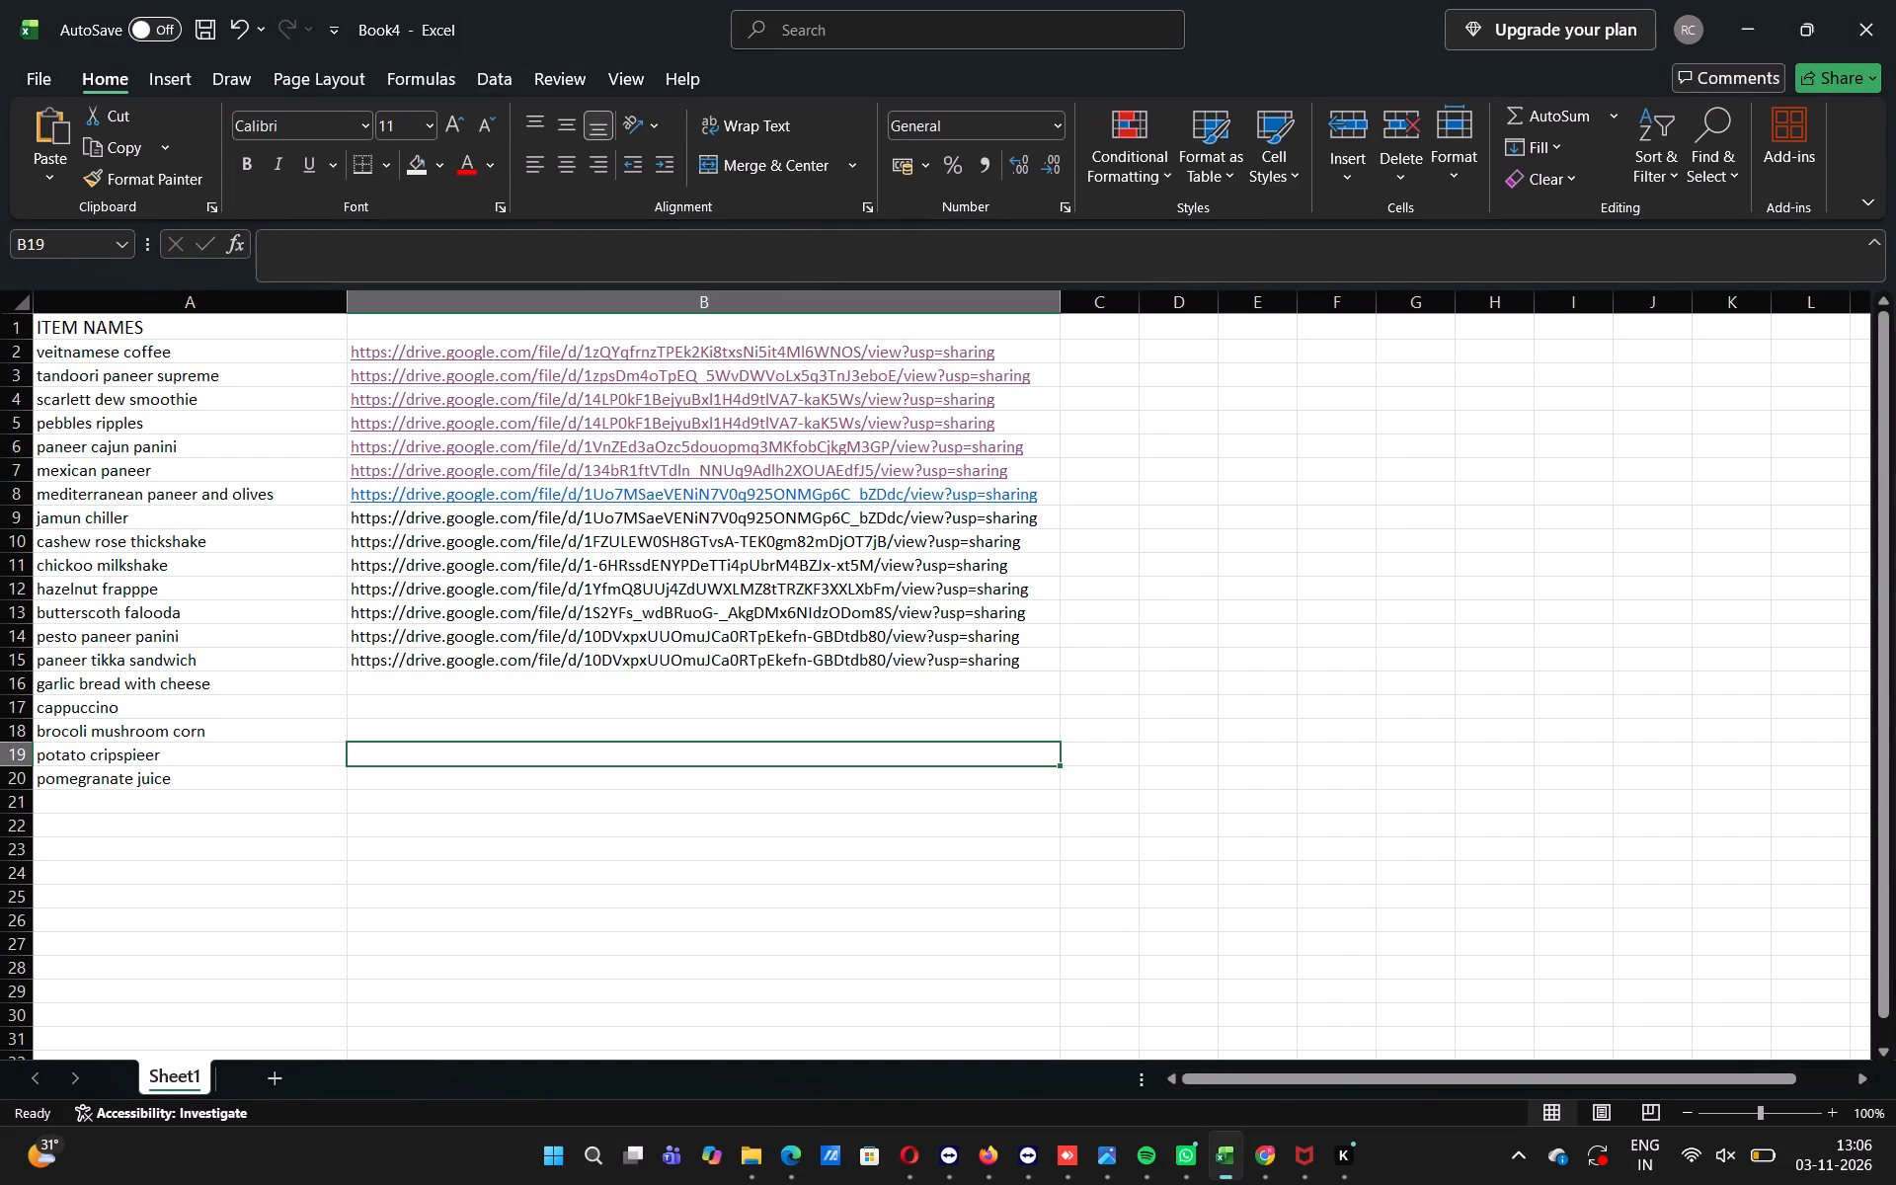
Open the mediterranean paneer and olives link in the browser and set the image's general access to Anyone with the link.
left_click(799, 491)
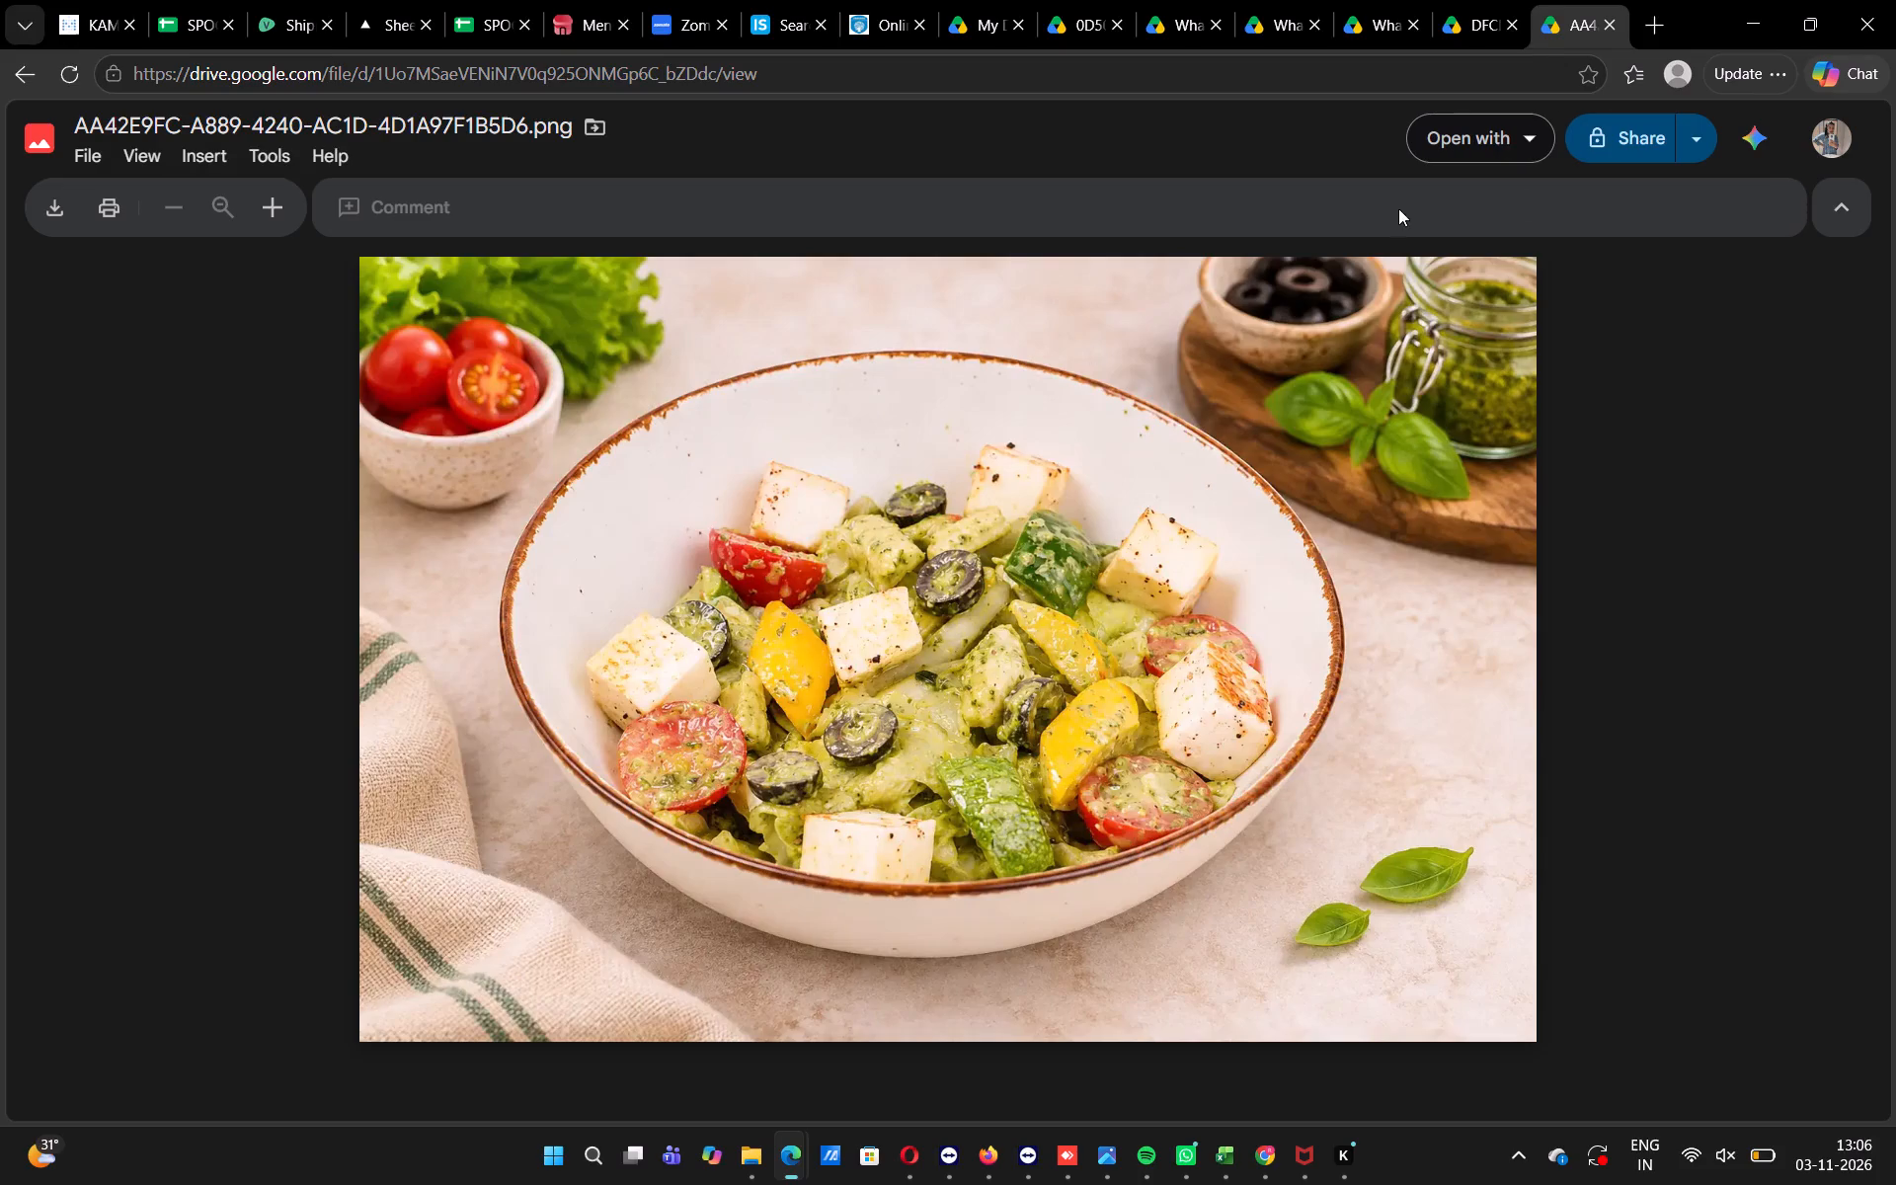
left_click(1604, 135)
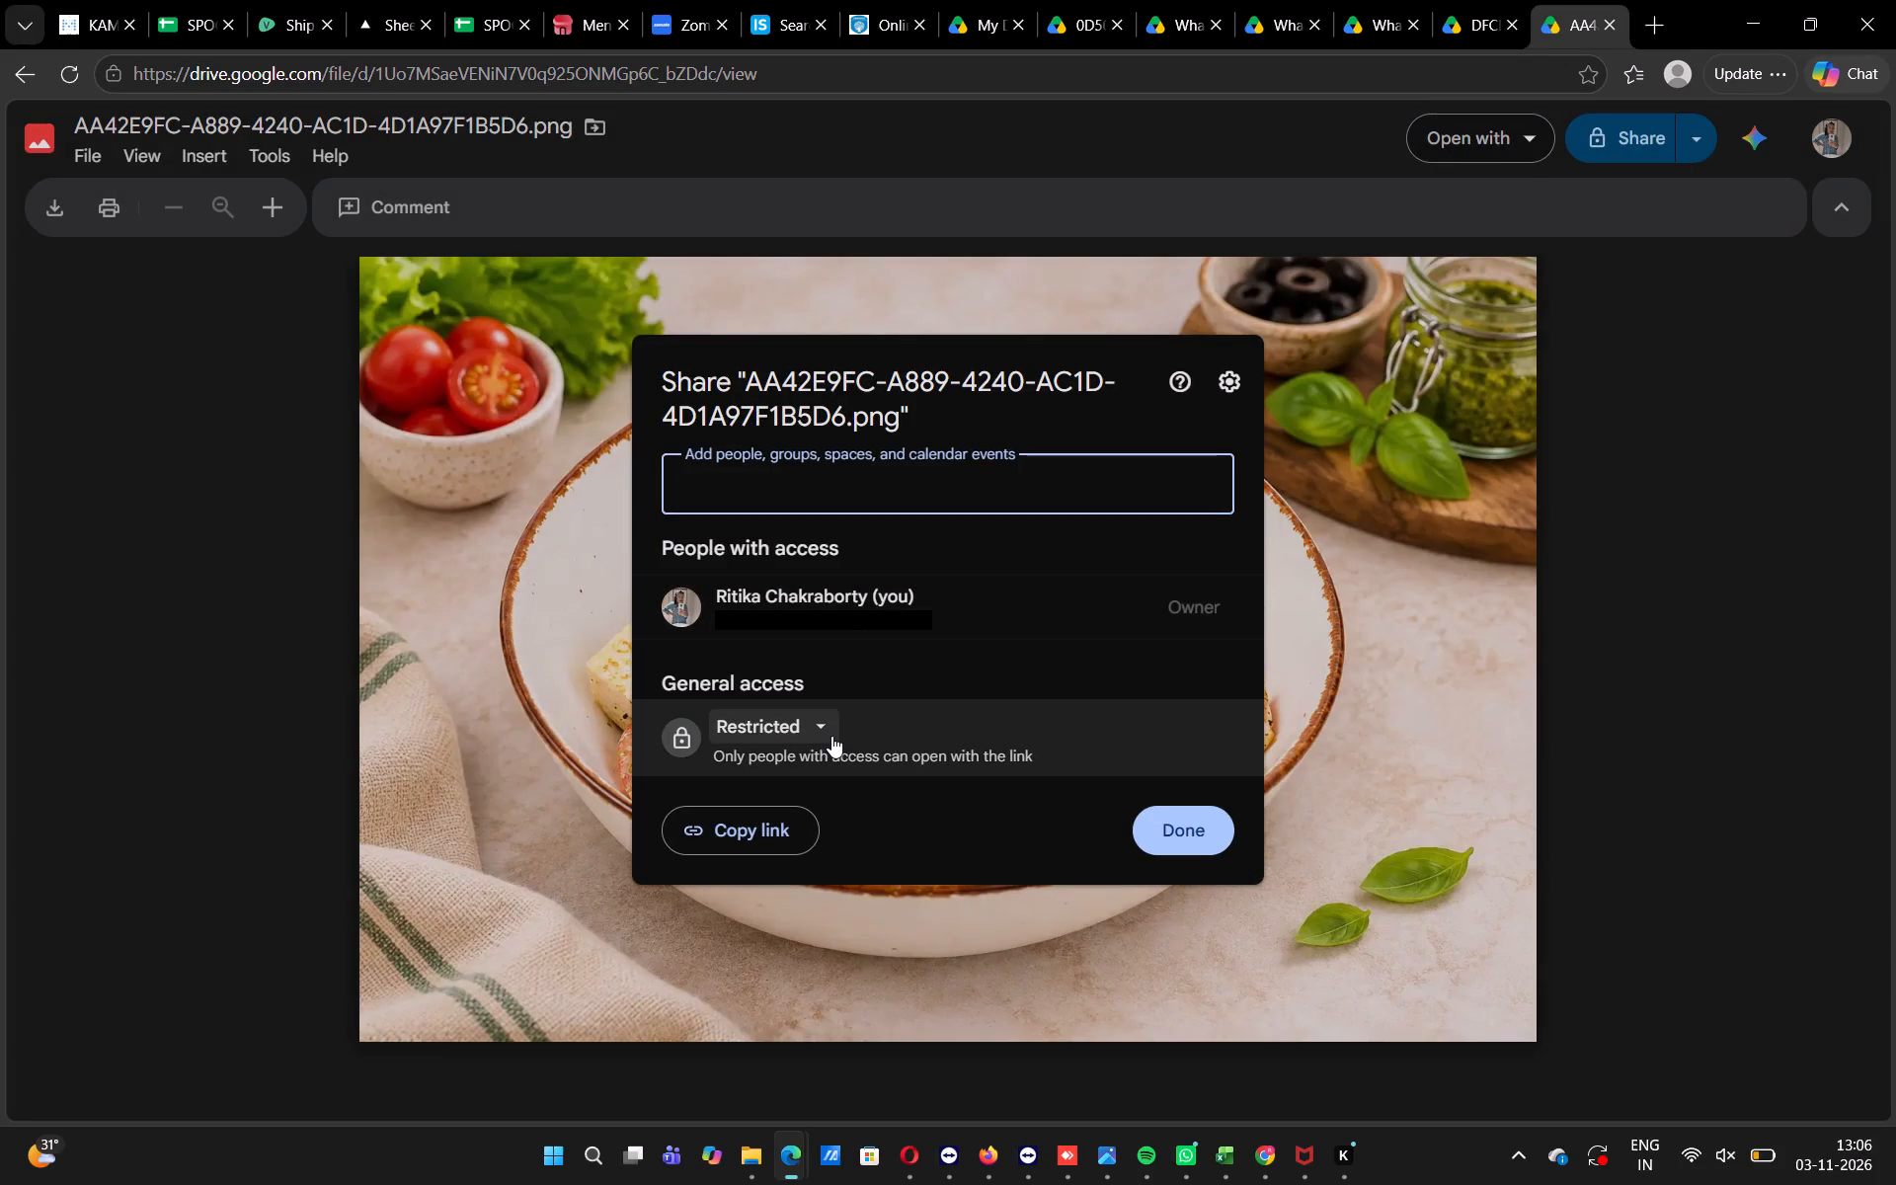
left_click(831, 736)
left_click(802, 832)
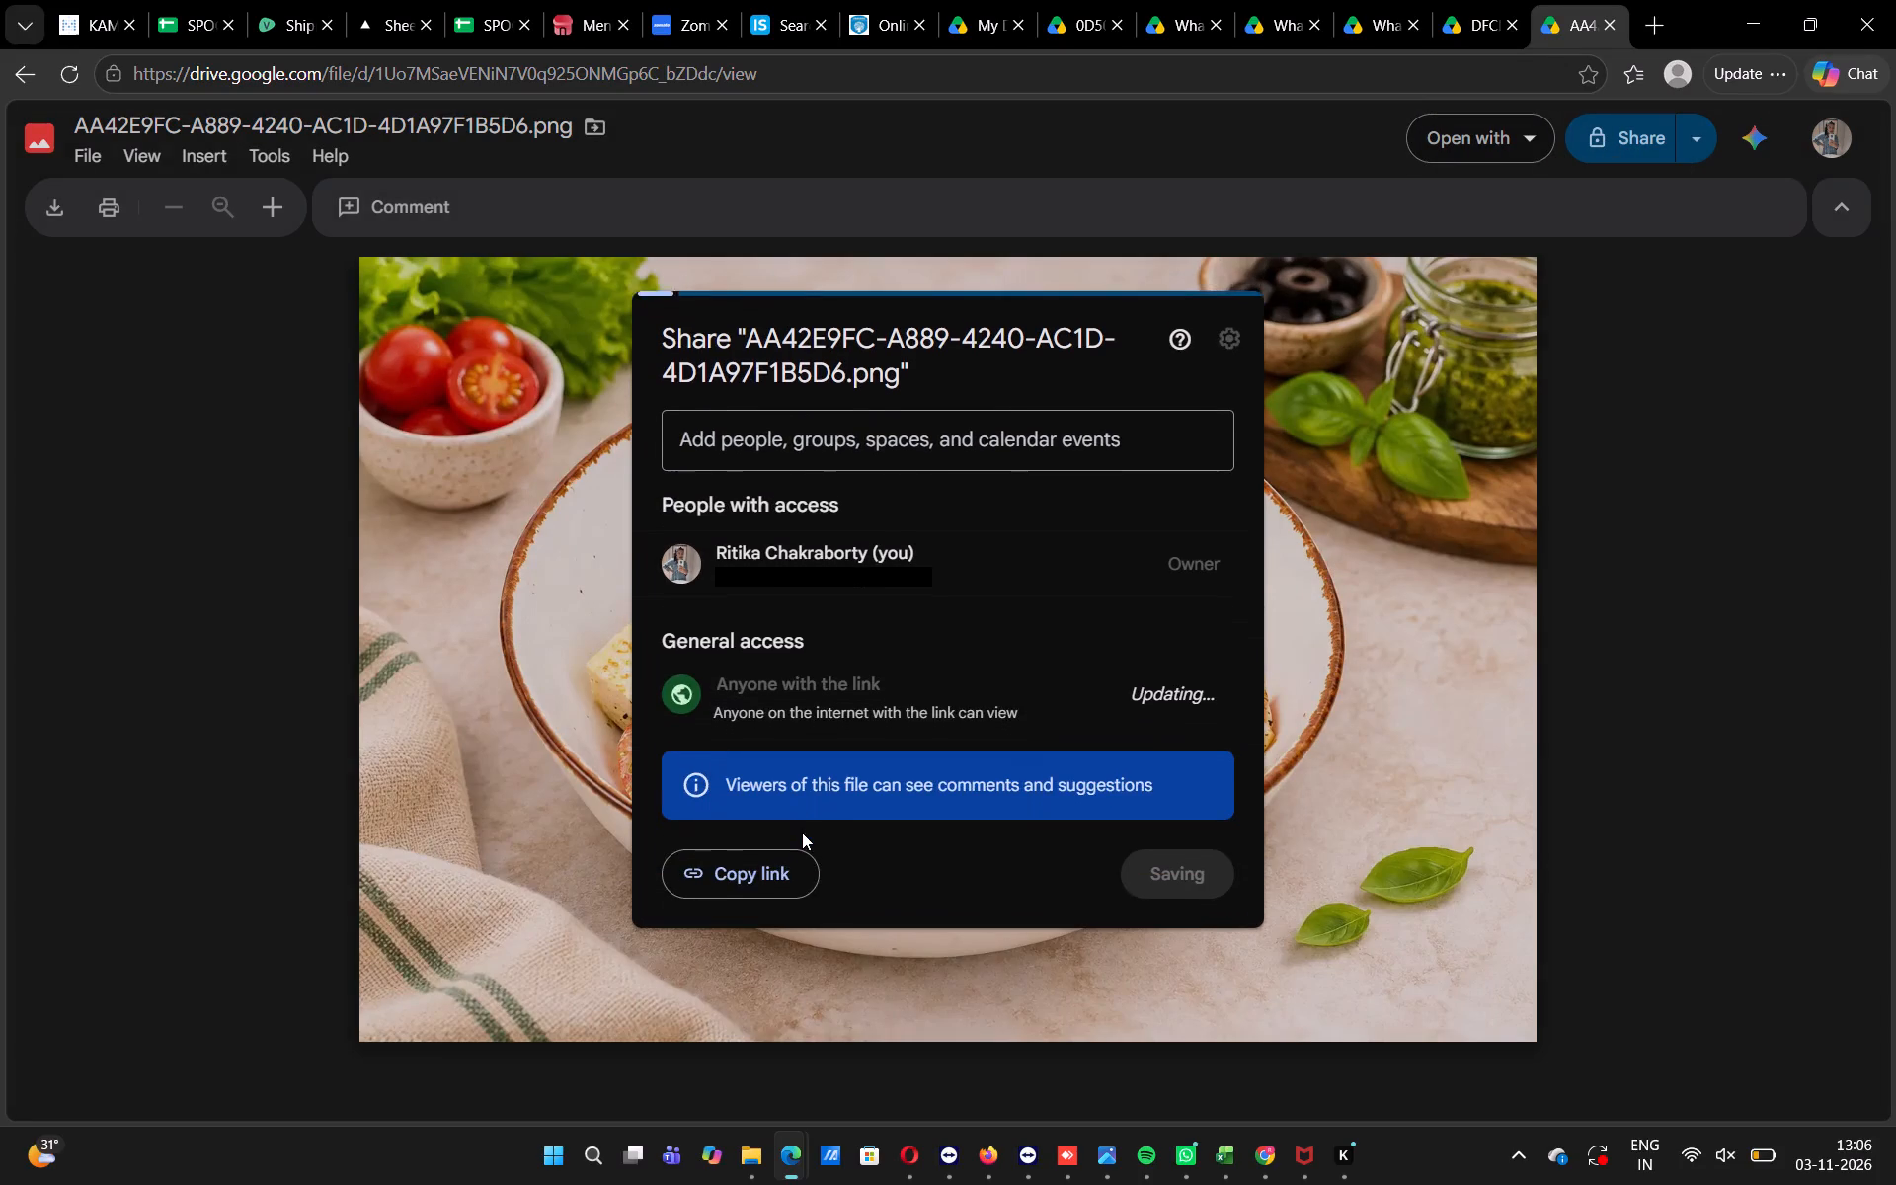
left_click(1161, 878)
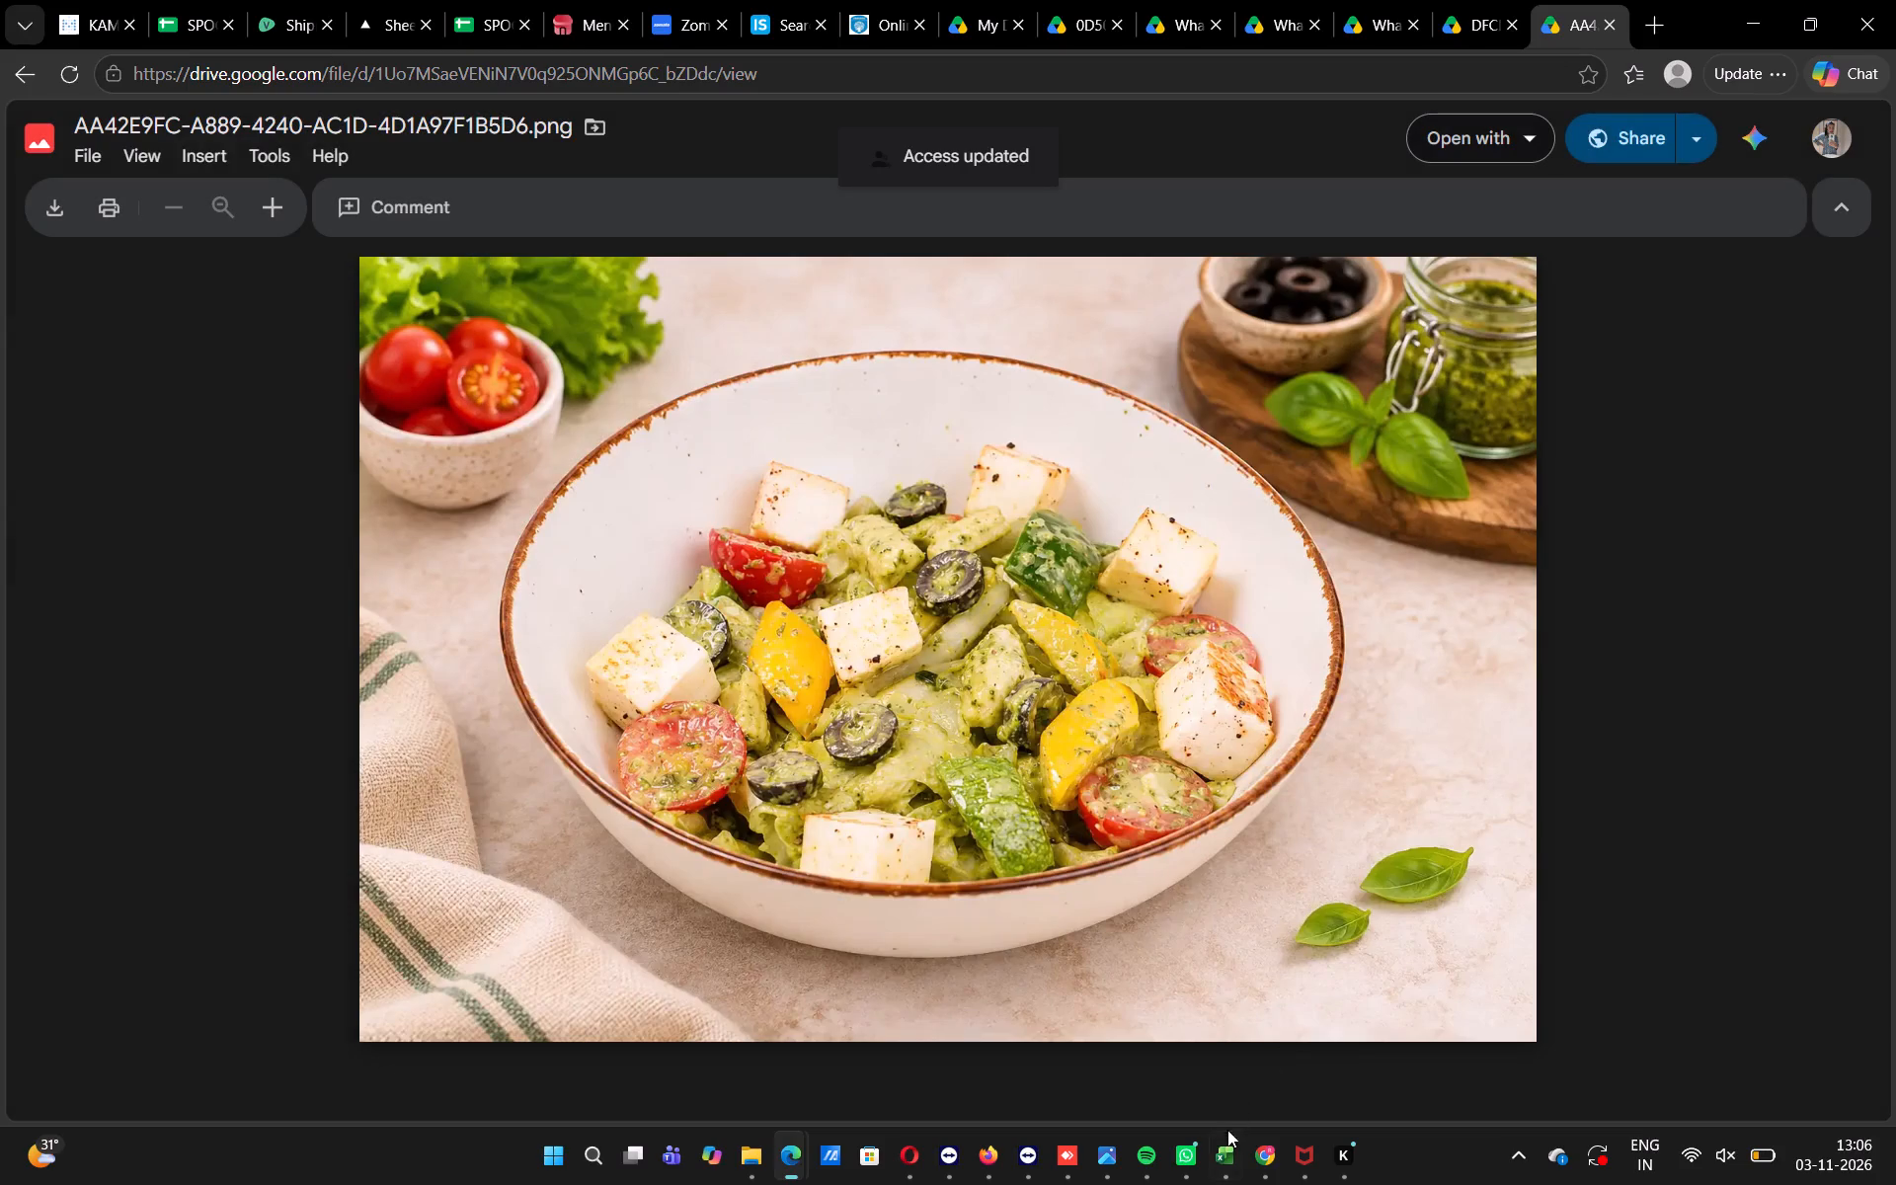
Back in the Excel sheet, turn the link text beside jamun chiller into a live hyperlink.
left_click(1189, 1018)
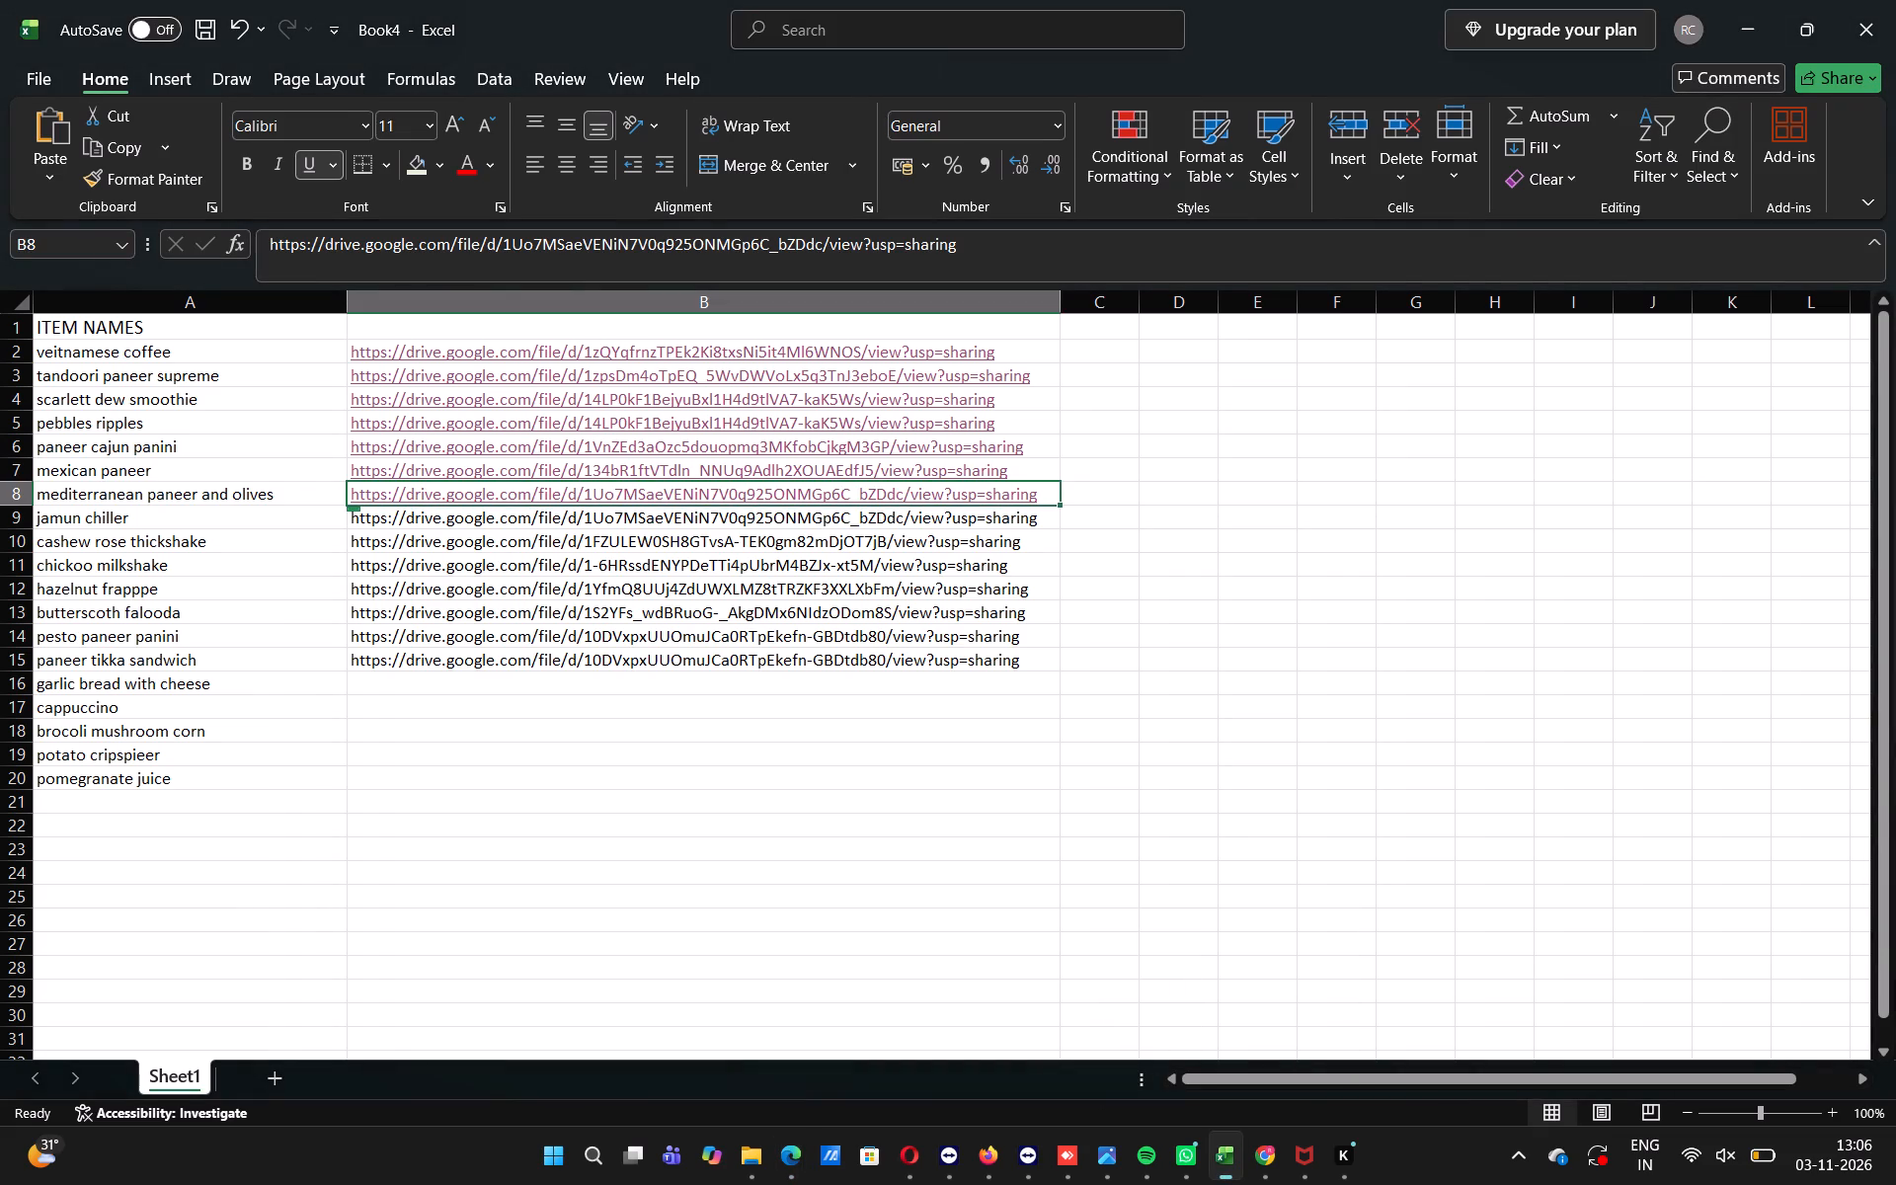
double_click(760, 512)
left_click(740, 748)
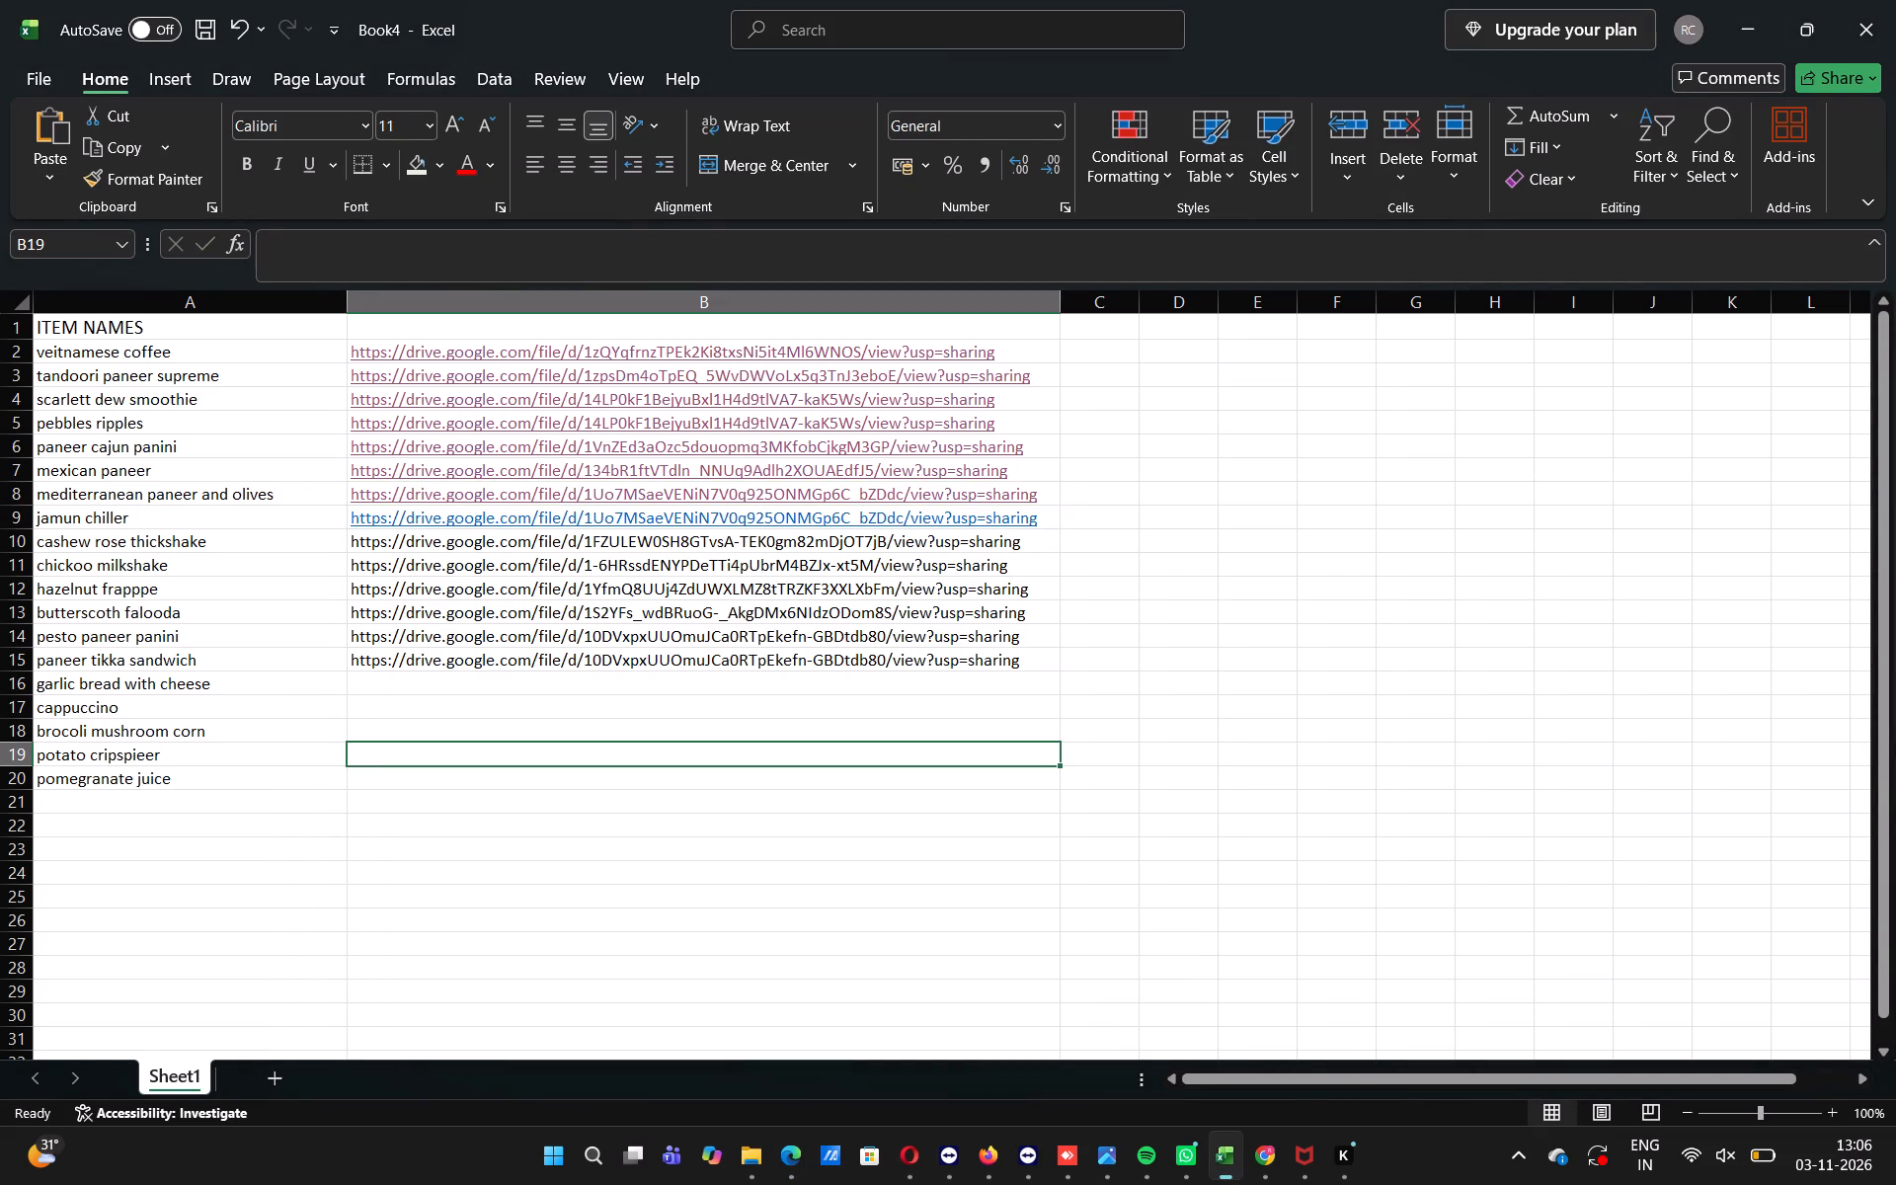
Open the jamun chiller link in the browser to check its image and sharing status.
left_click(775, 515)
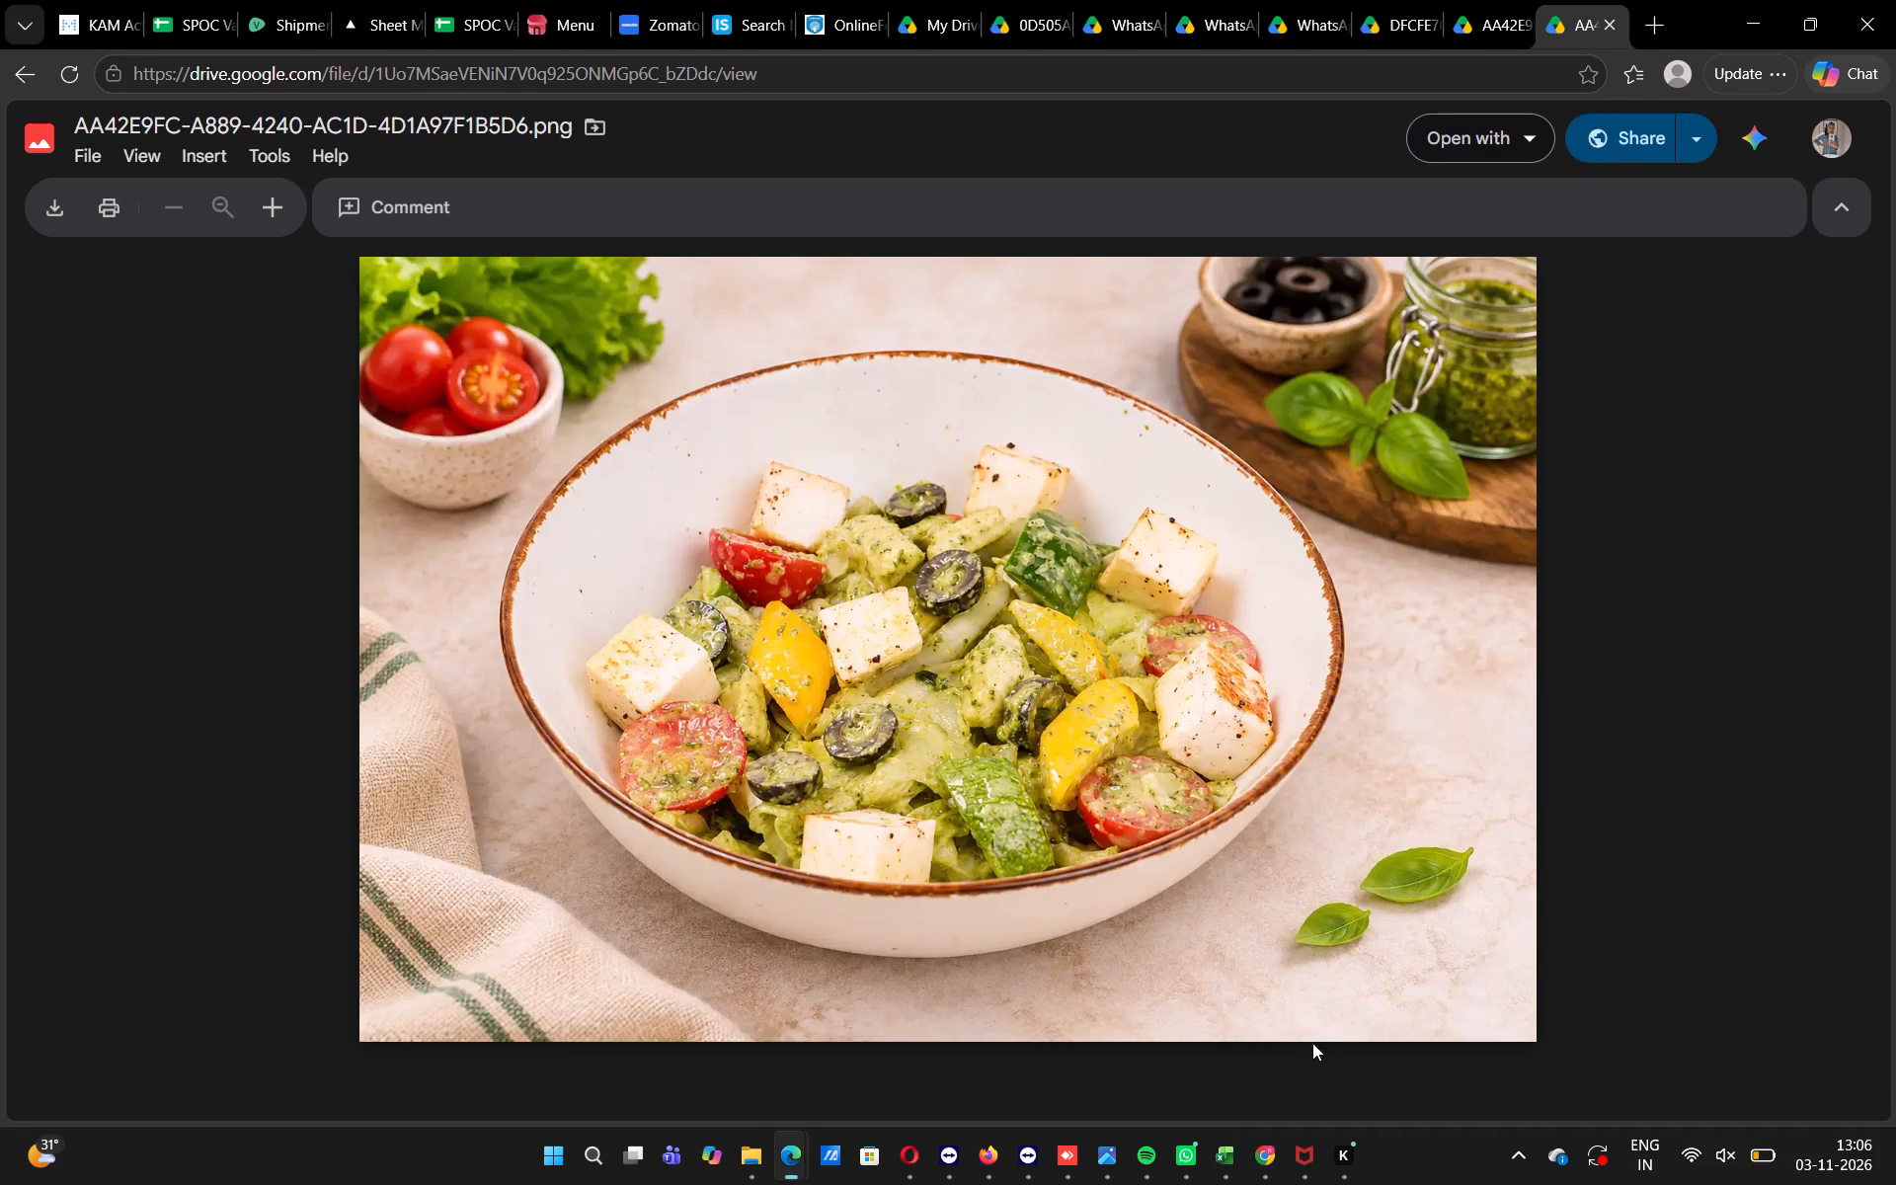
Back in the Excel sheet, turn the link text beside cashew rose thickshake into a live hyperlink.
left_click(1217, 1059)
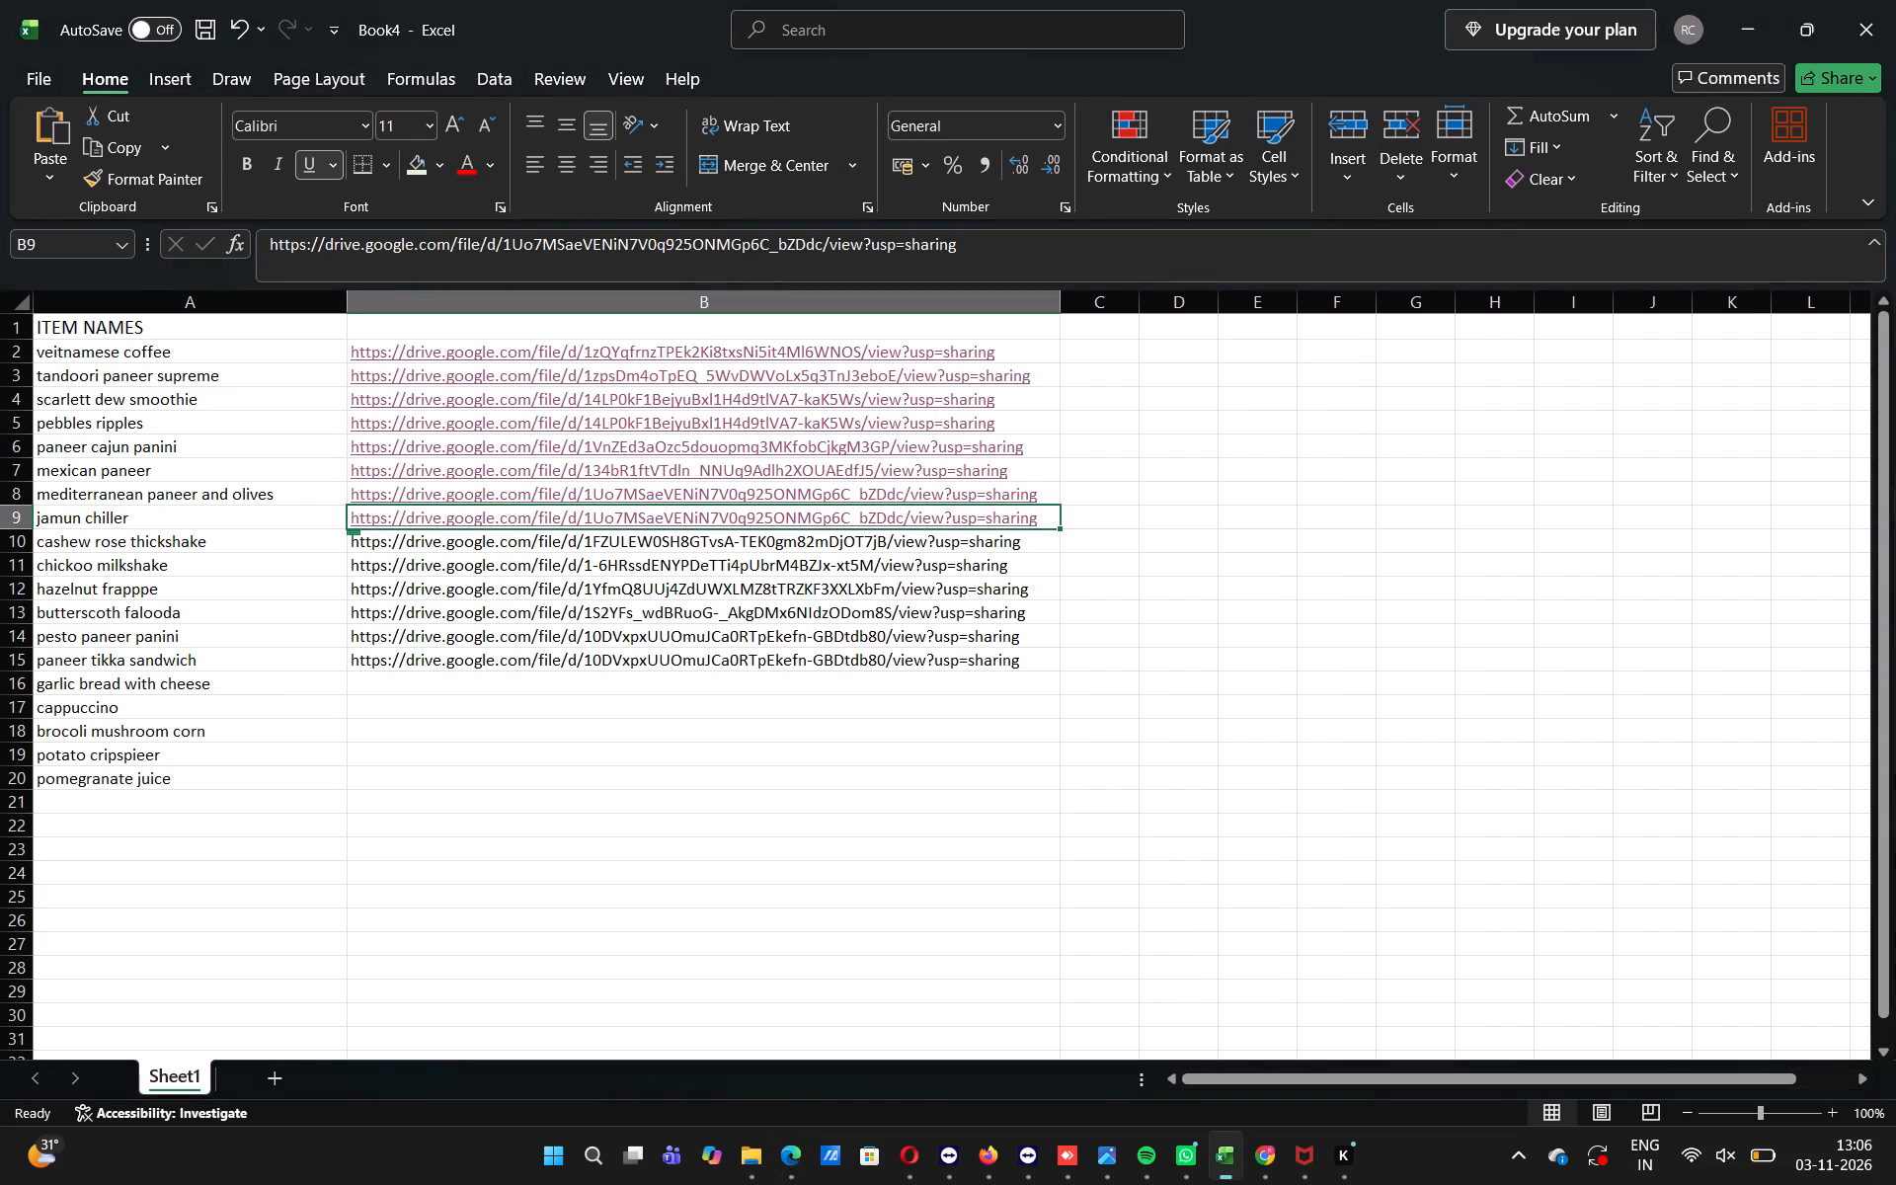
double_click(788, 542)
left_click(741, 744)
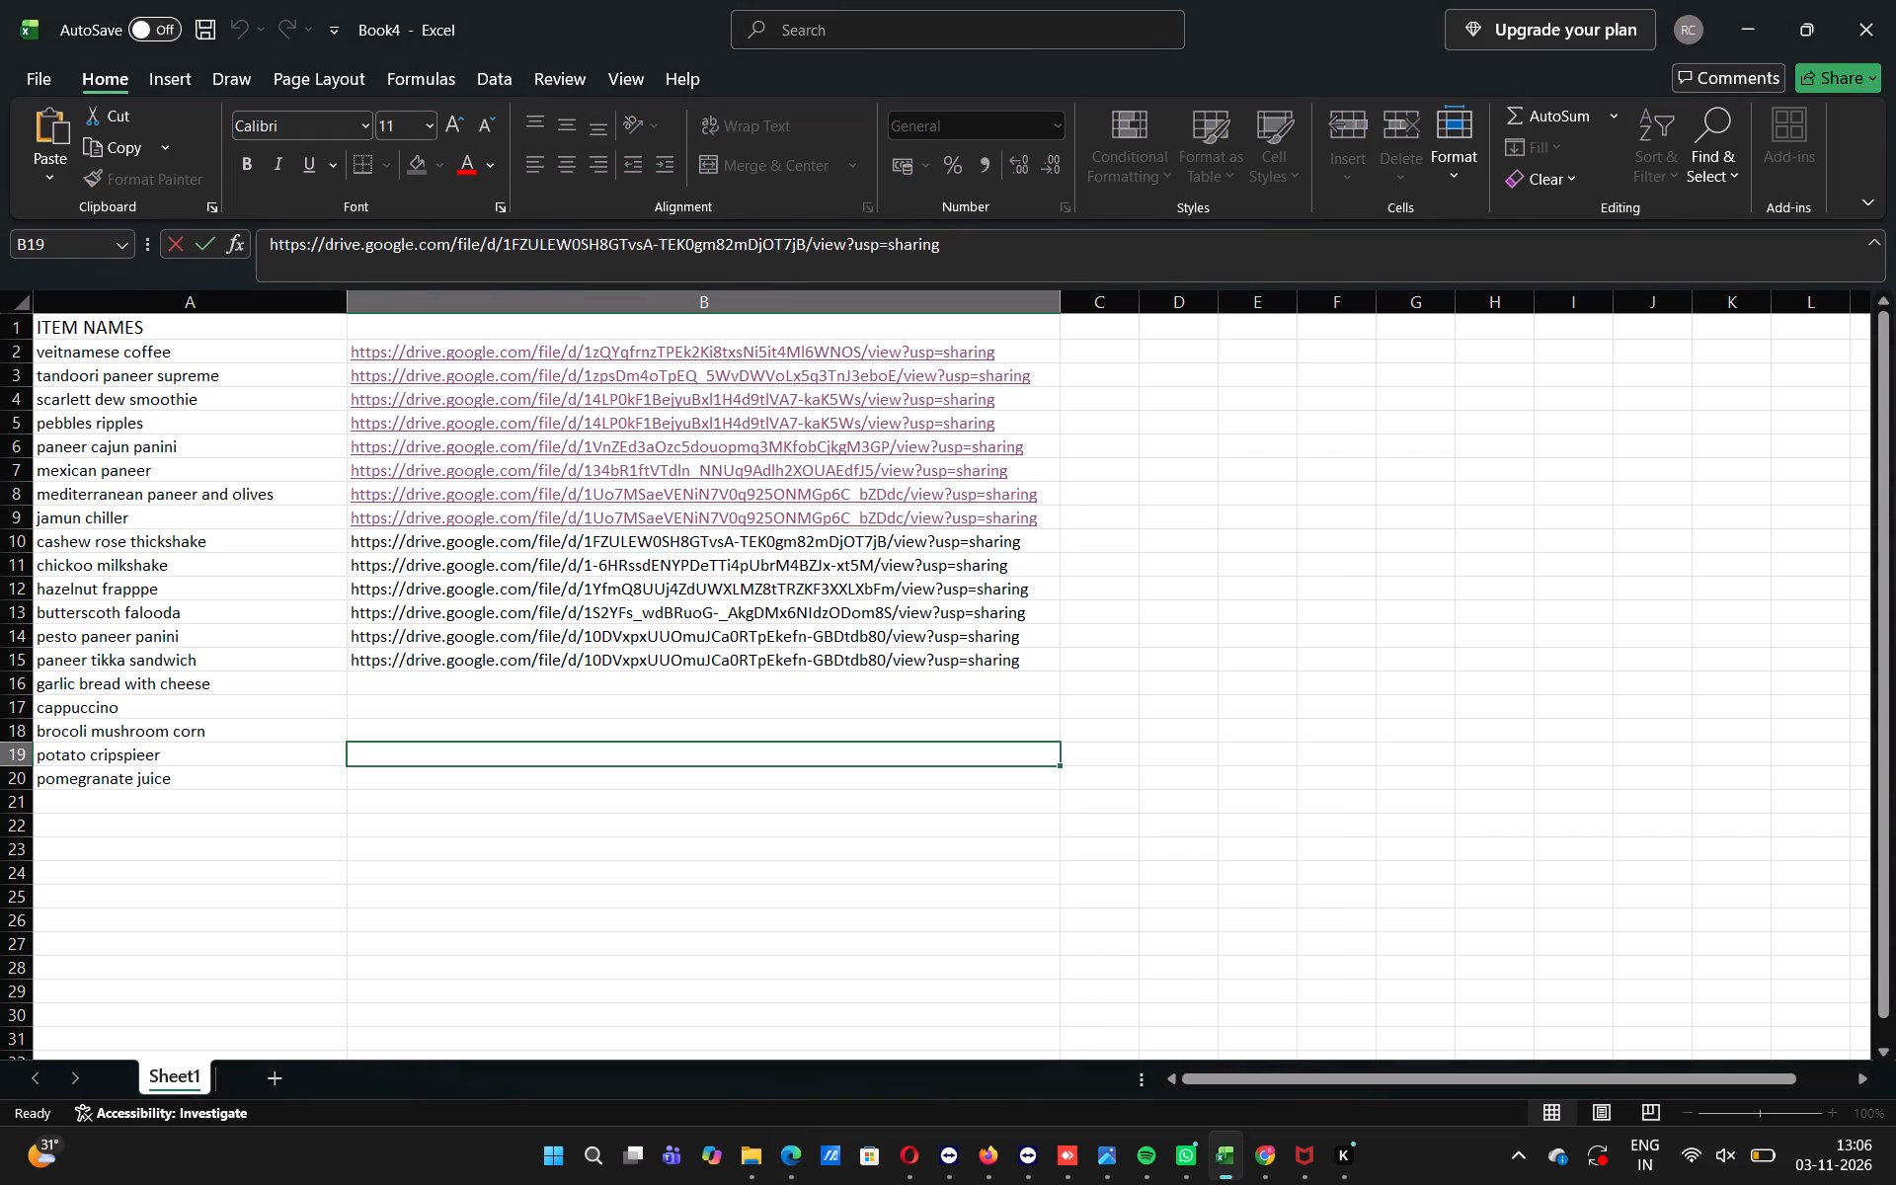
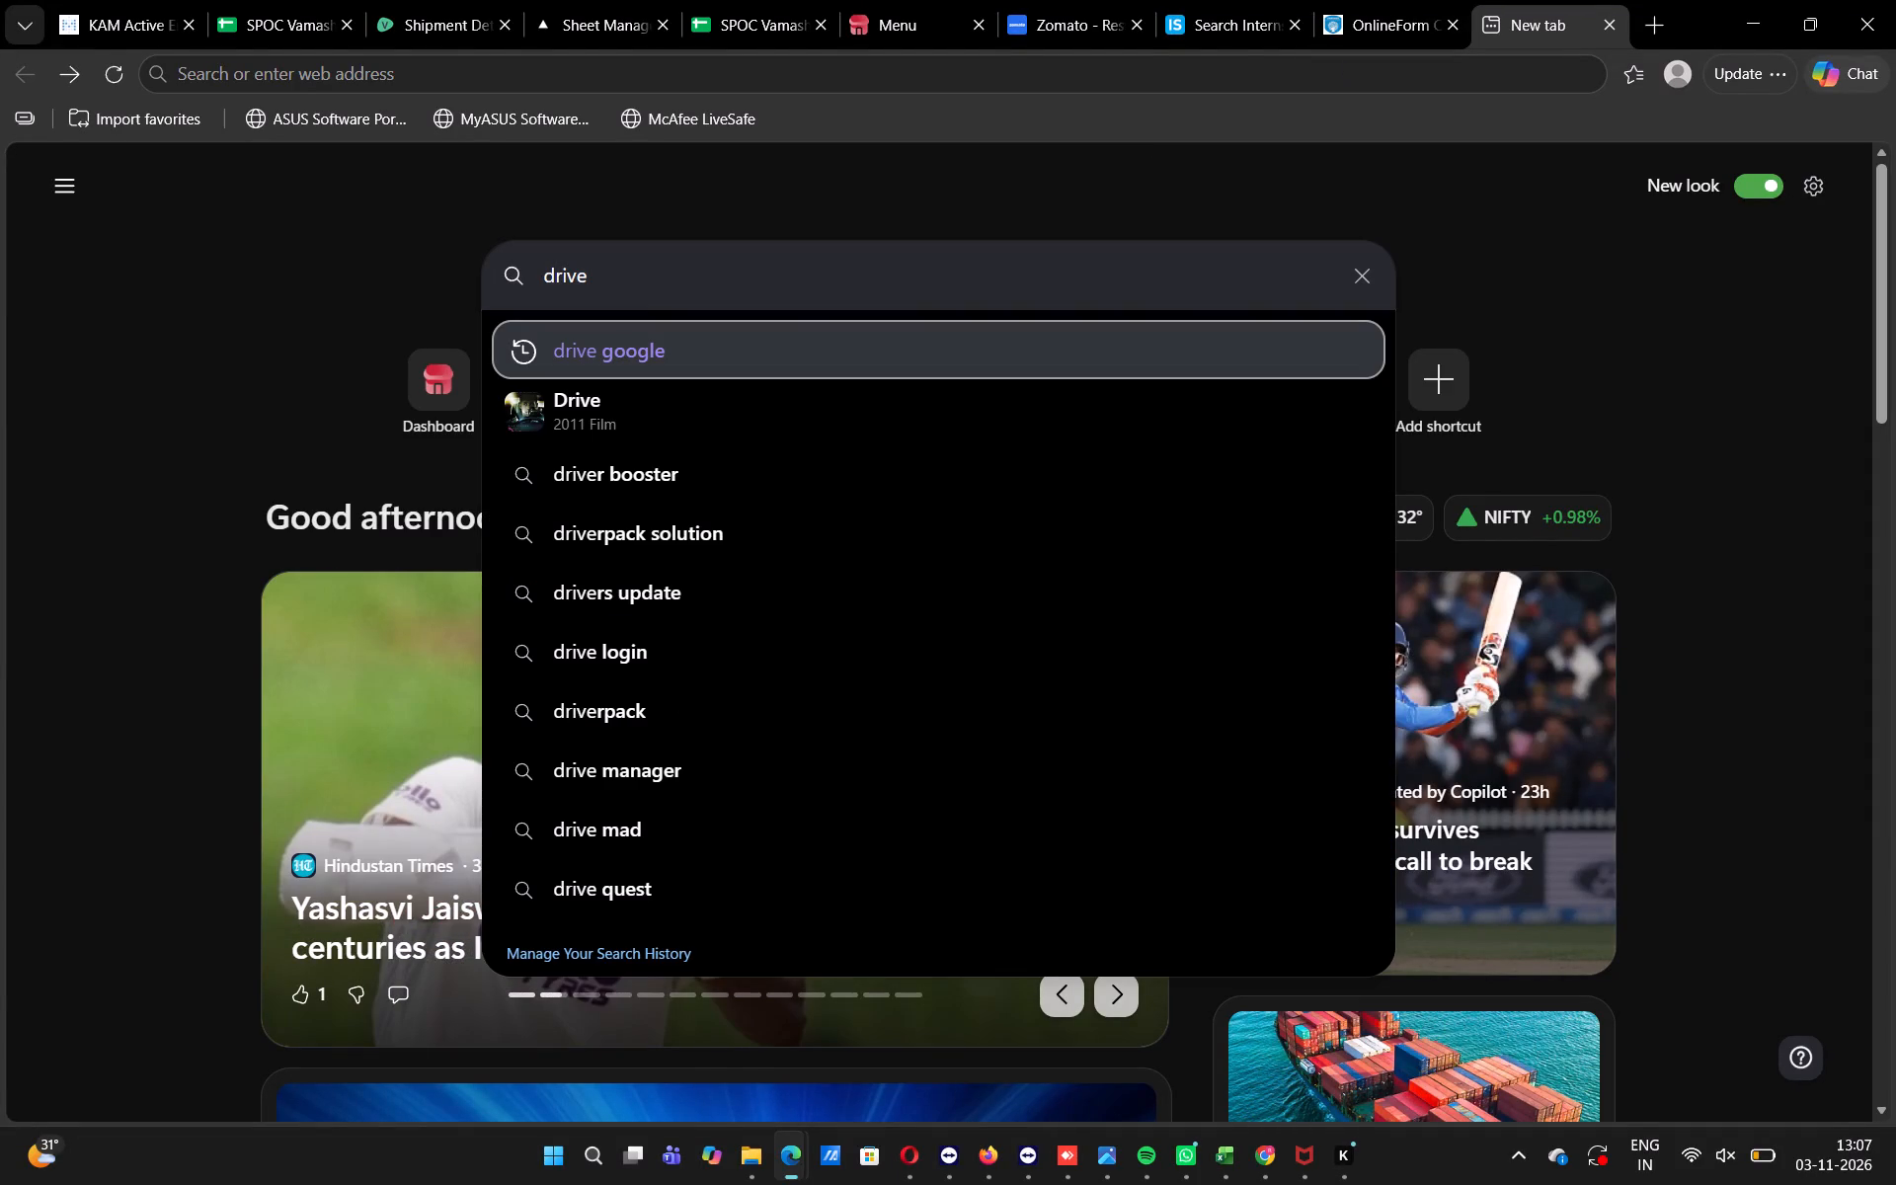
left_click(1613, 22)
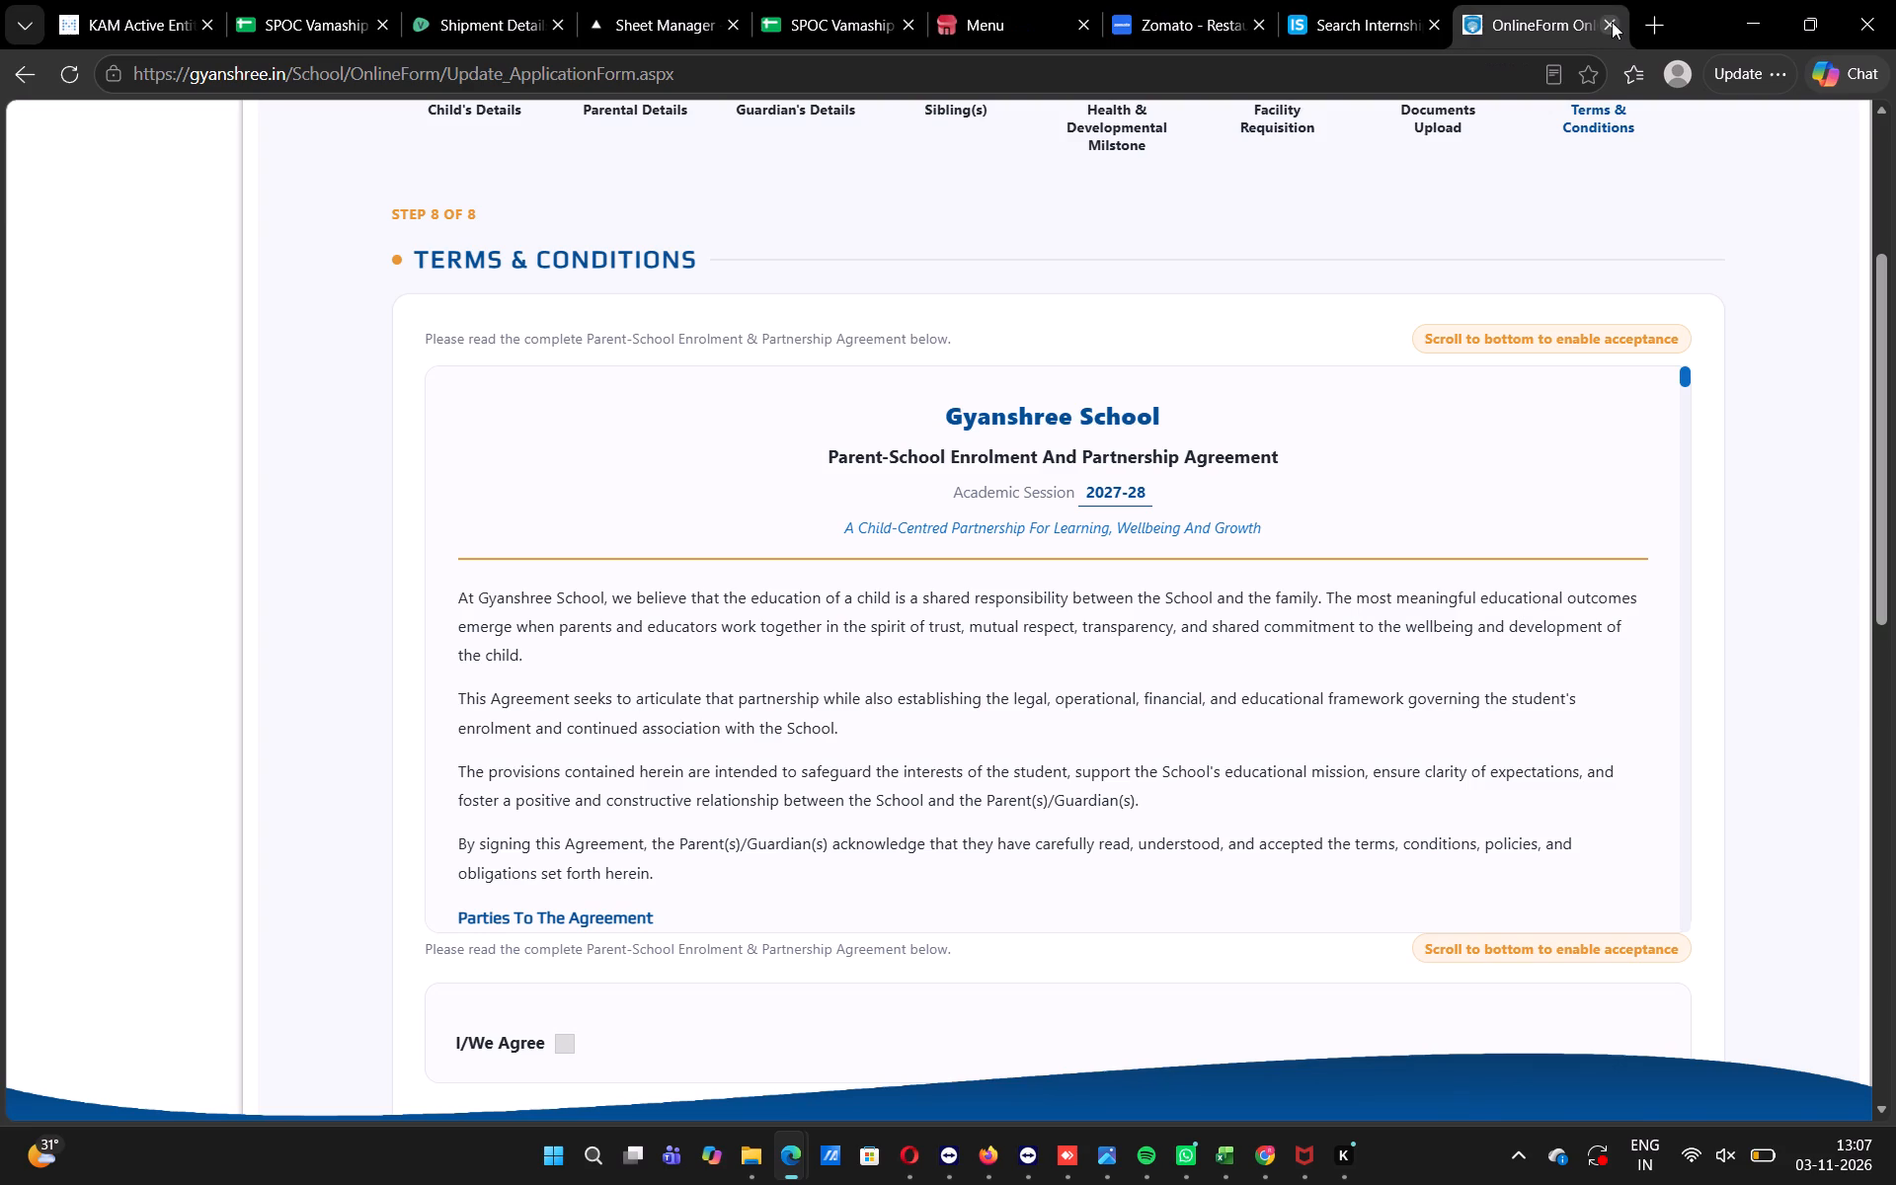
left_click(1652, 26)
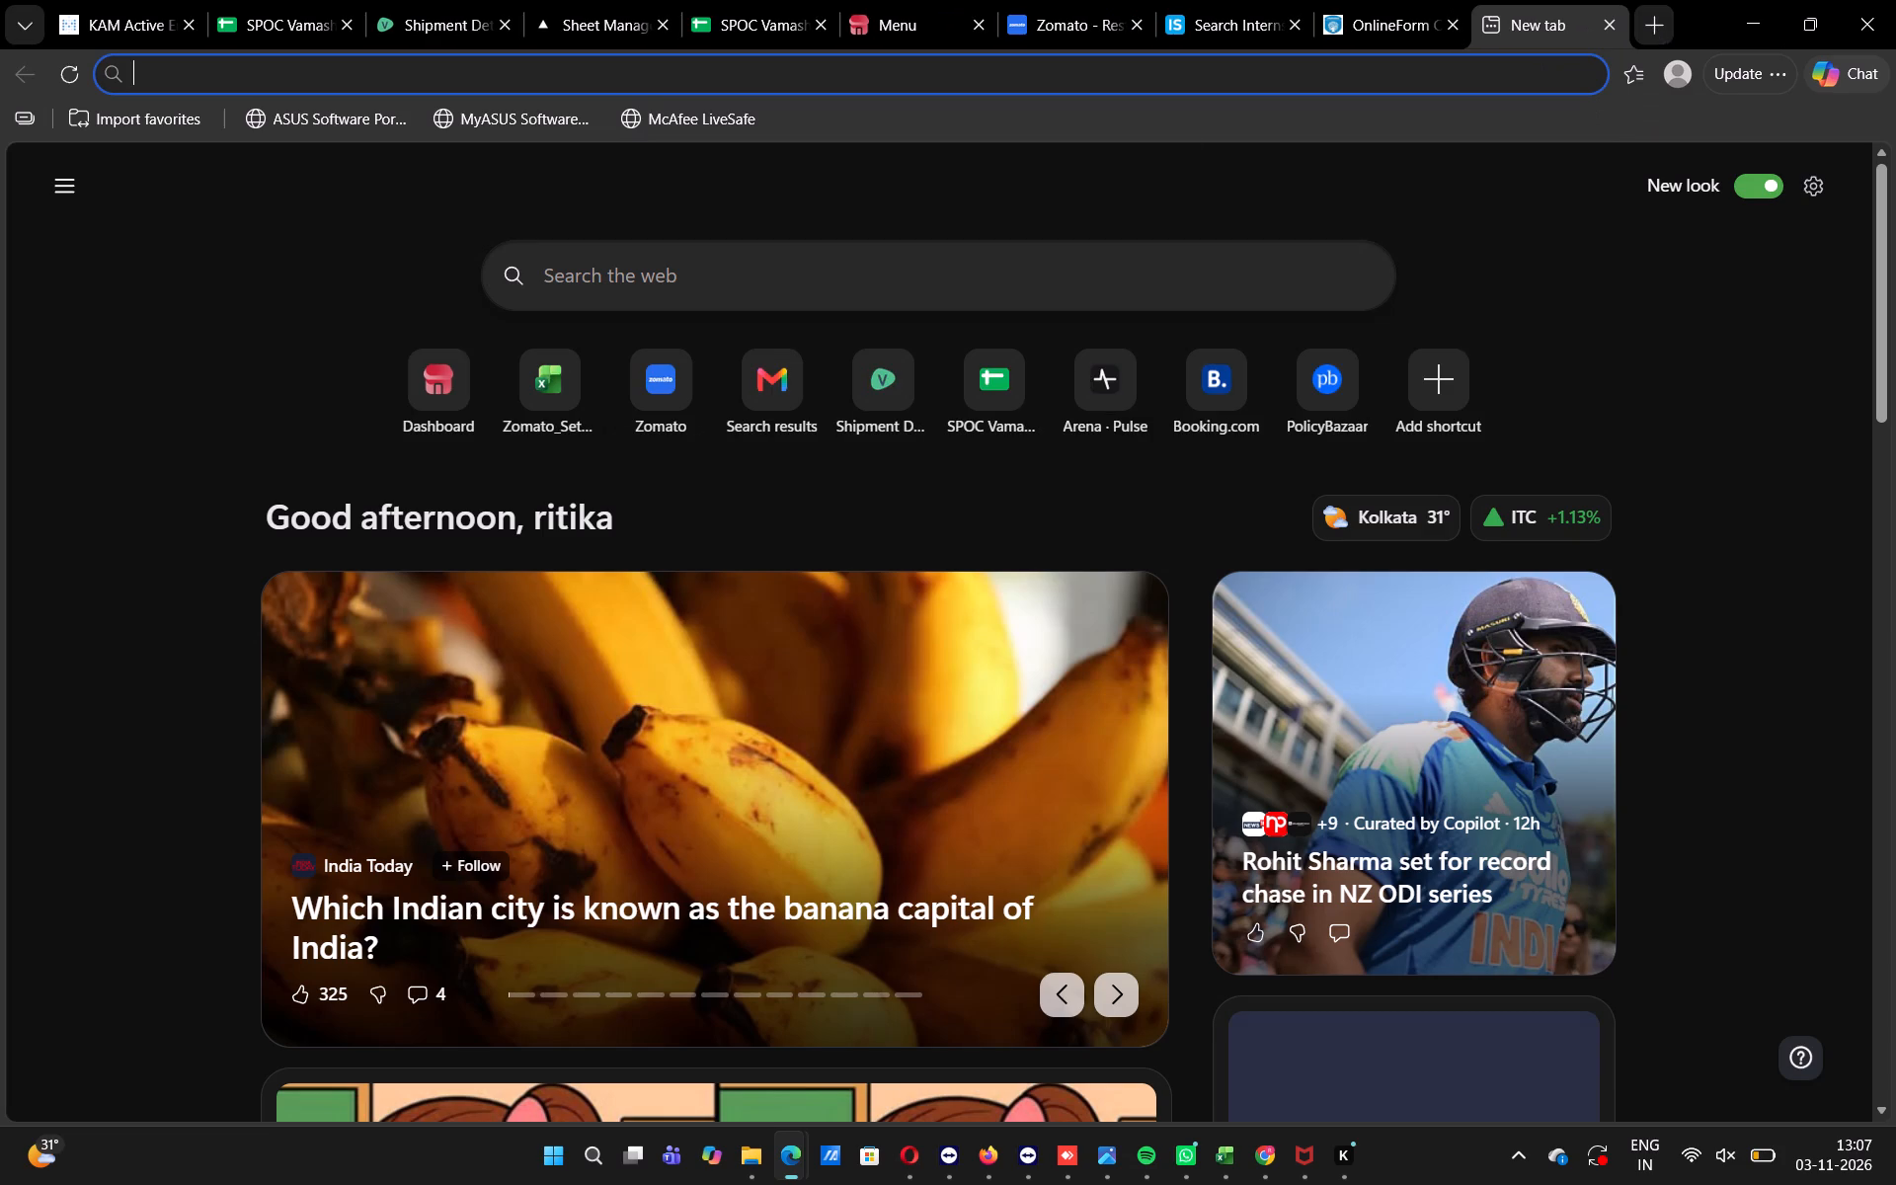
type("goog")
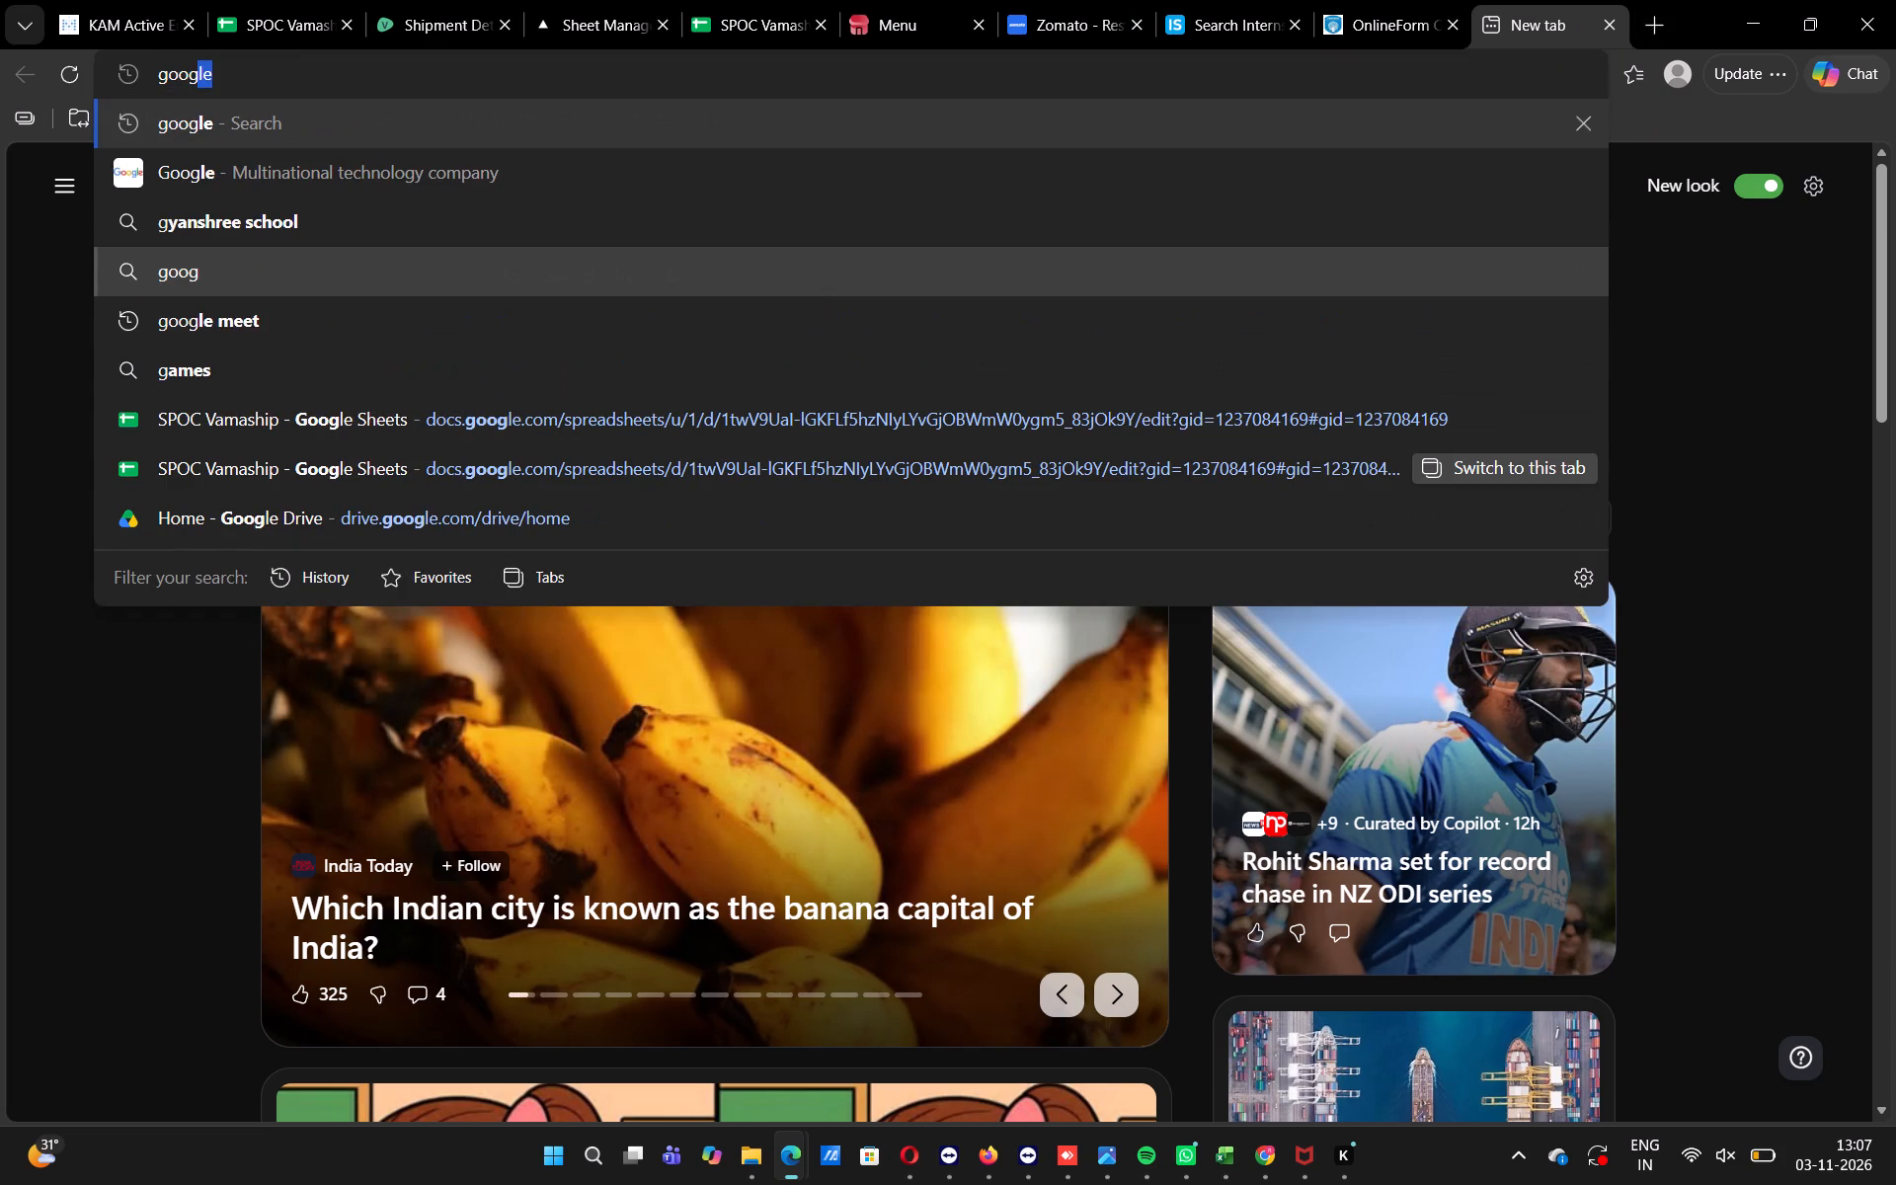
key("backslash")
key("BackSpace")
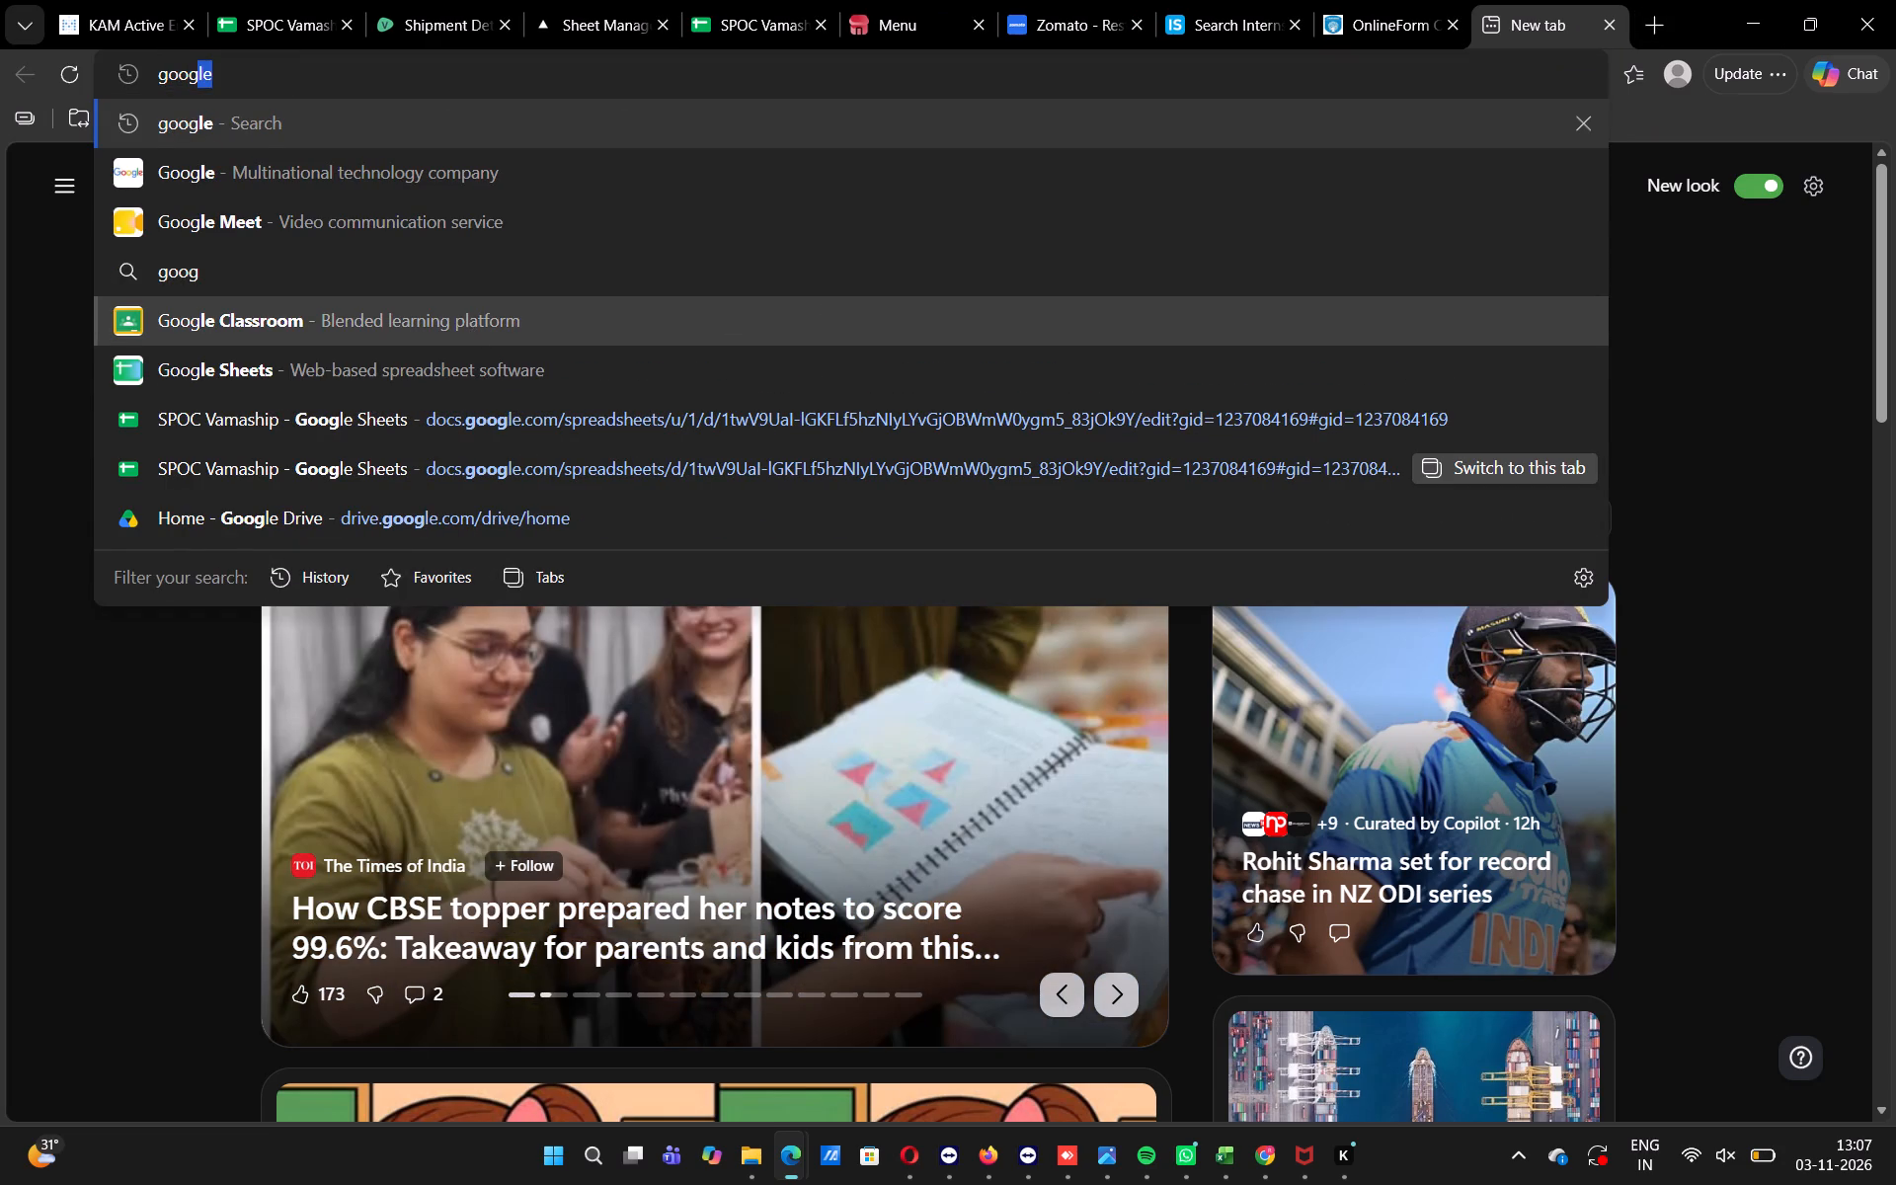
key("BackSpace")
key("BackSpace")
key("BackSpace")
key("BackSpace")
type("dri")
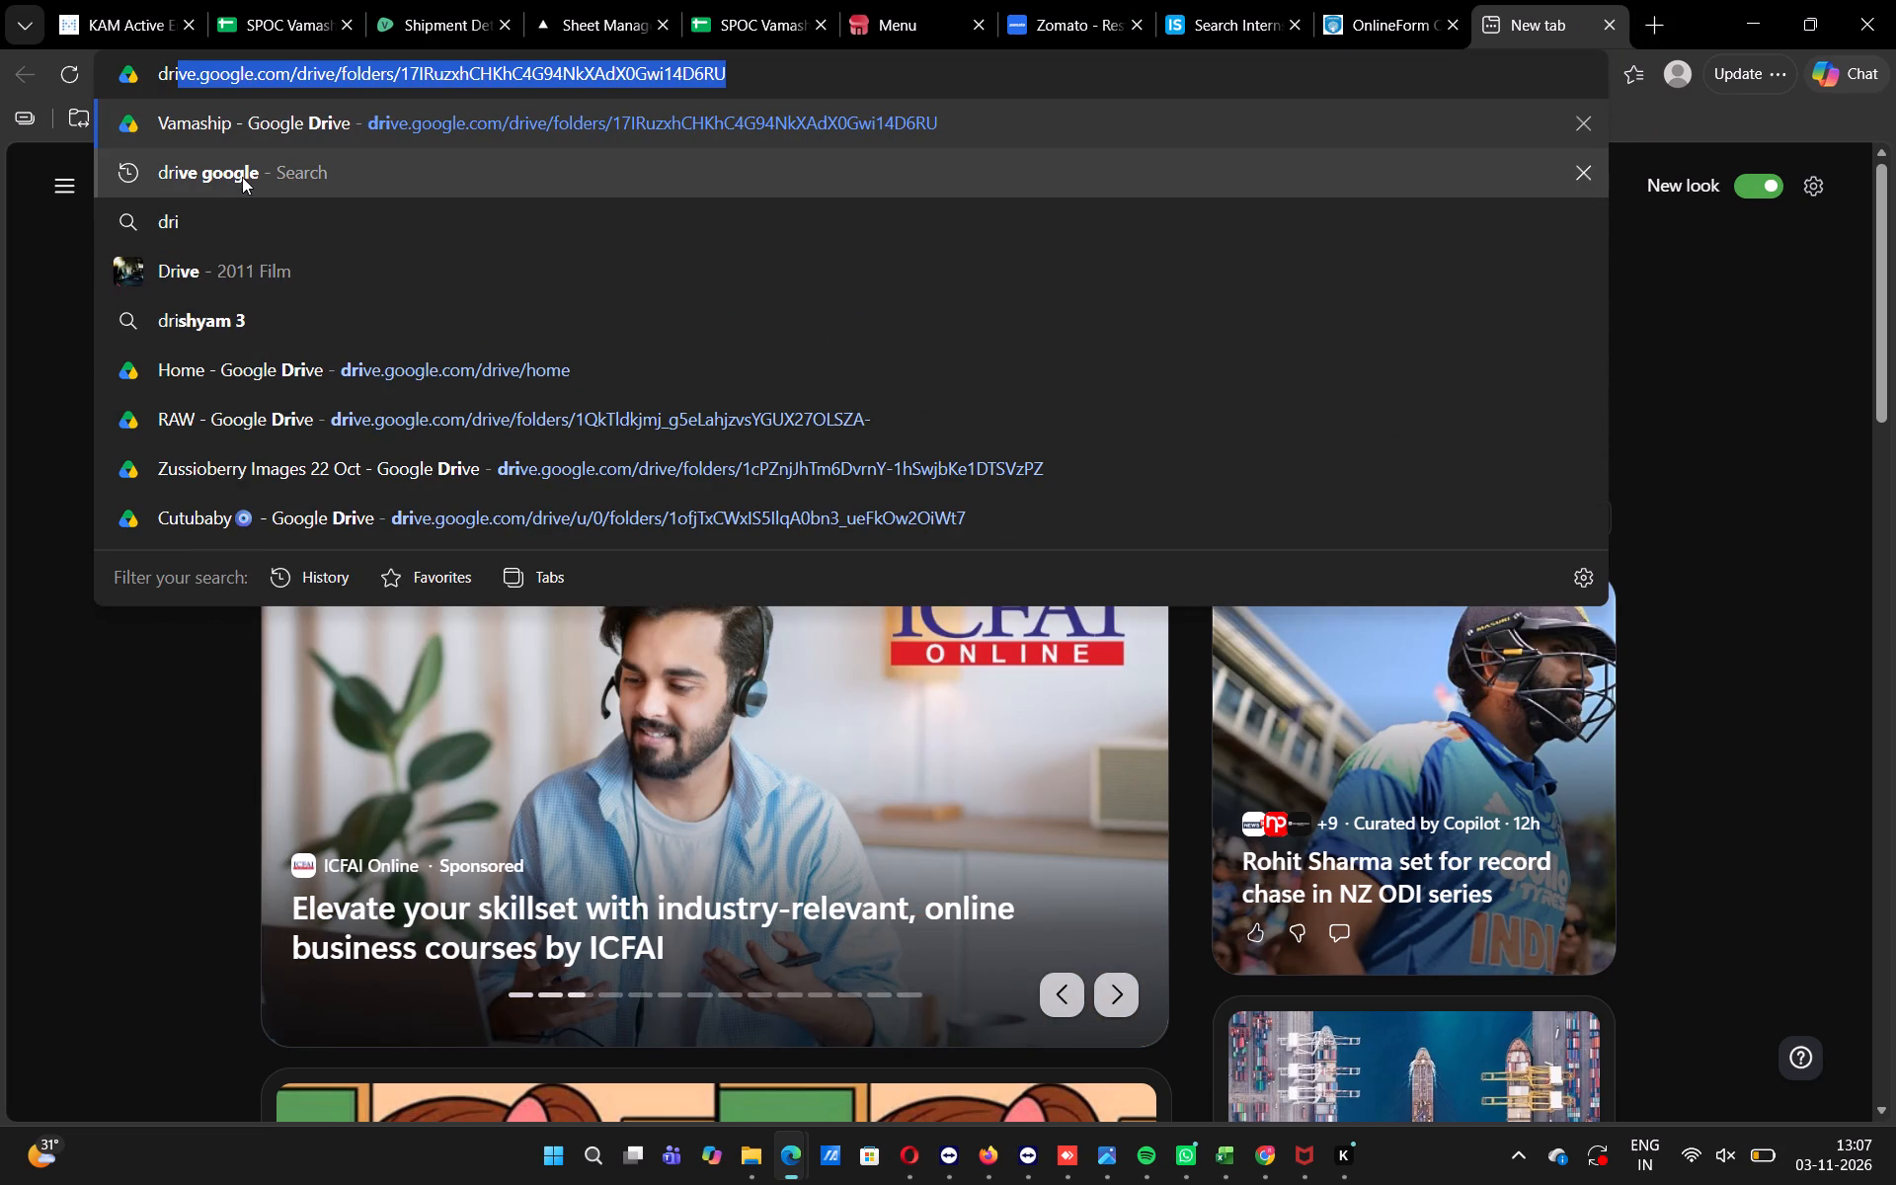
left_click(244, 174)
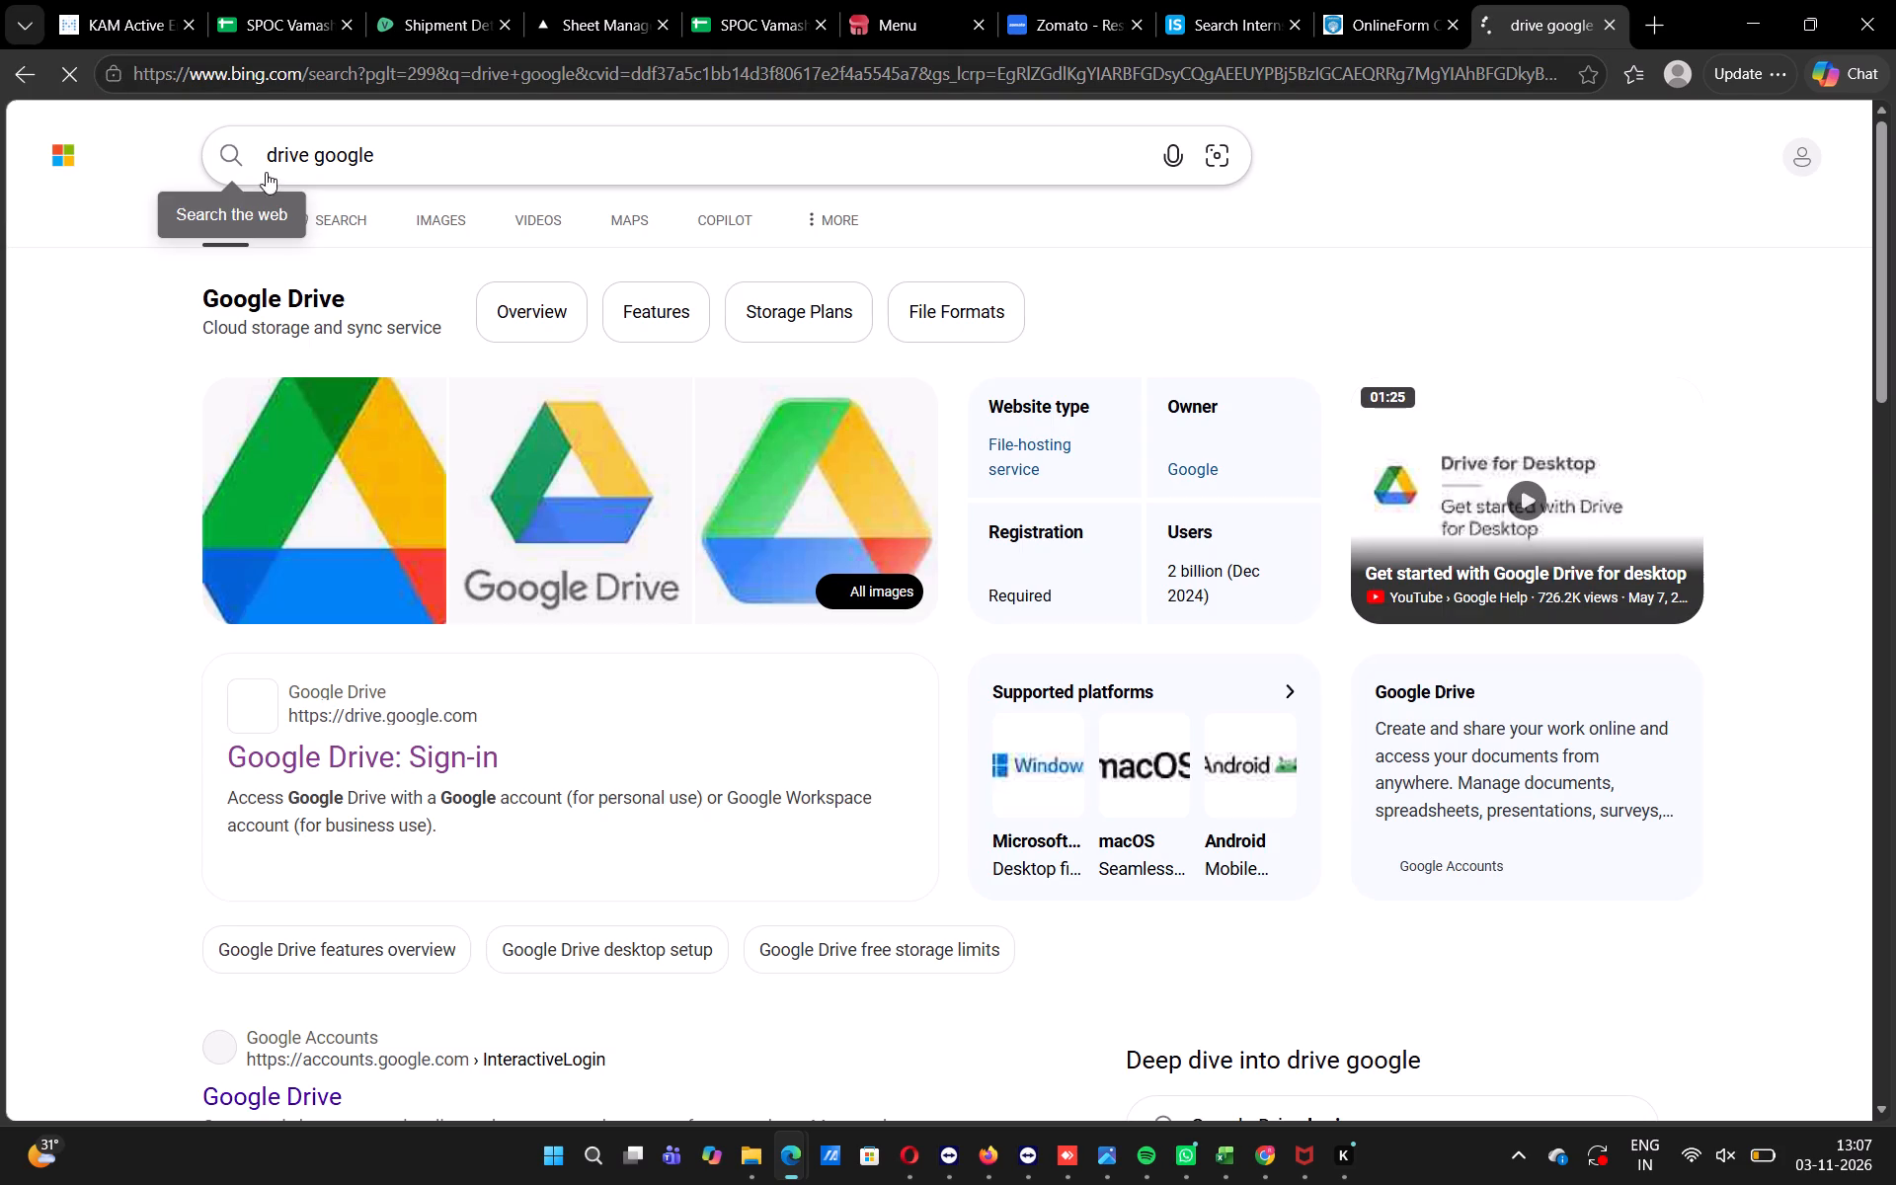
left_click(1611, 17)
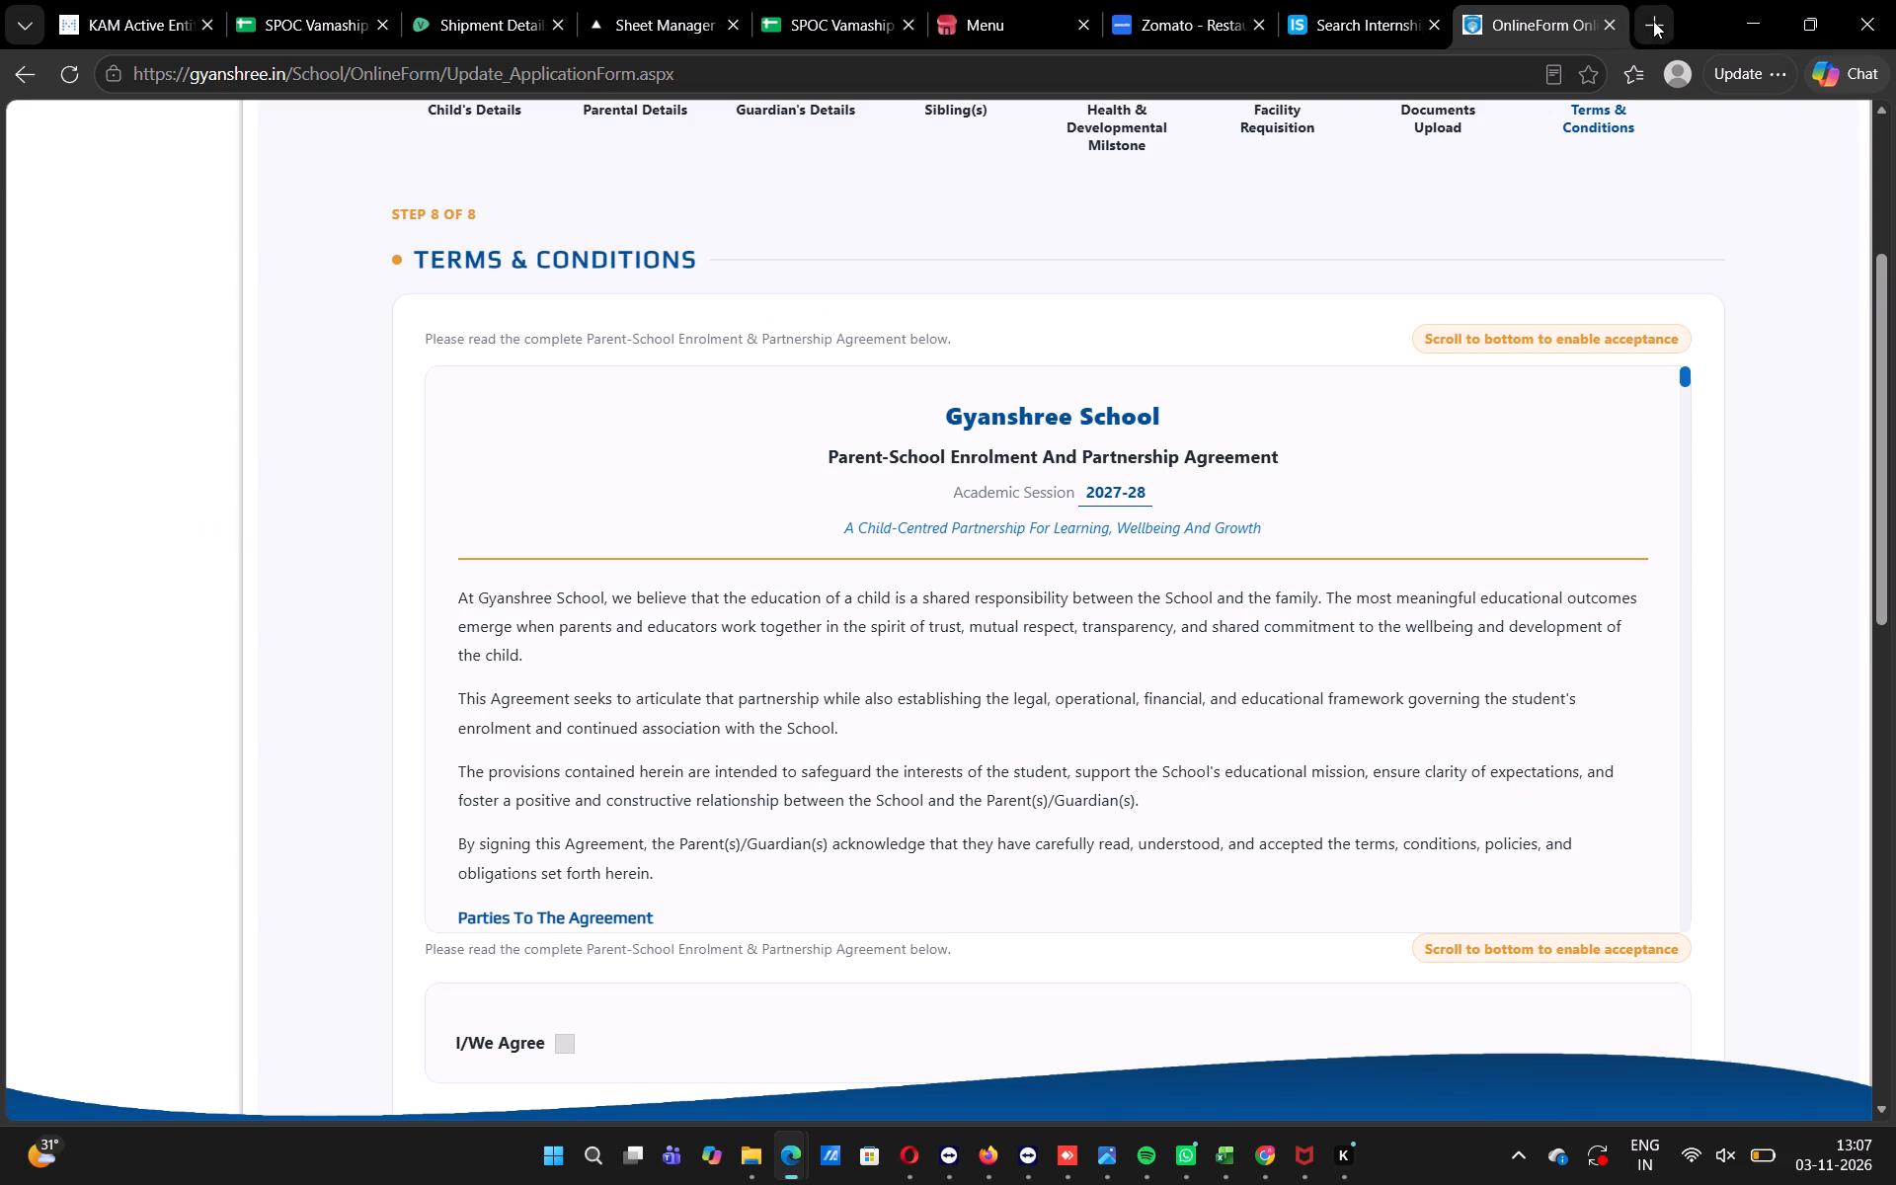
Open the Google Drive home page in a new Microsoft Edge tab.
left_click(1653, 21)
type("goo")
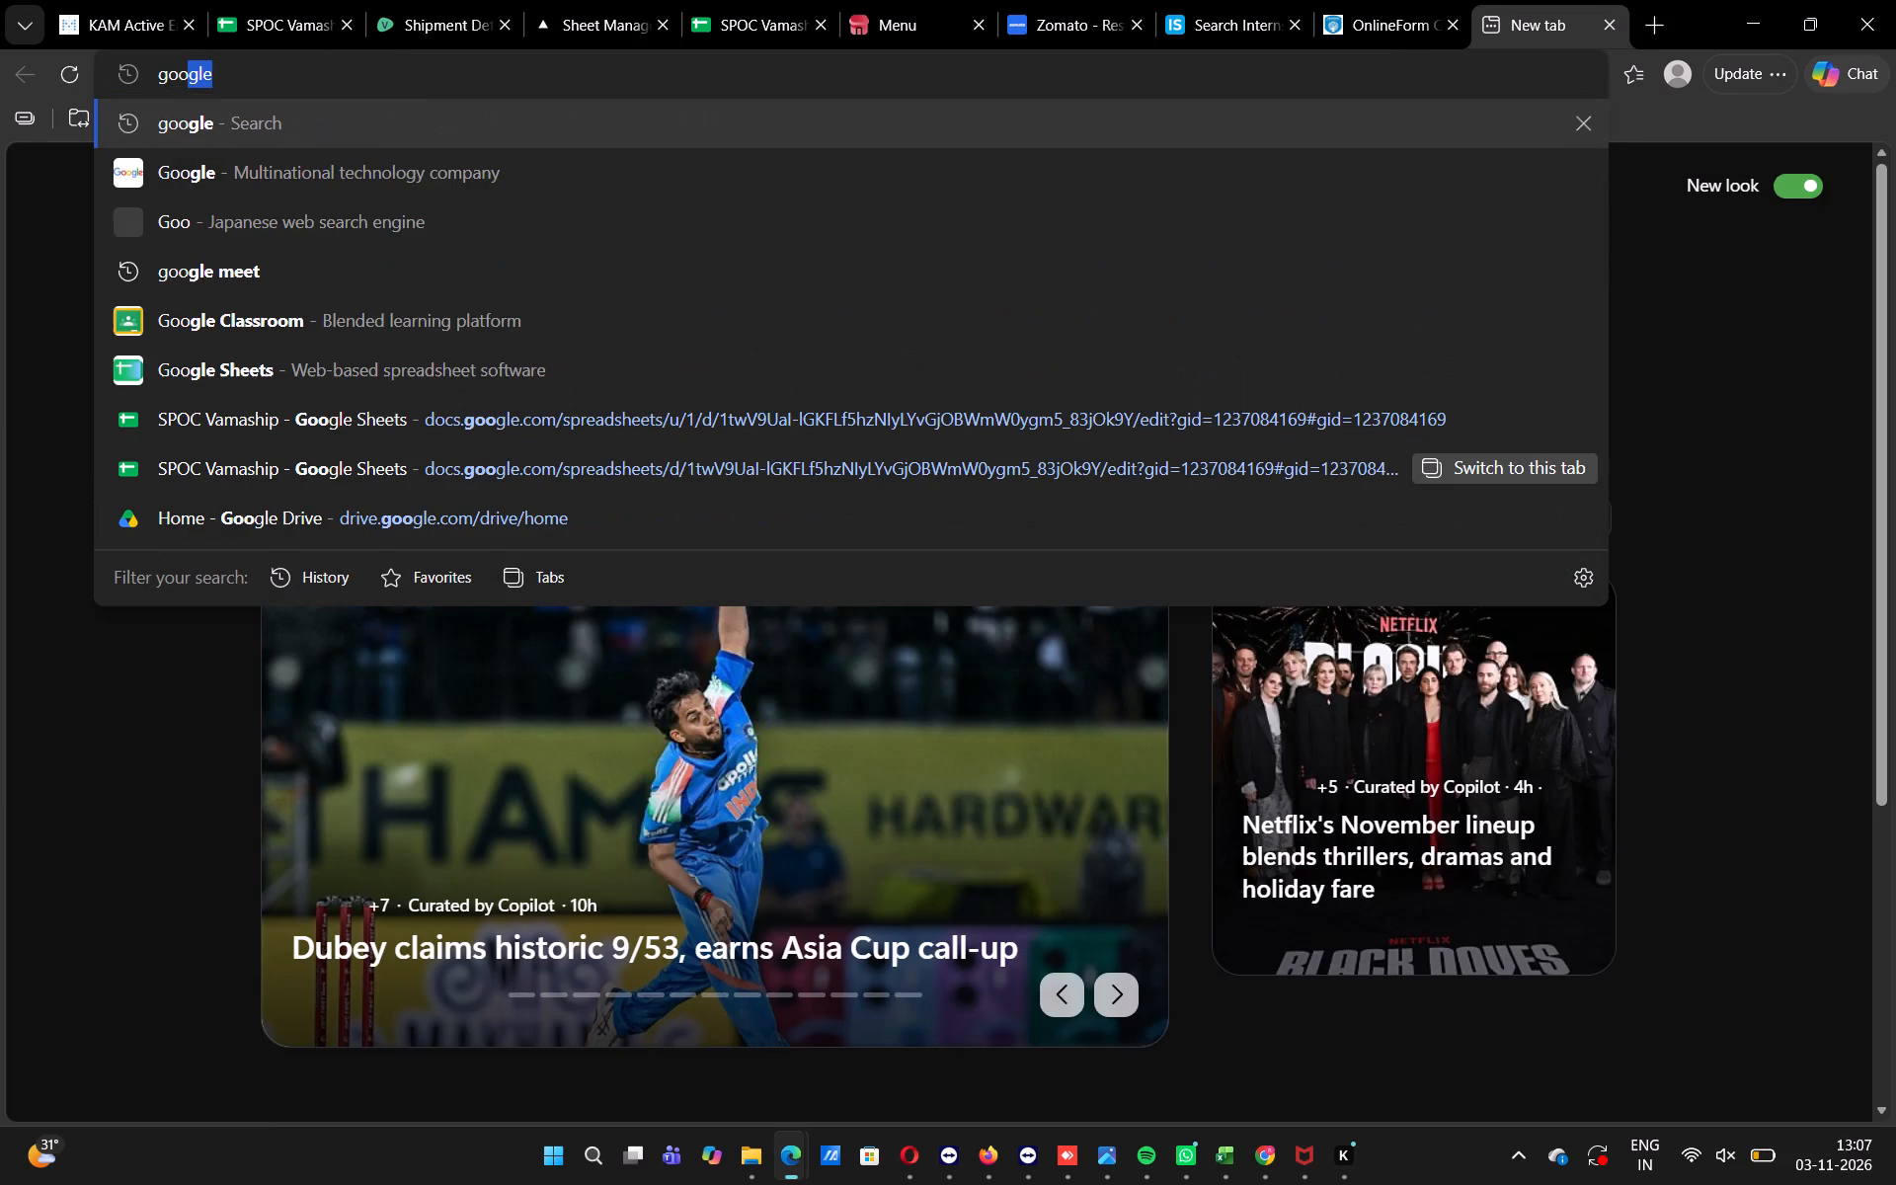
left_click(468, 529)
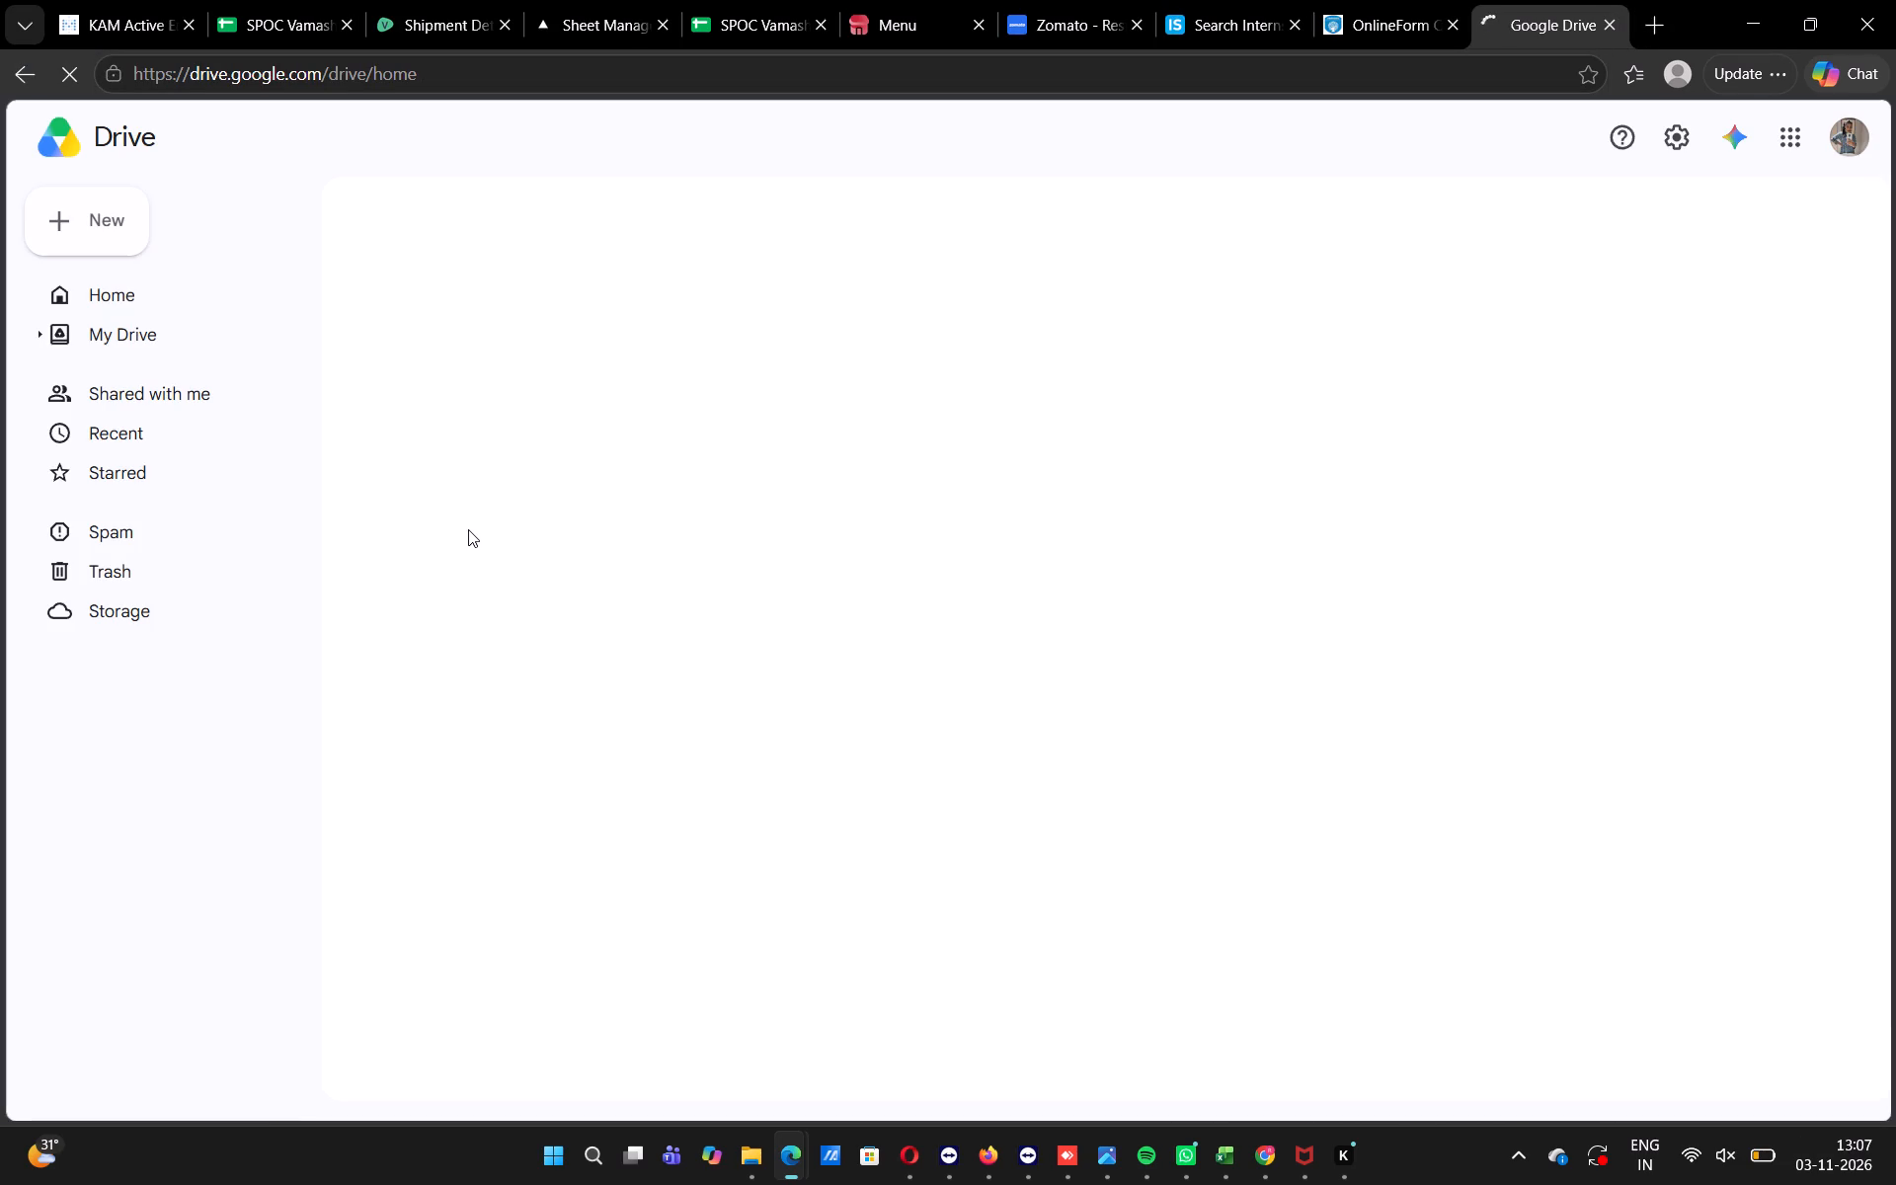